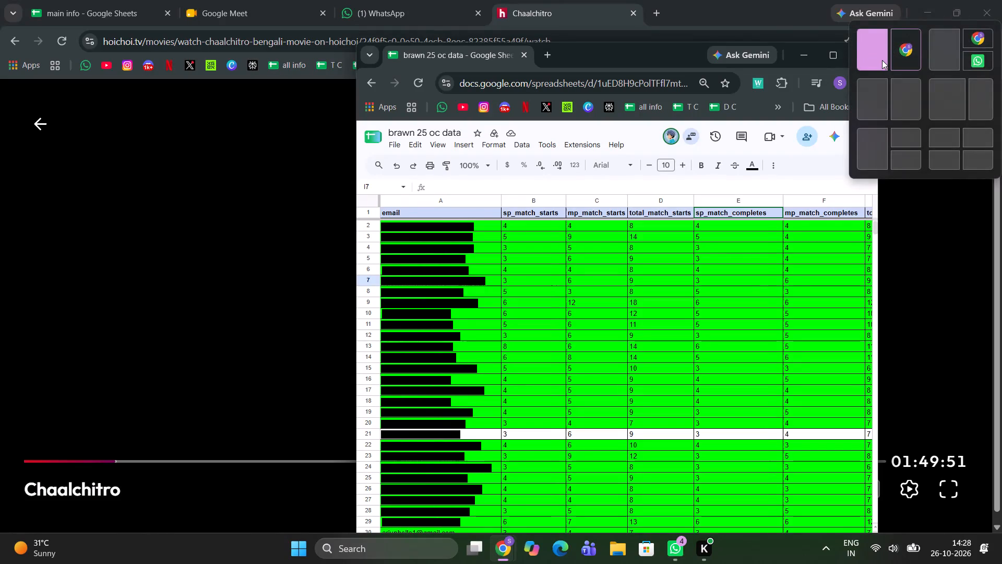
Arrange the two browser windows side by side, with the main info spreadsheet open next to brawn 25 oc data.
left_click(882, 60)
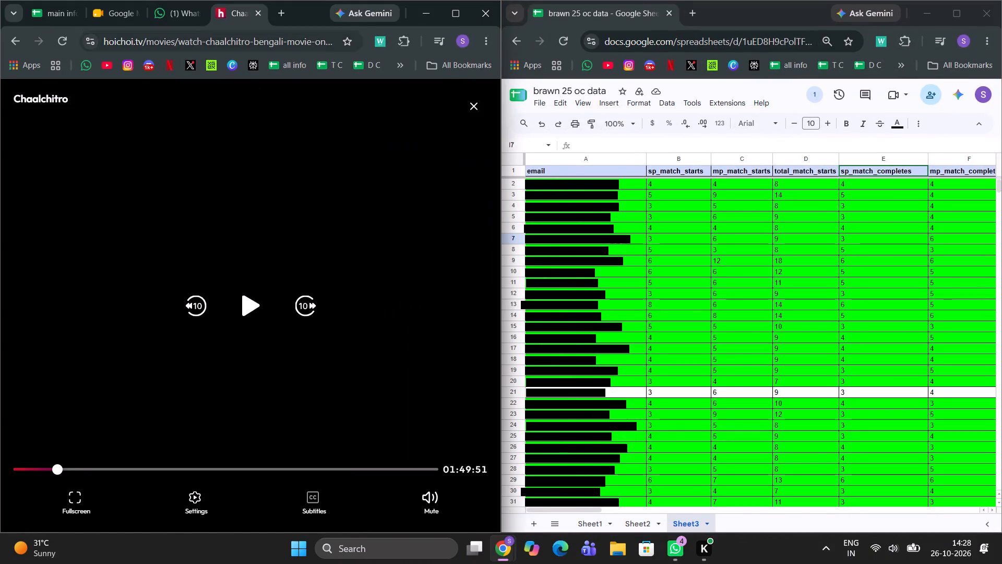
left_click(61, 21)
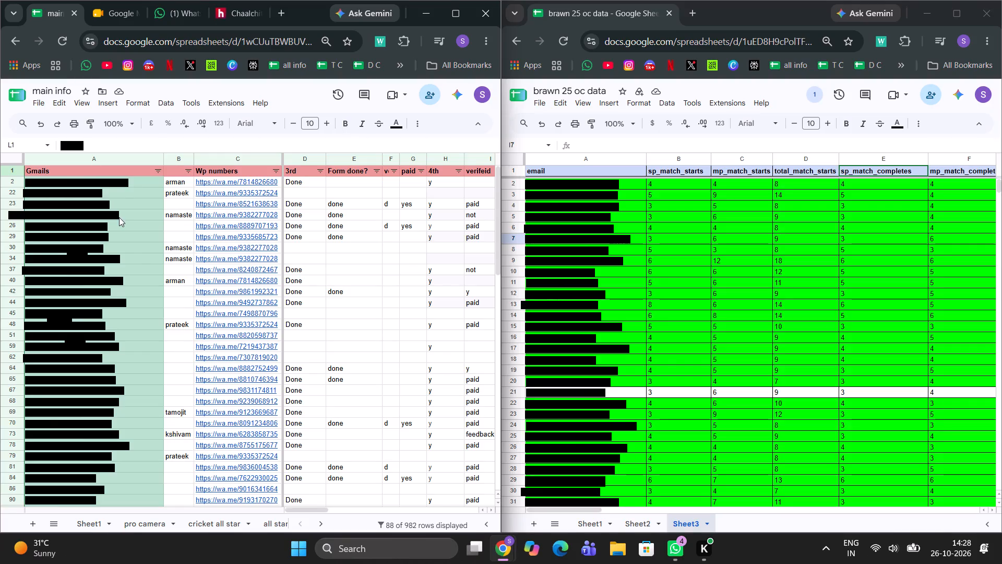
Search Sheet3 of brawn 25 oc data for the Gmail address from row 2 of main info.
left_click(131, 262)
scroll(347, 227, "left", 2)
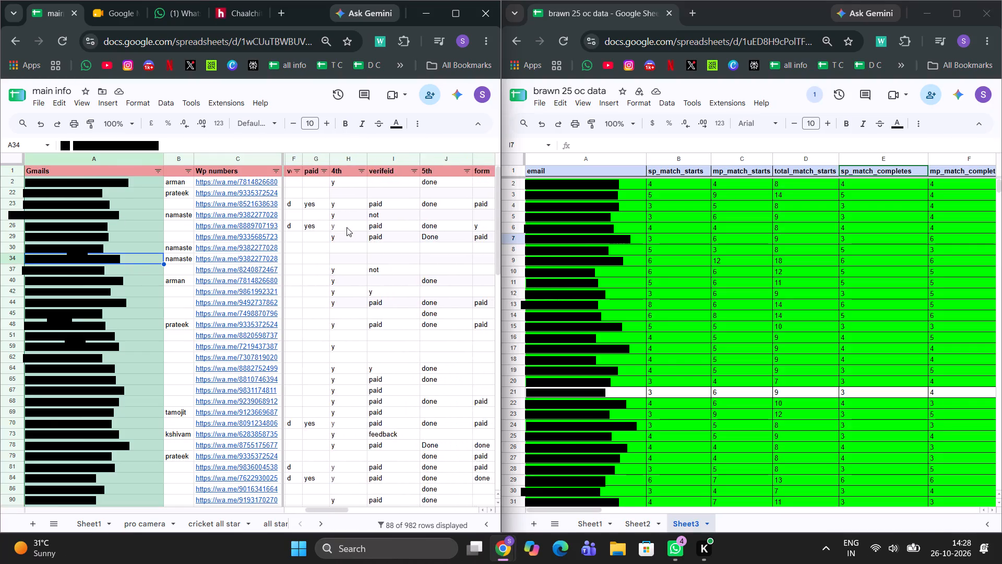
scroll(347, 227, "left", 3)
scroll(347, 227, "right", 1)
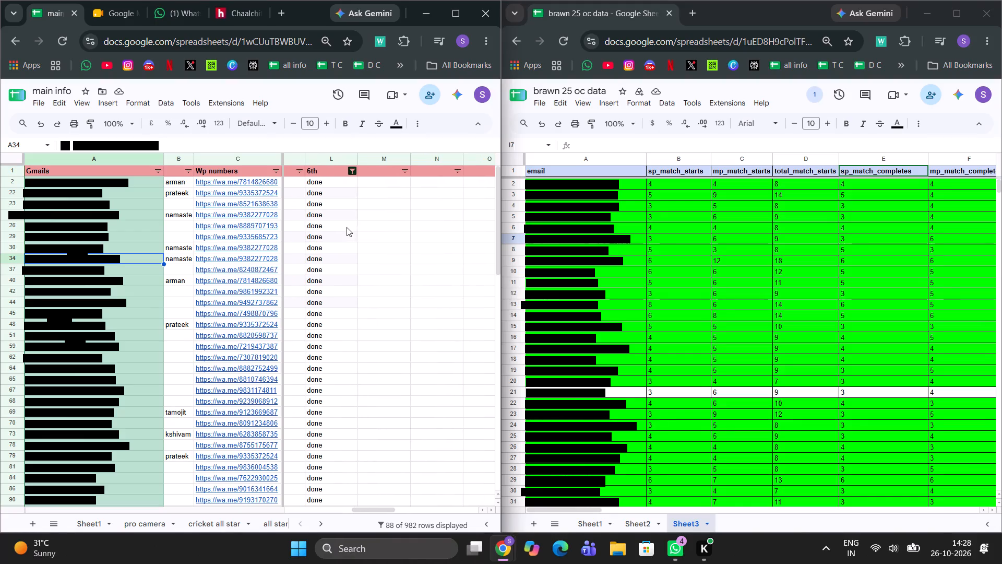
scroll(347, 227, "right", 1)
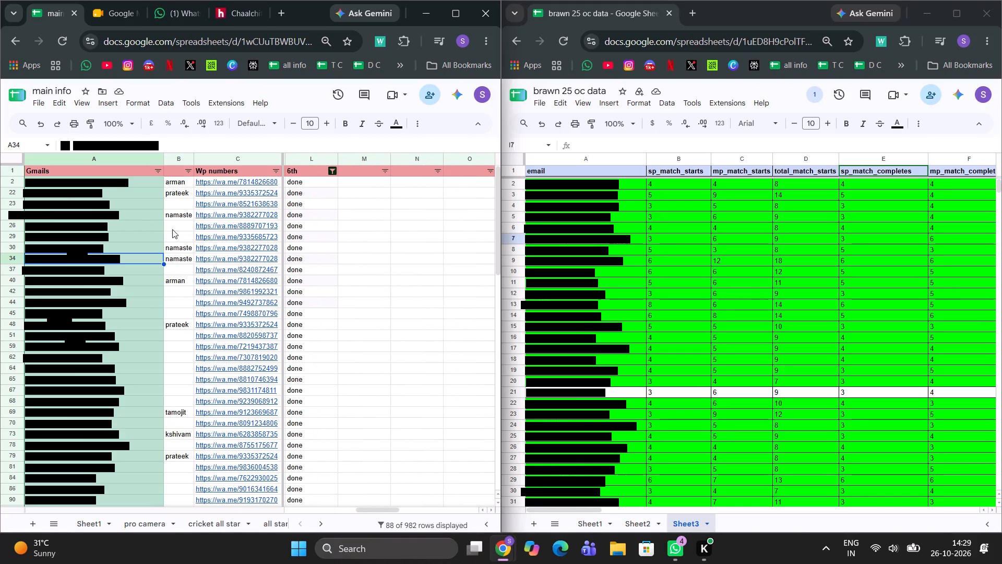
left_click(111, 184)
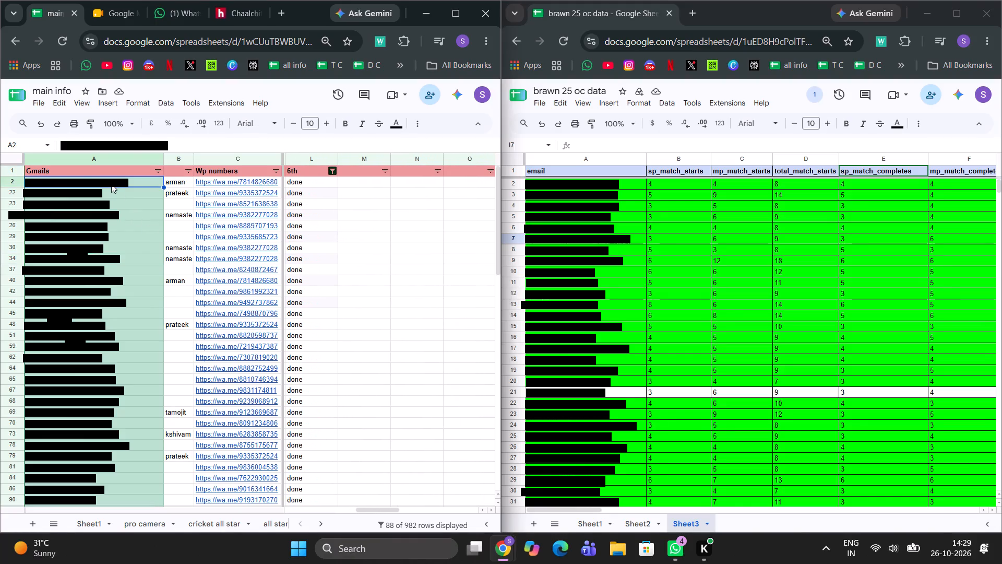
key("ctrl+c")
left_click(702, 250)
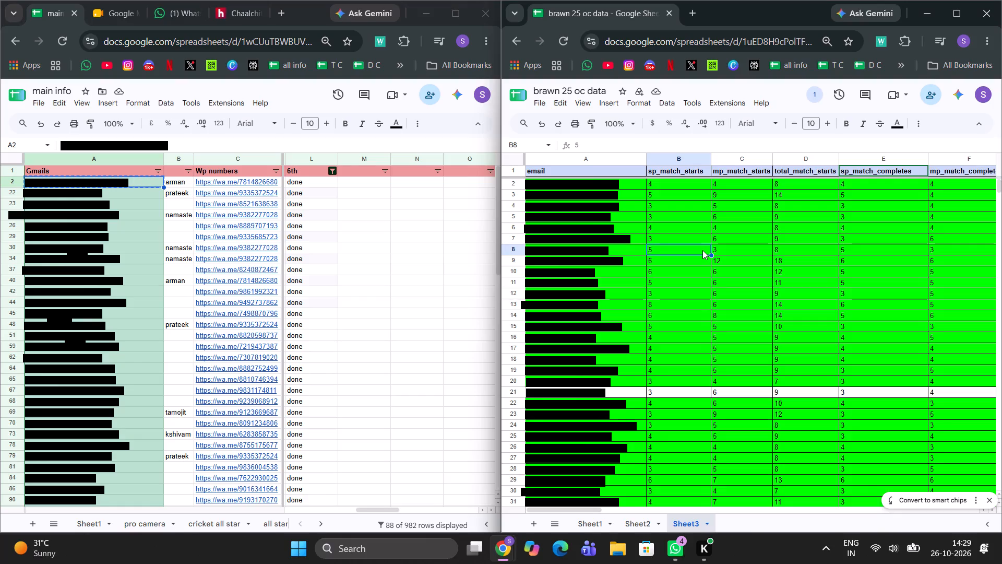
key("ctrl+f")
key("ctrl+v")
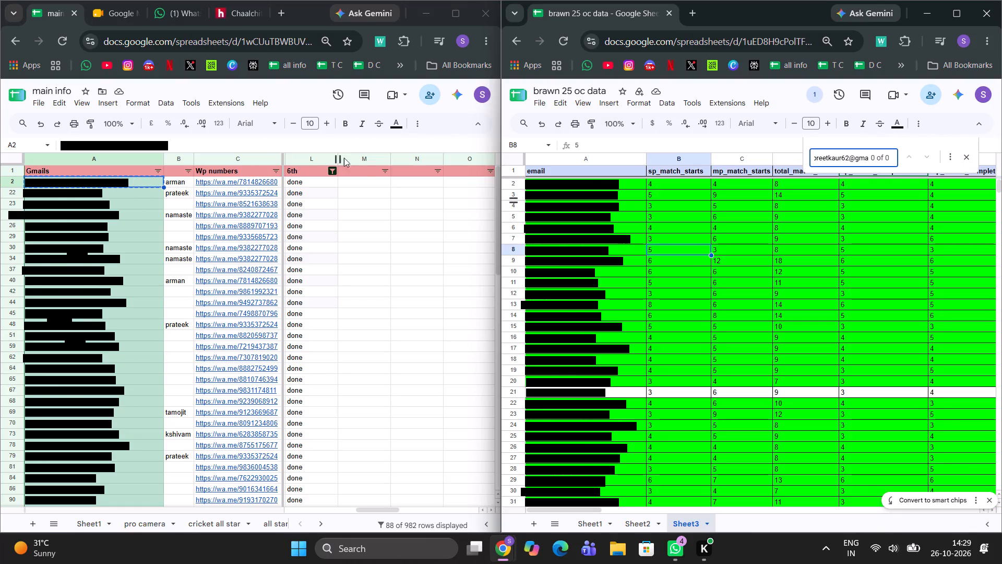
Add the column header "verified" in cell M1 of main info, beside the 6th column.
left_click(362, 171)
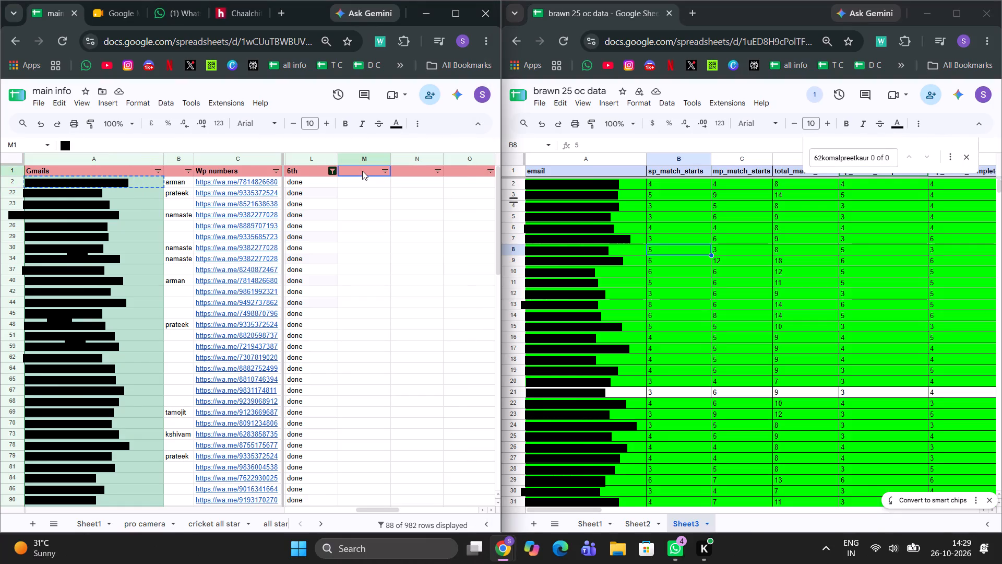
type("verified")
key("Return")
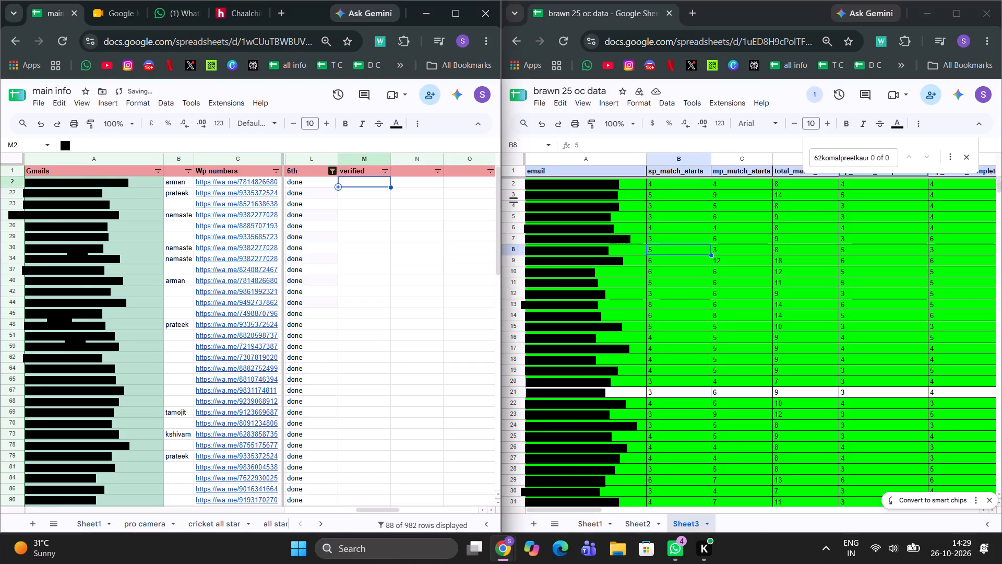
Search brawn 25 oc data for the Gmail address from row 22 of main info and check the whole search term.
left_click(132, 180)
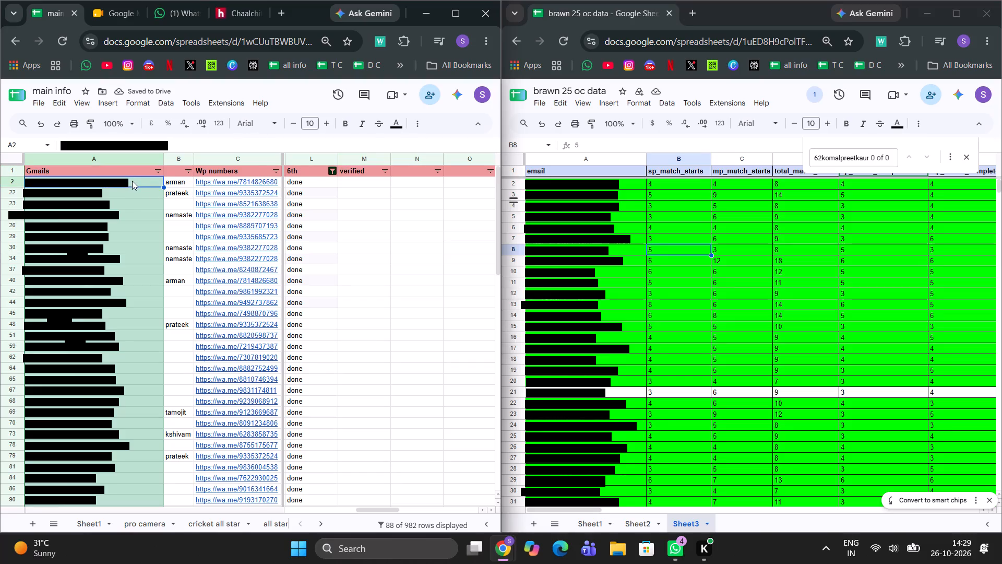
left_click(154, 194)
key("ctrl+c")
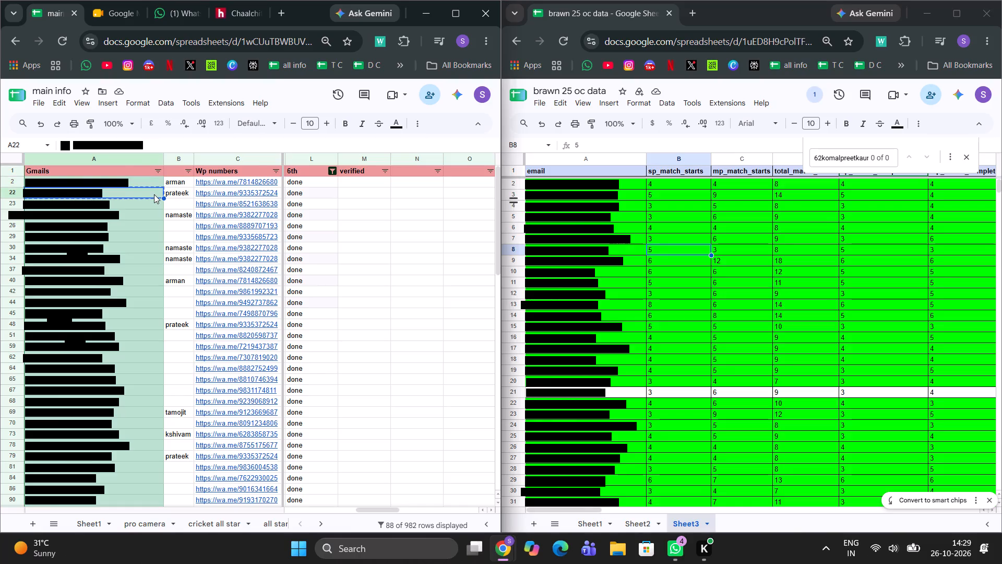
left_click(829, 166)
left_click_drag(829, 166, 829, 164)
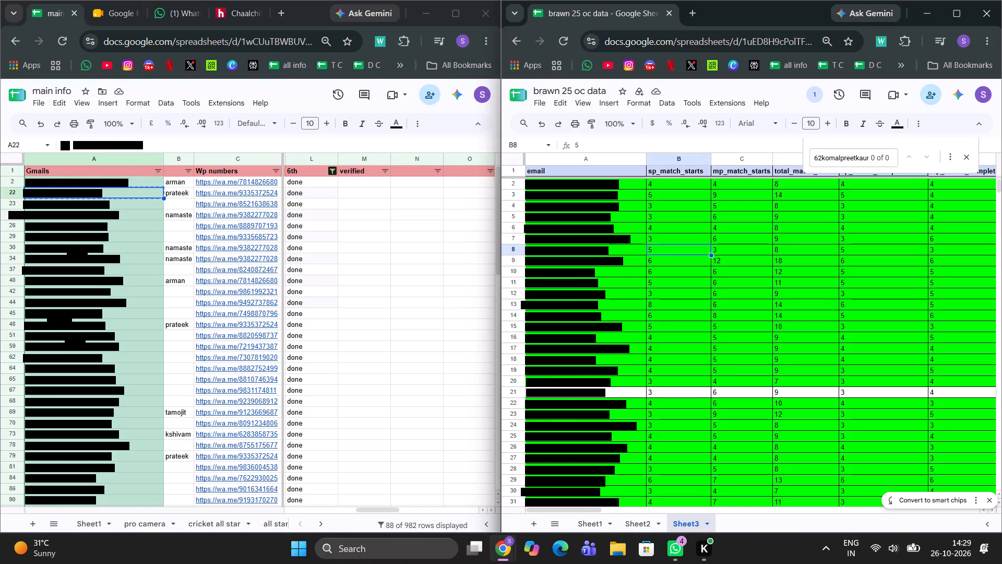
left_click_drag(829, 164, 832, 161)
triple_click(832, 161)
key("ctrl+v")
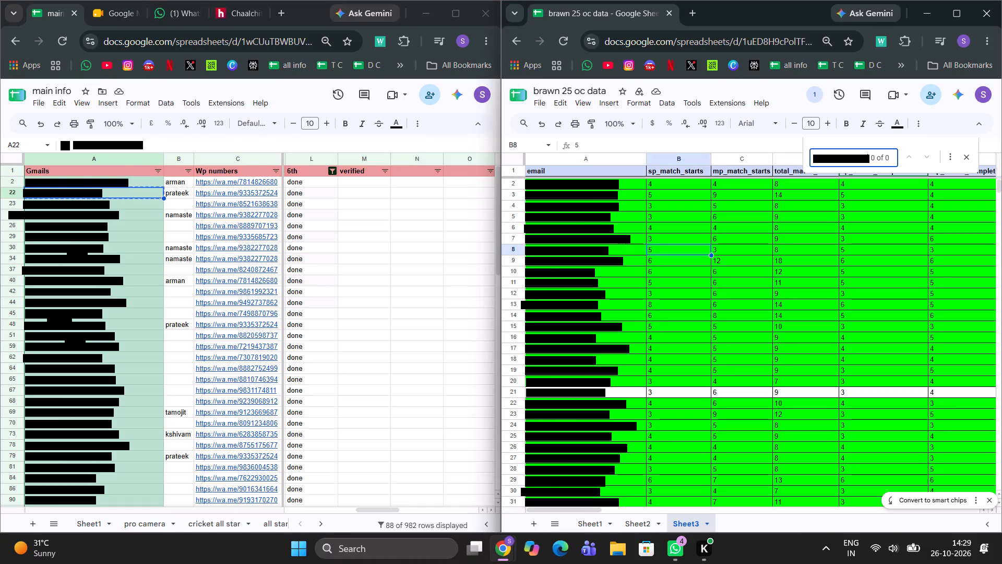
key("Right")
key("Right")
key("Right")
key("Right")
key("Right")
key("Right")
key("Right")
Look up the Gmail address from row 23 in brawn 25 oc data and enter y in that row's verified cell.
left_click(146, 202)
key("ctrl+c")
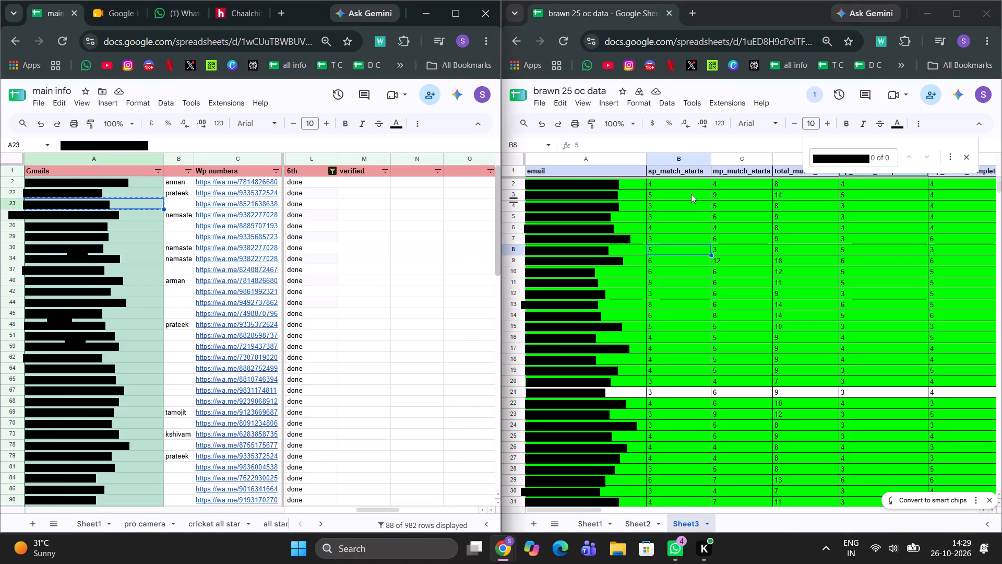
triple_click(853, 158)
key("ctrl+v")
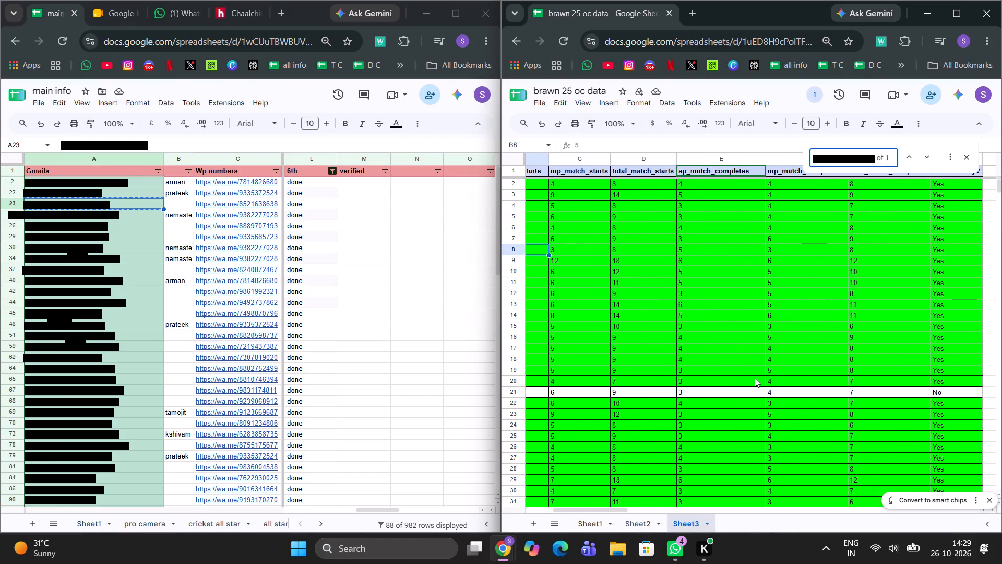
scroll(755, 378, "right", 1)
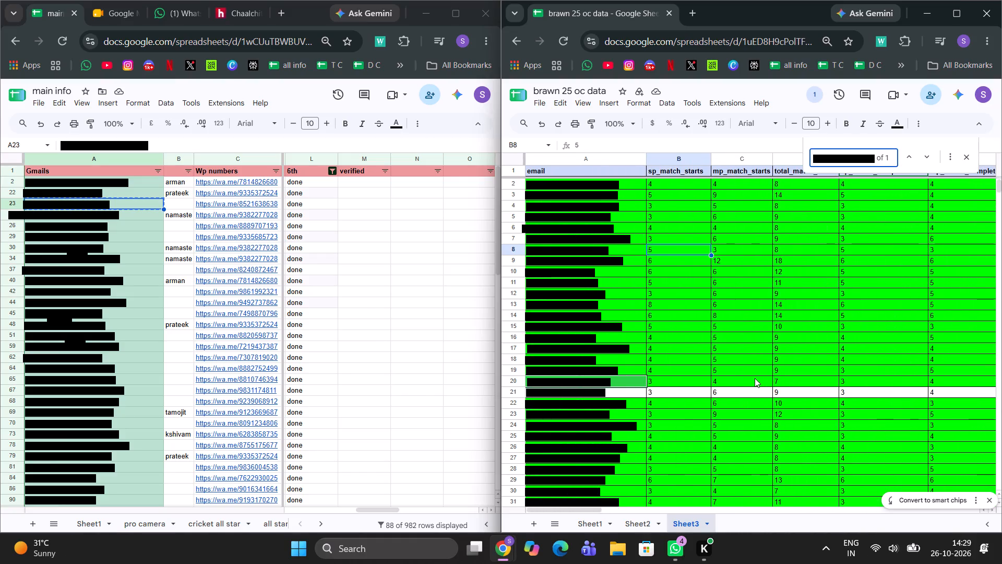
left_click(348, 205)
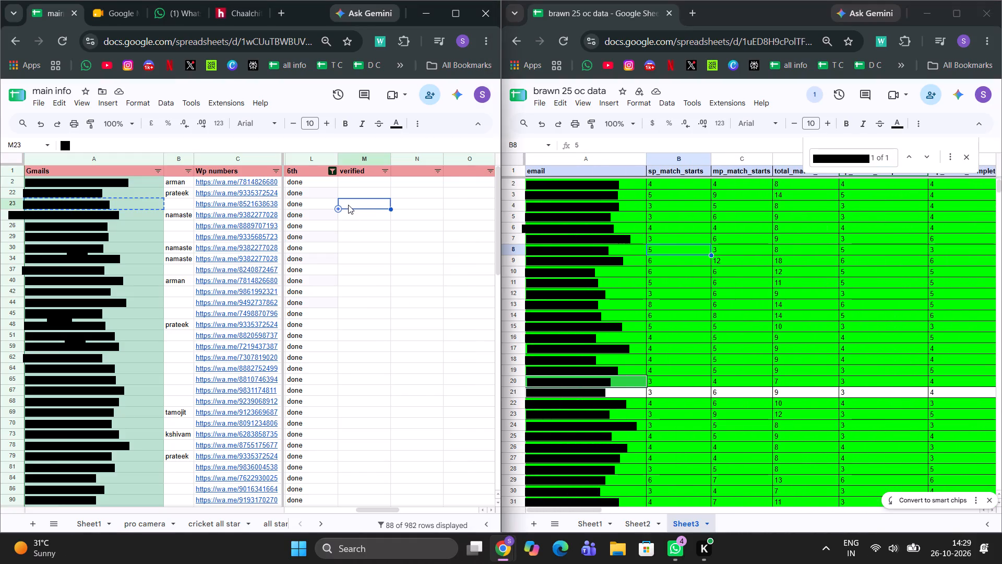
key("y")
key("Return")
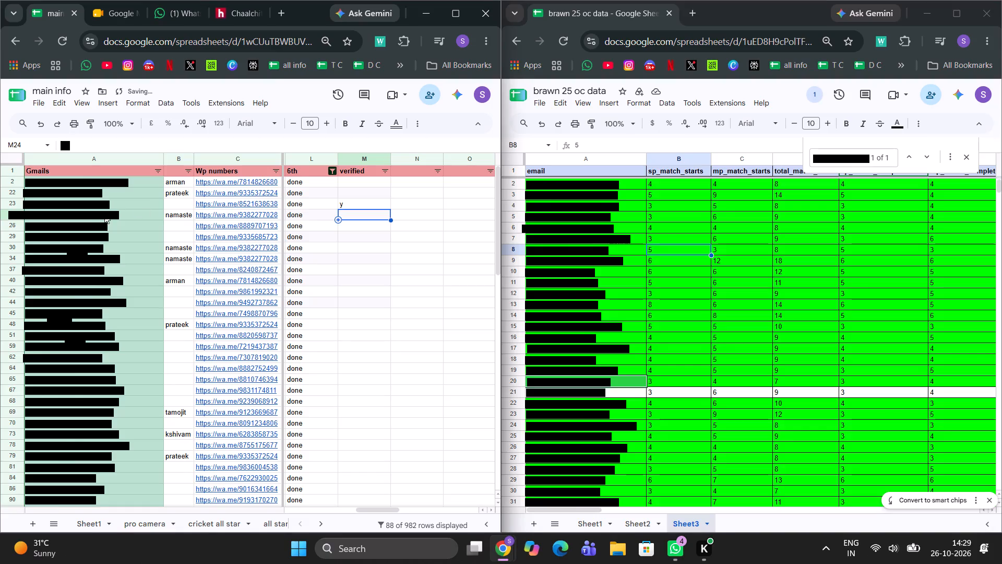
Search brawn 25 oc data for the Gmail address from row 24 of main info.
left_click(104, 215)
key("ctrl+c")
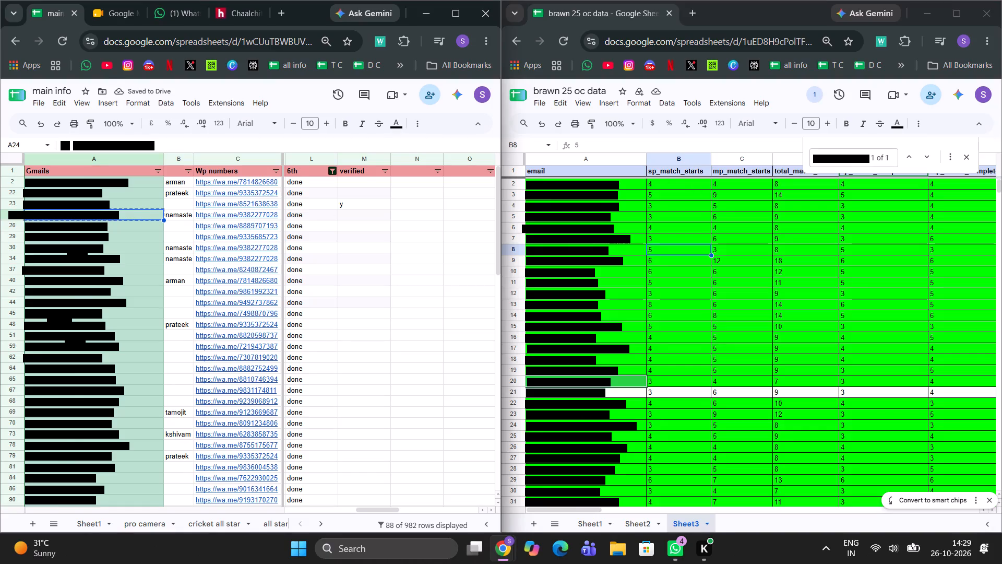
triple_click(861, 157)
key("ctrl+v")
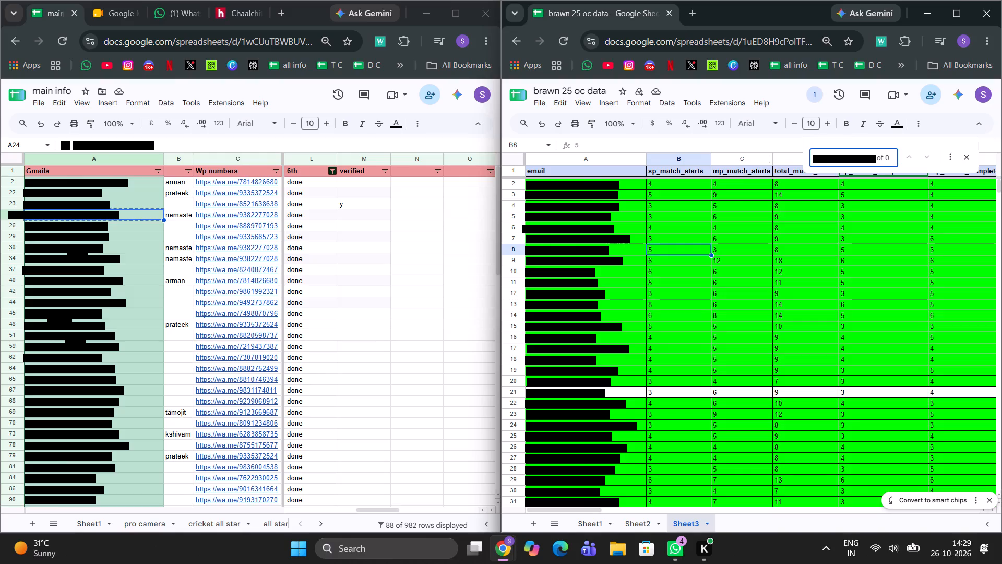
Retry the row 24 lookup with progressively shorter parts of the address, ending with an empty search term.
key("BackSpace")
key("BackSpace")
key("BackSpace")
key("BackSpace")
key("BackSpace")
key("BackSpace")
key("BackSpace")
key("BackSpace")
key("BackSpace")
key("BackSpace")
key("BackSpace")
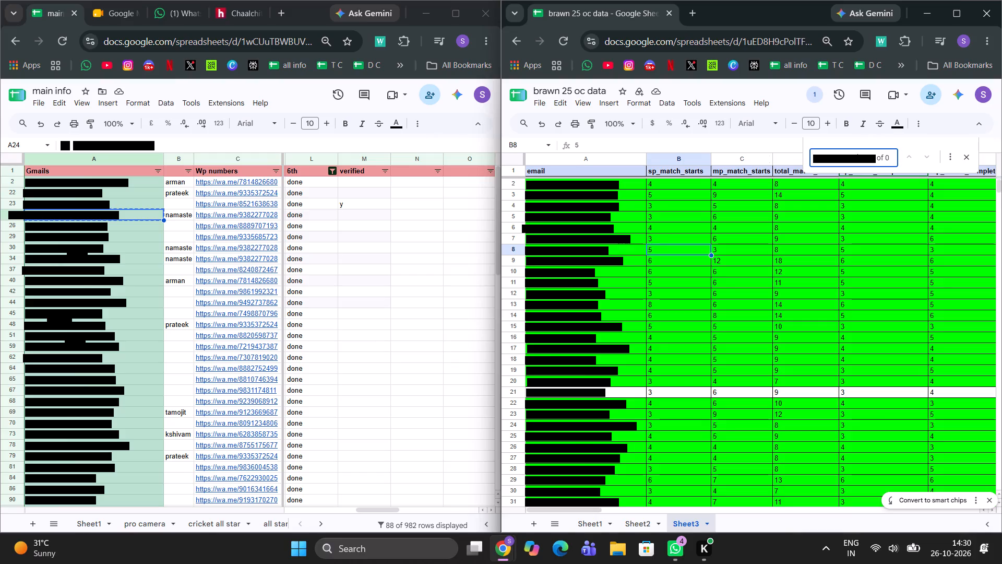
key("BackSpace")
key("BackSpace")
key("BackSpace")
key("BackSpace")
key("BackSpace")
key("BackSpace")
key("BackSpace")
key("BackSpace")
key("BackSpace")
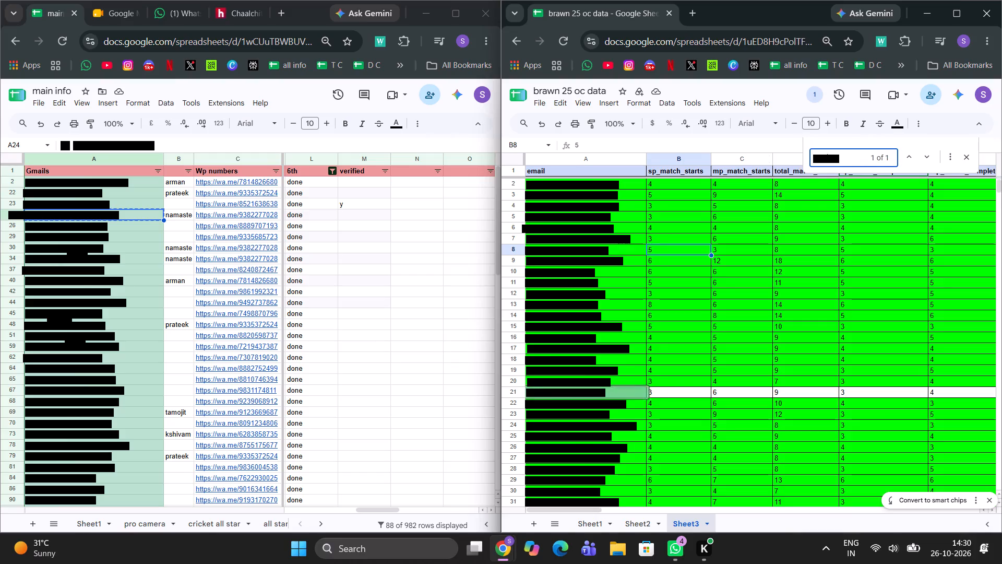
key("BackSpace")
key("BackSpace")
key("BackSpace")
key("BackSpace")
key("BackSpace")
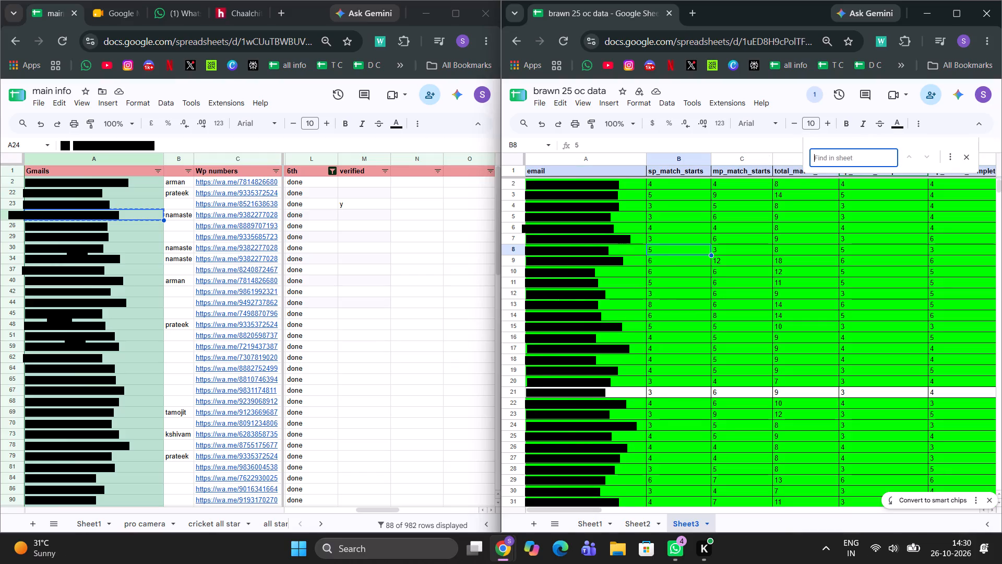
Search brawn 25 oc data for the Gmail address from row 26 of main info.
left_click(100, 227)
key("ctrl+c")
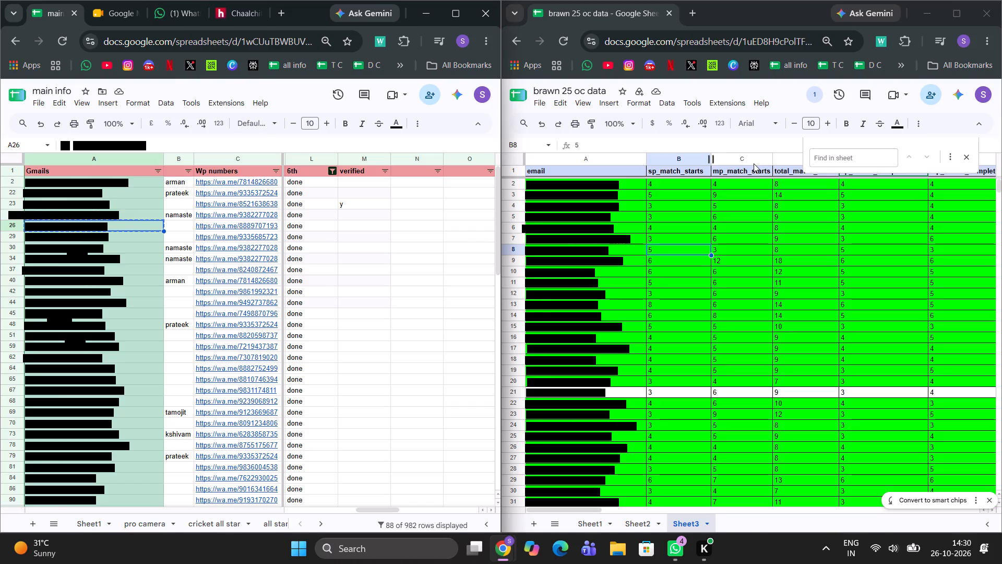
left_click(845, 155)
key("ctrl+v")
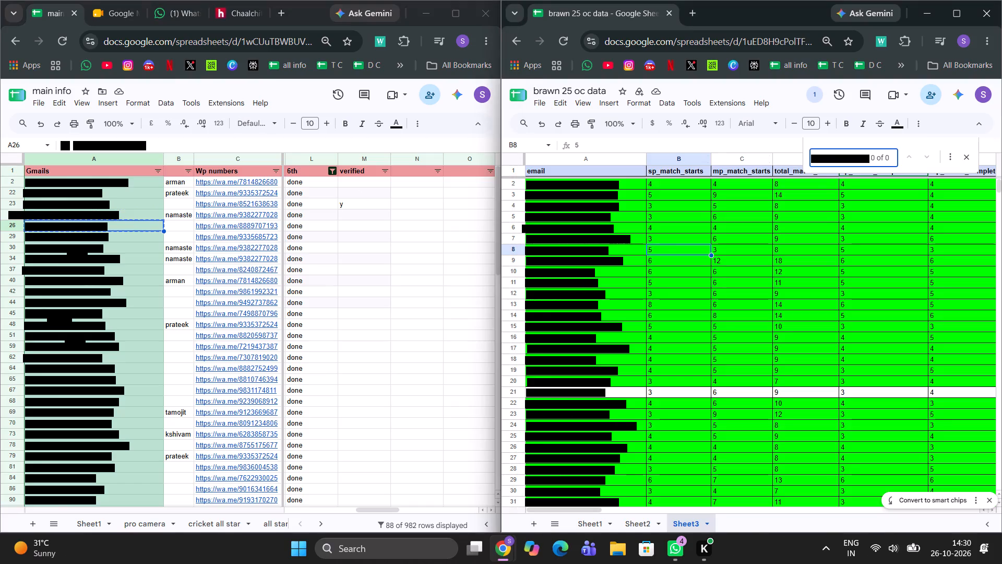
Look up the Gmail address from row 29 in brawn 25 oc data and enter y in that row's verified cell.
left_click(118, 238)
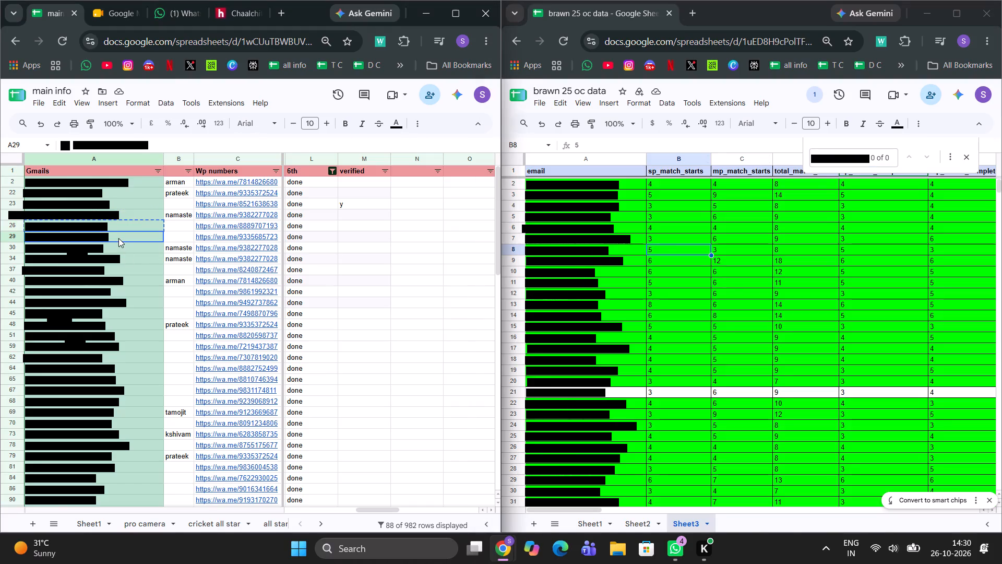
key("ctrl+c")
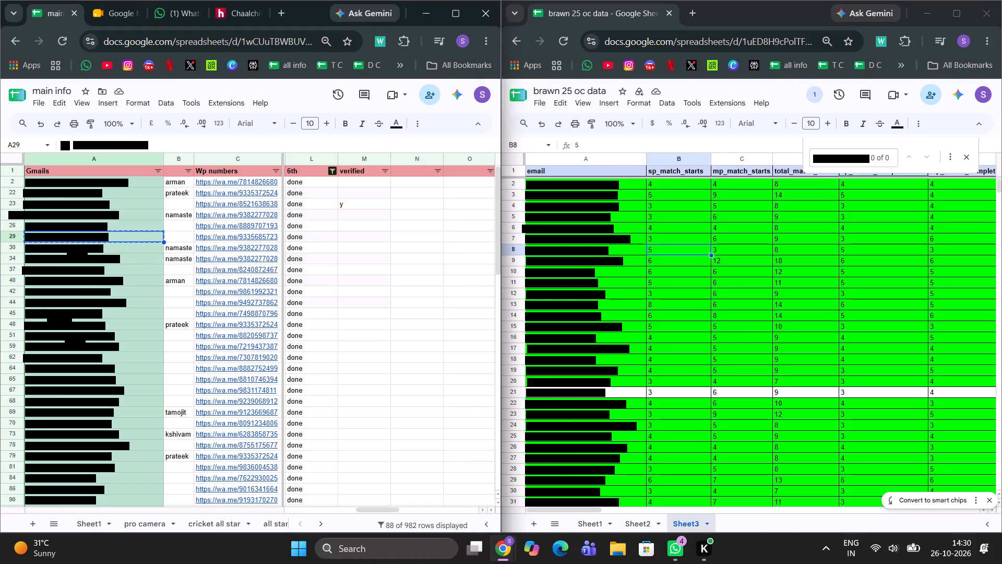
triple_click(845, 154)
left_click(845, 154)
key("ctrl+v")
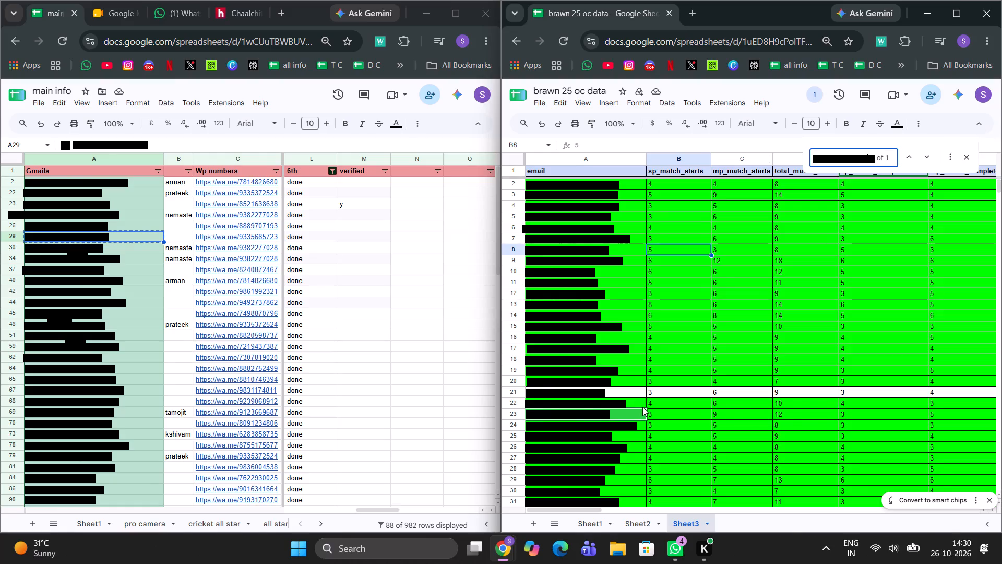
scroll(744, 418, "left", 1)
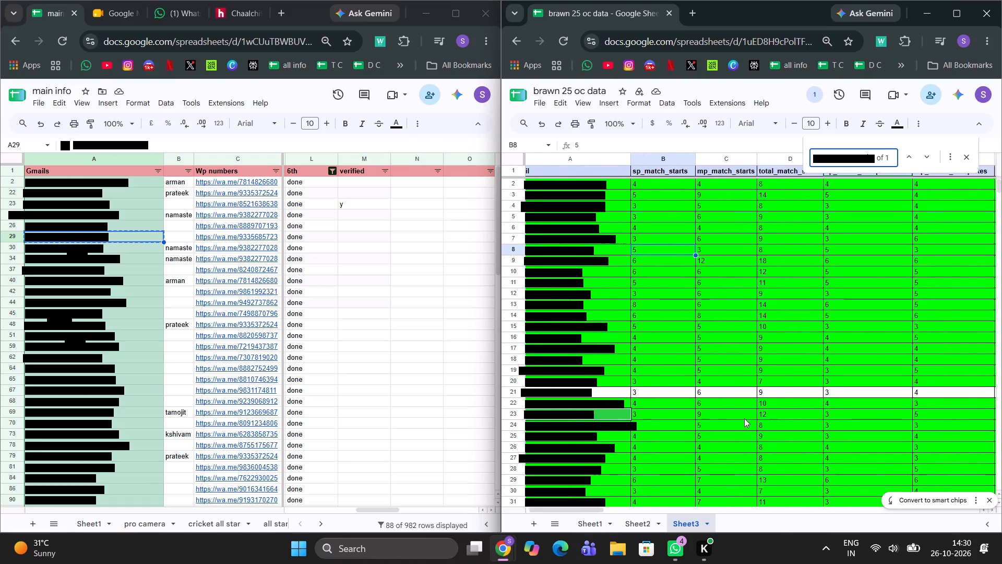
scroll(744, 418, "left", 2)
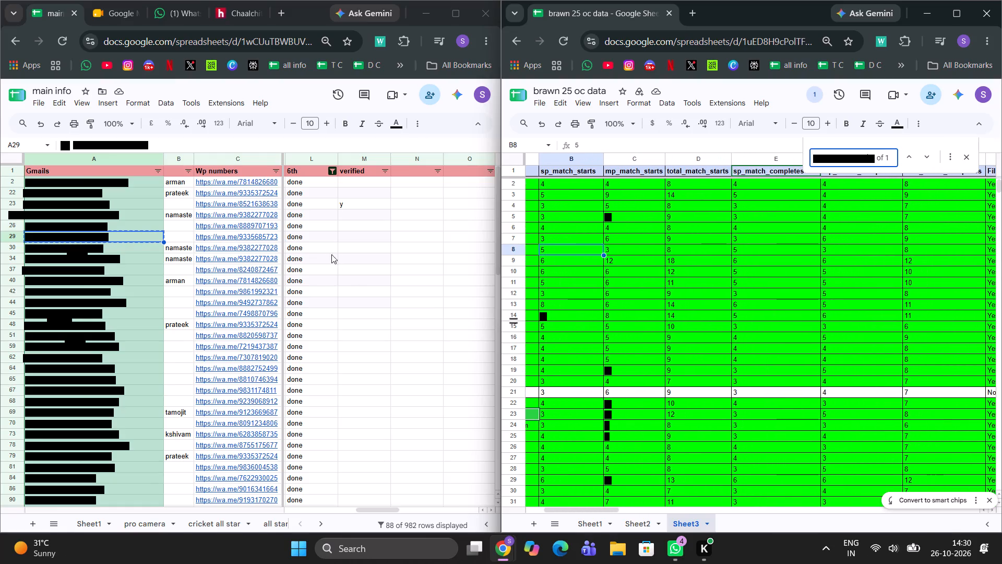
left_click(365, 240)
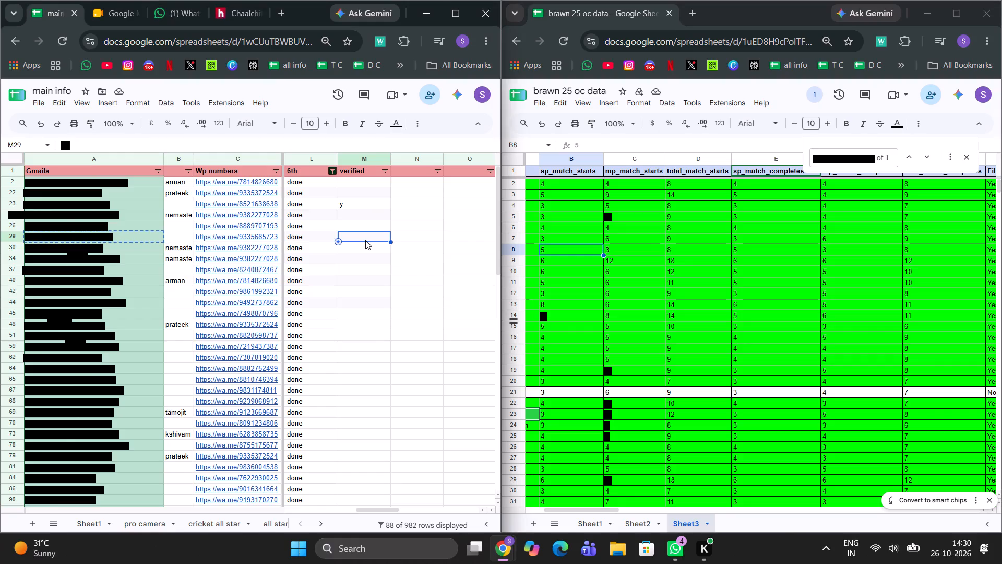
key("y")
key("Return")
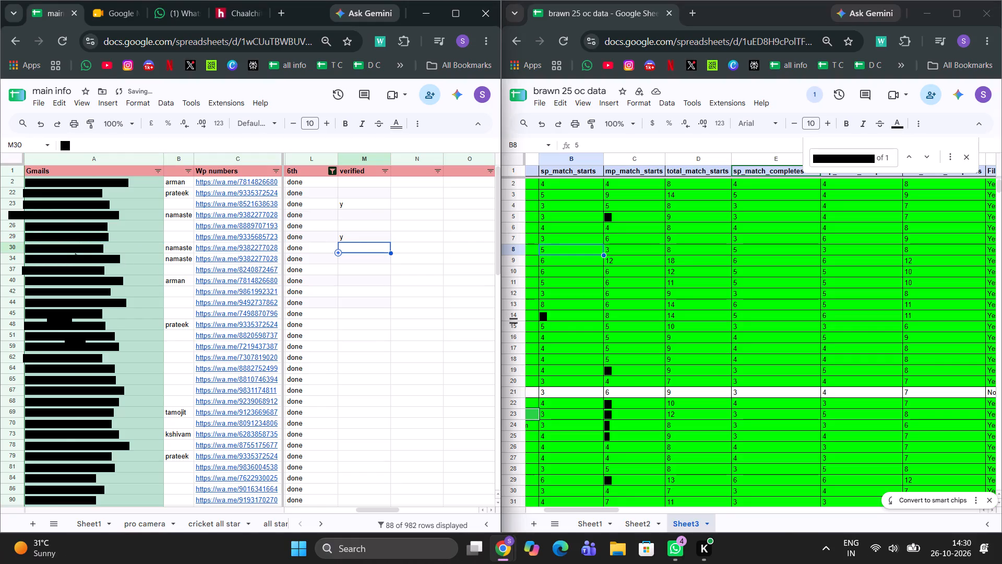
Search brawn 25 oc data for the Gmail address from row 30 of main info.
left_click(65, 248)
key("ctrl+c")
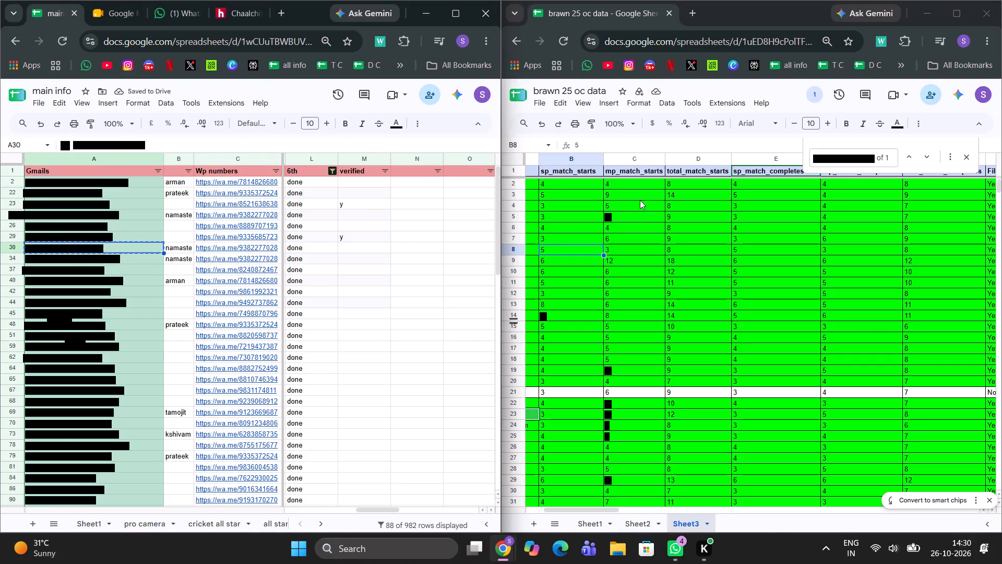
triple_click(862, 162)
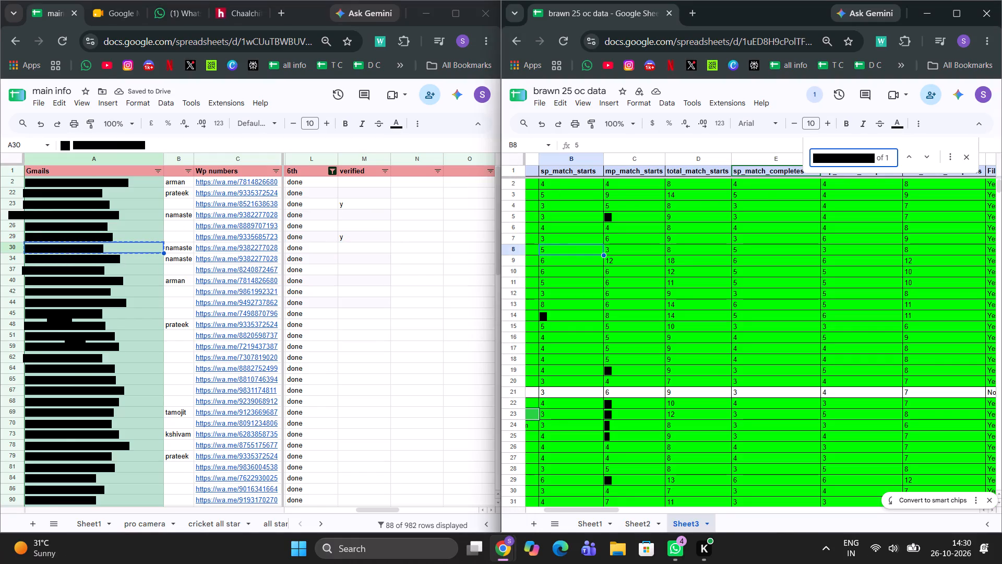
key("ctrl+v")
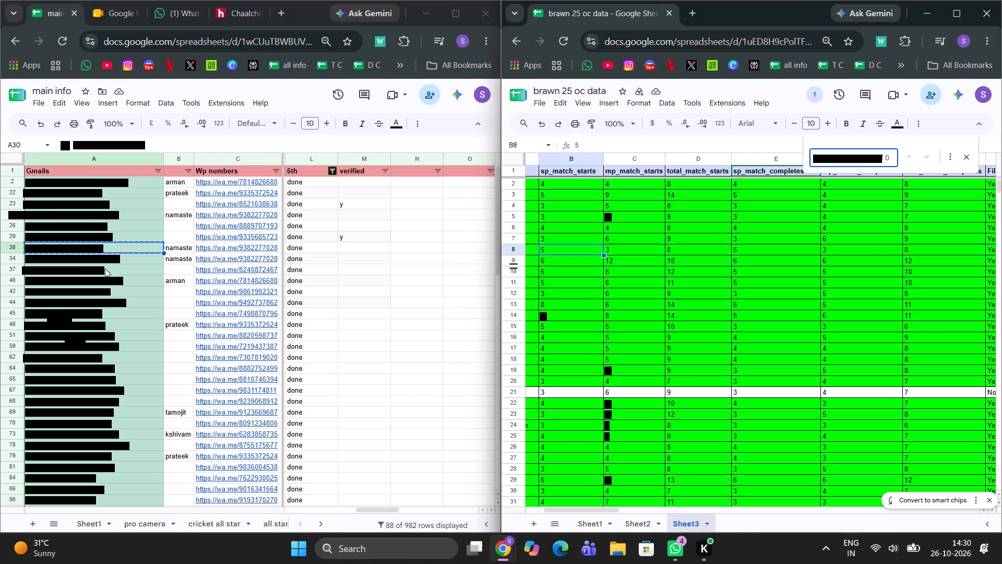
Search brawn 25 oc data for the Gmail address from row 34 of main info.
left_click(93, 259)
key("ctrl+c")
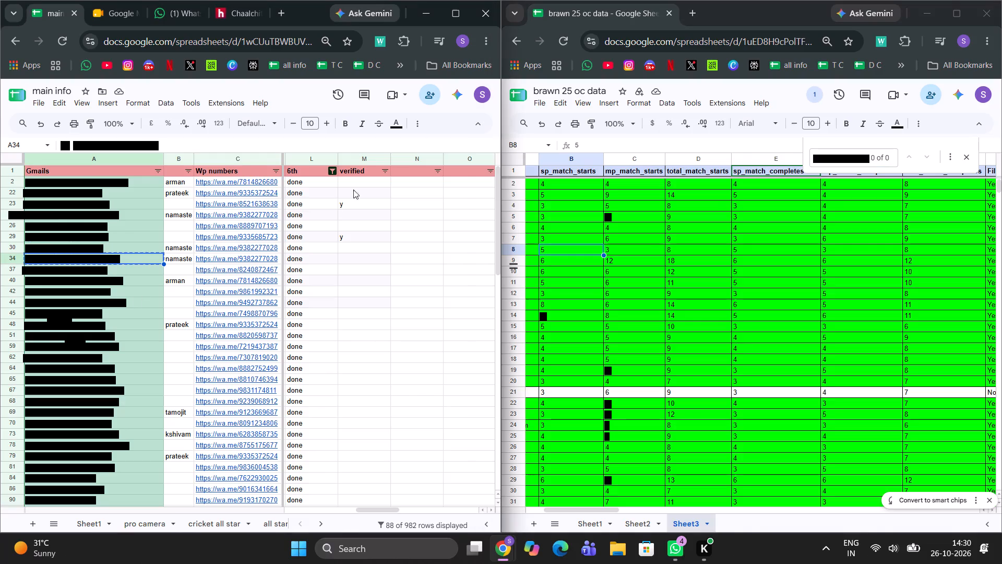
triple_click(860, 159)
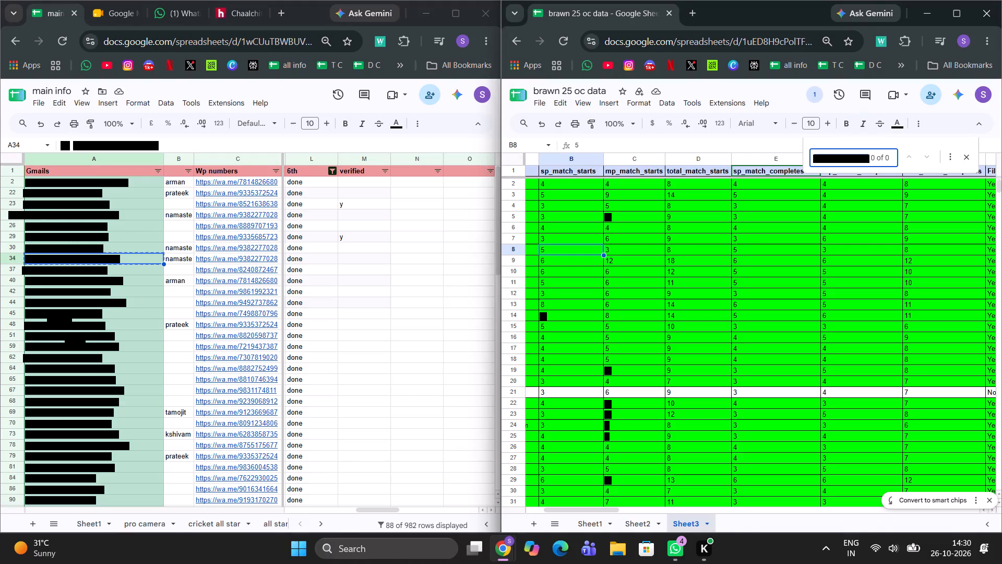
key("ctrl+v")
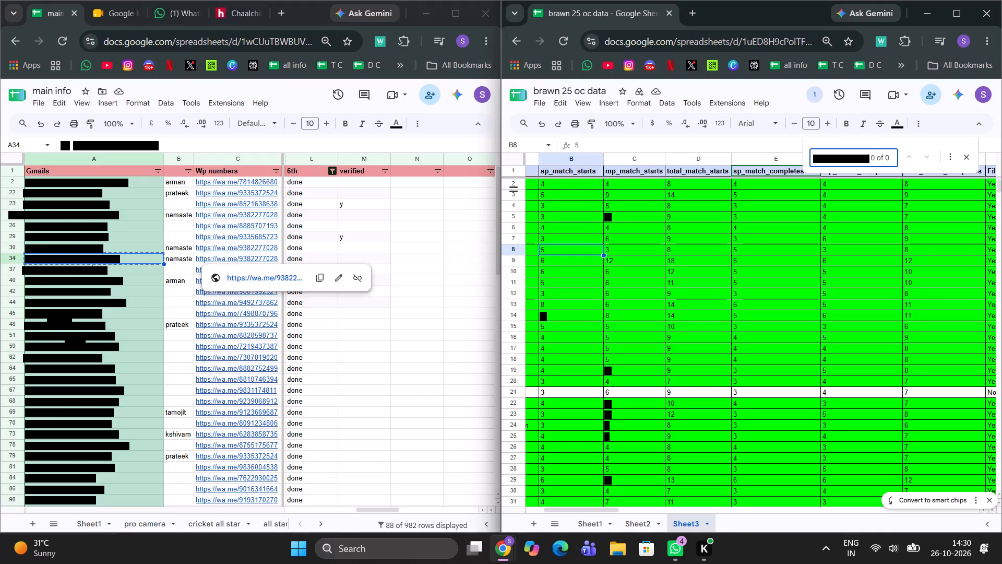
Look up the Gmail address from row 37 in brawn 25 oc data and enter y in that row's verified cell.
left_click(67, 272)
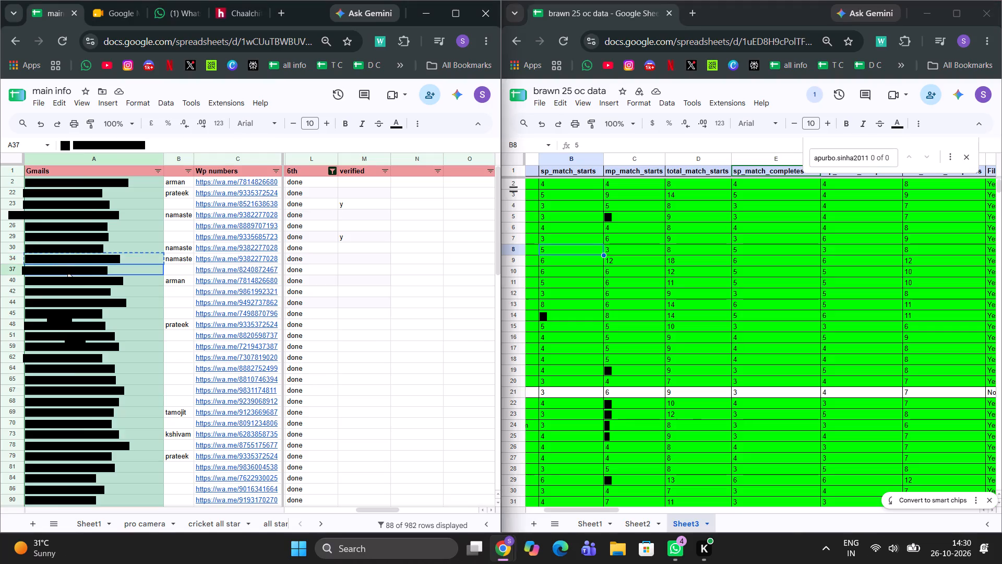
key("ctrl+c")
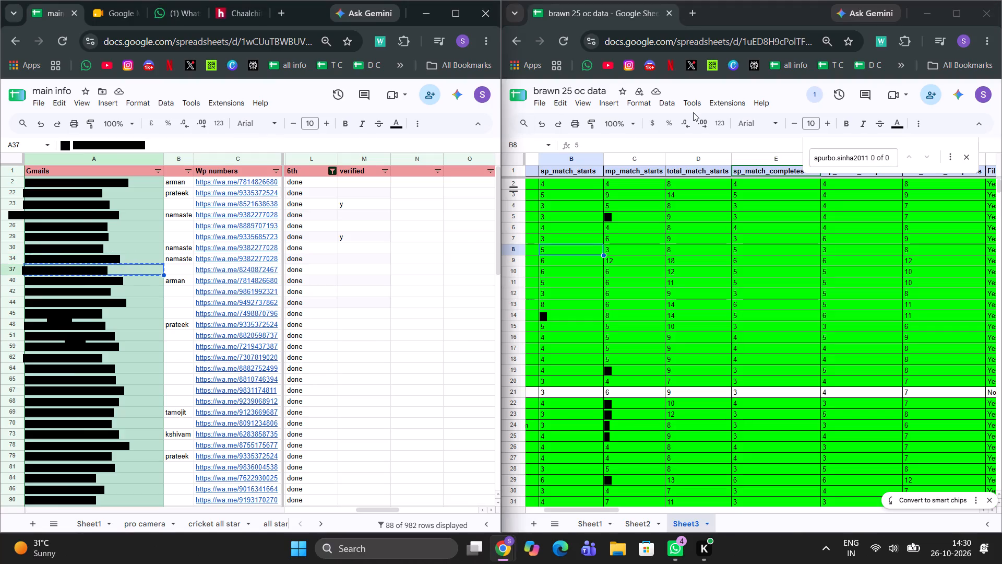
triple_click(851, 157)
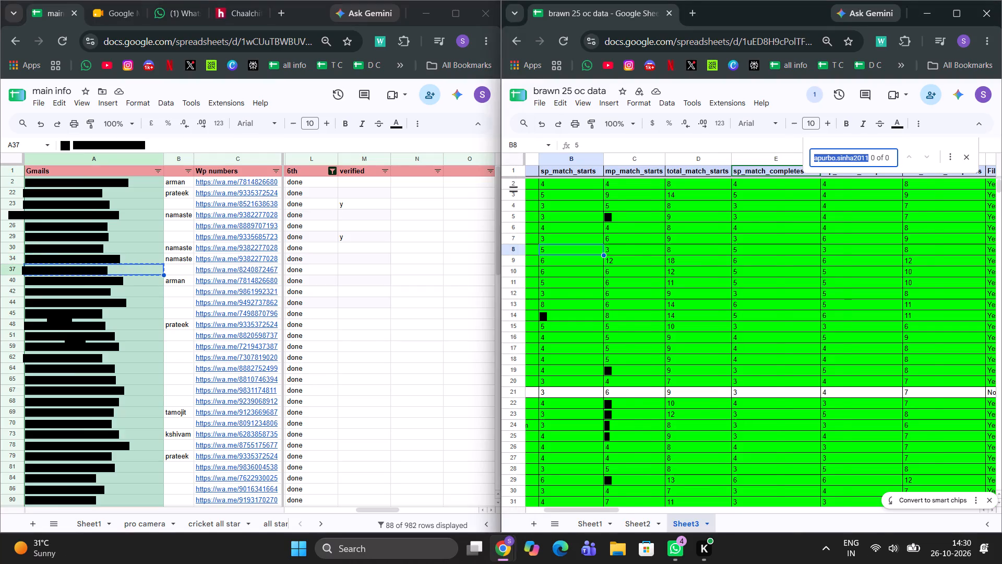
key("ctrl+v")
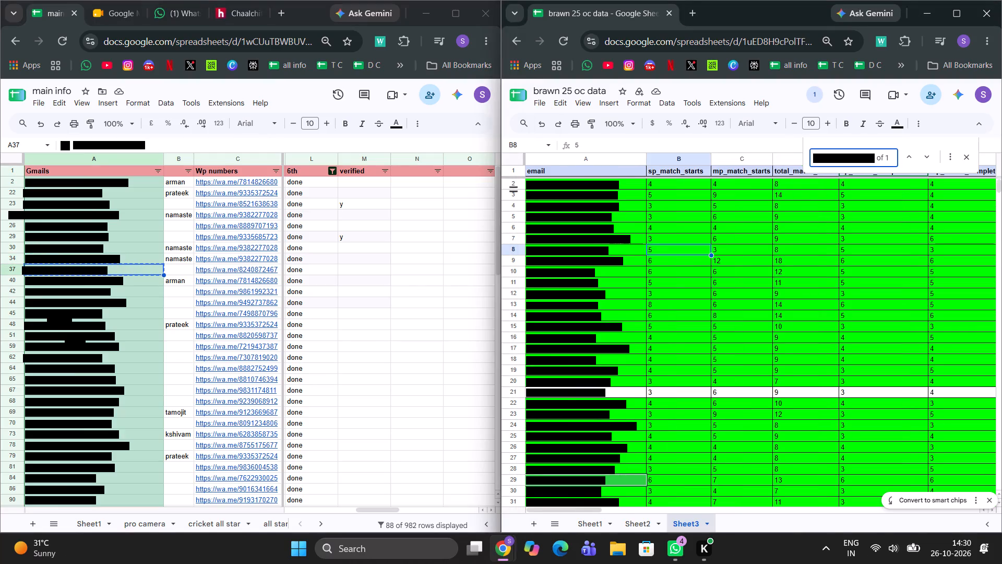
left_click(364, 268)
key("y")
key("Return")
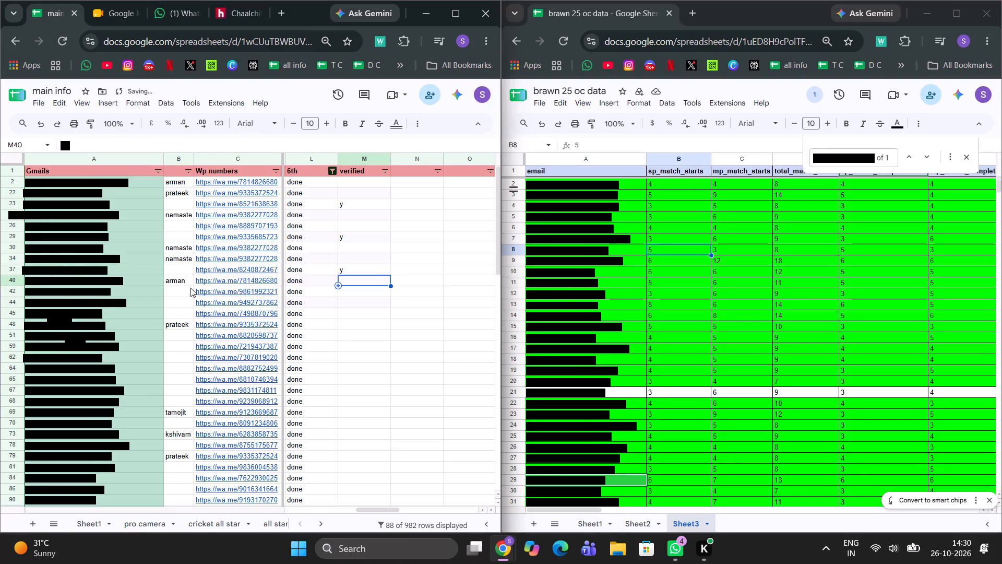
Search brawn 25 oc data for the Gmail address from row 40 of main info.
left_click(145, 281)
key("ctrl+c")
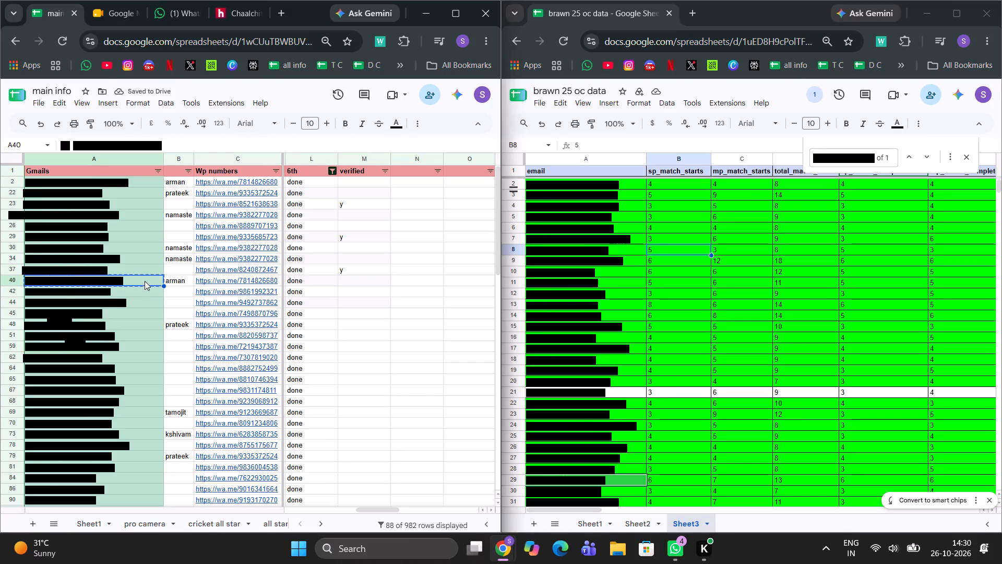
triple_click(856, 153)
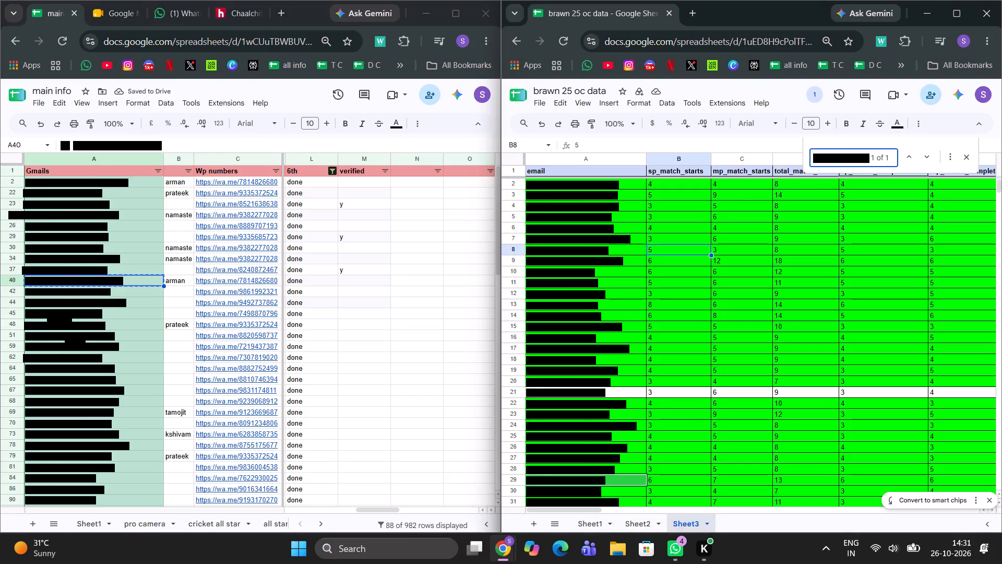
key("ctrl+v")
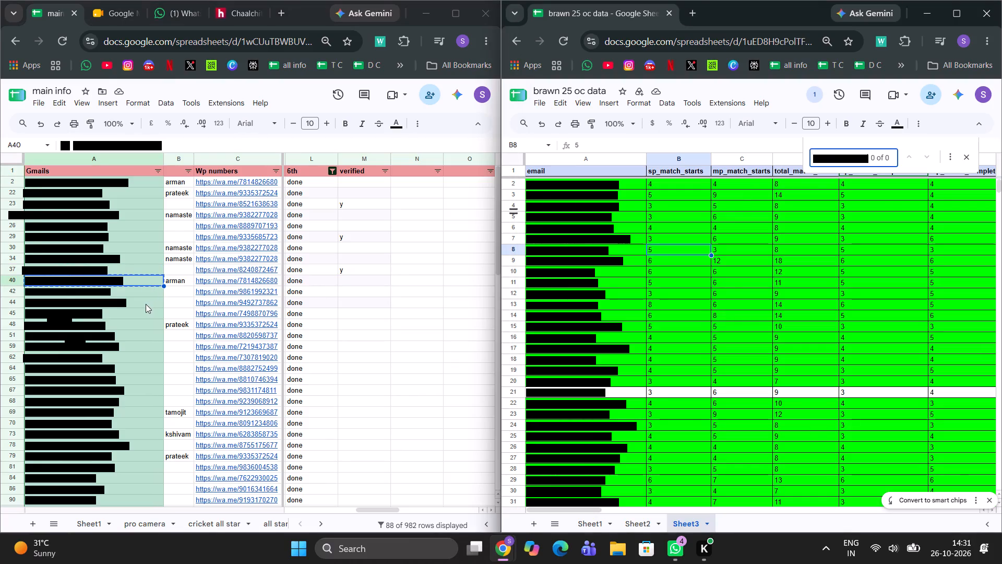
Search brawn 25 oc data for the Gmail address from row 42 of main info.
left_click(120, 292)
key("ctrl+c")
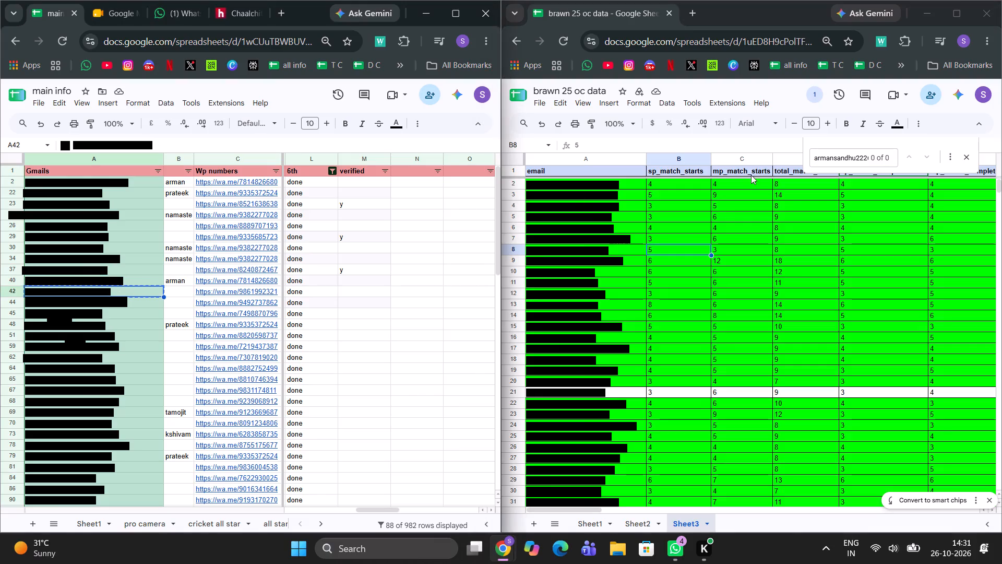
triple_click(855, 155)
left_click(855, 155)
key("ctrl+v")
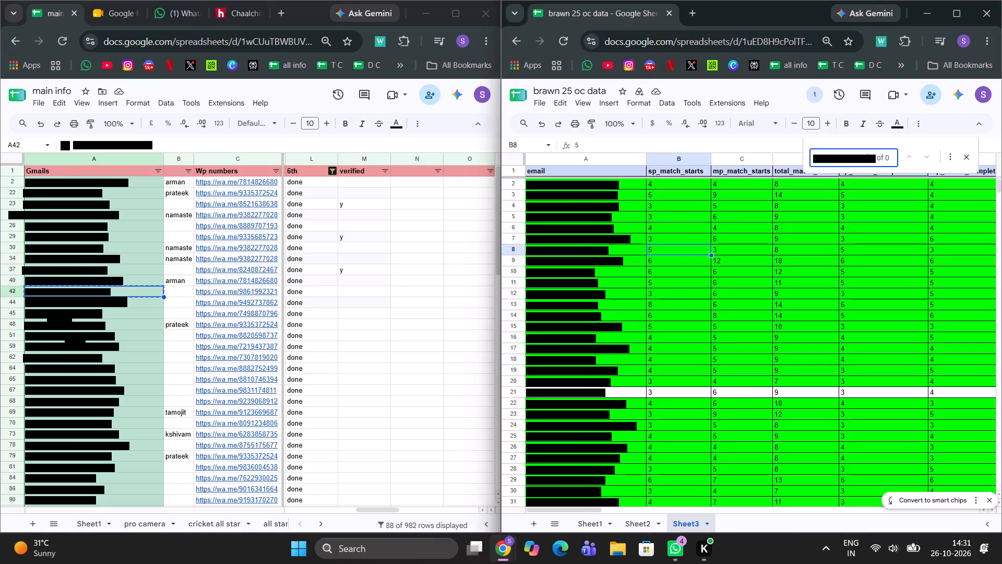
Look up the Gmail address from row 44 in brawn 25 oc data and enter y in that row's verified cell.
left_click(126, 304)
key("ctrl+c")
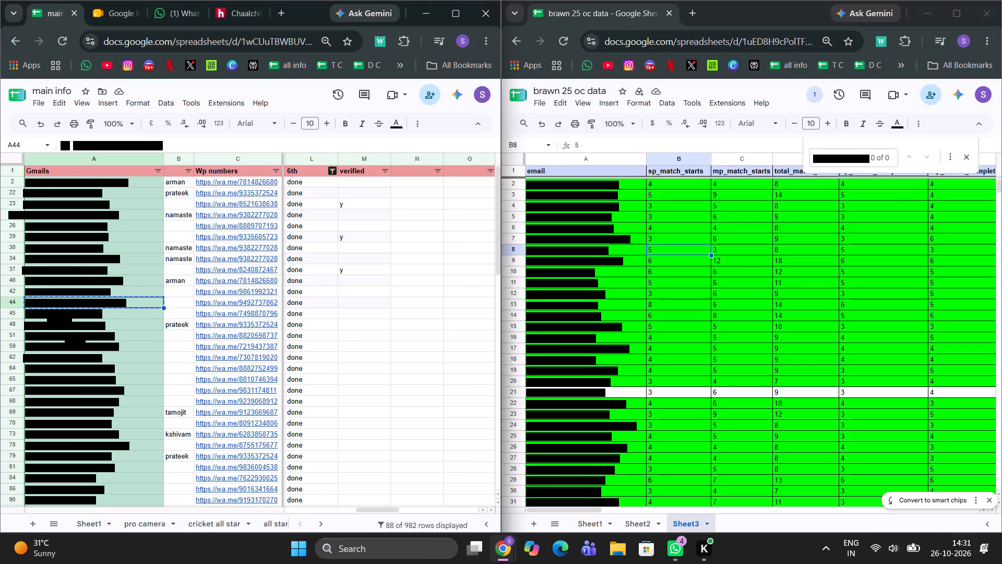
triple_click(851, 164)
left_click(851, 164)
key("ctrl+v")
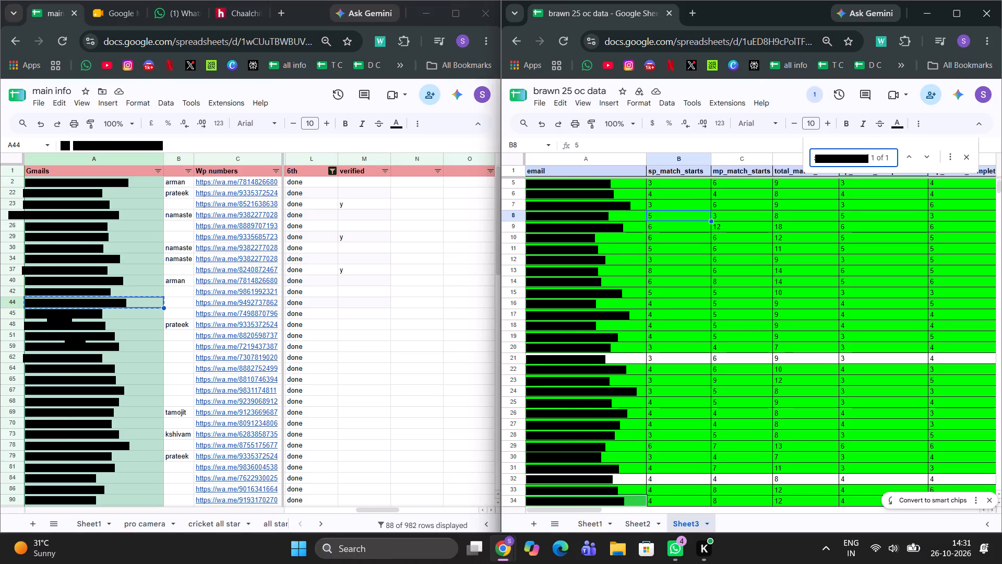
scroll(744, 283, "down", 1)
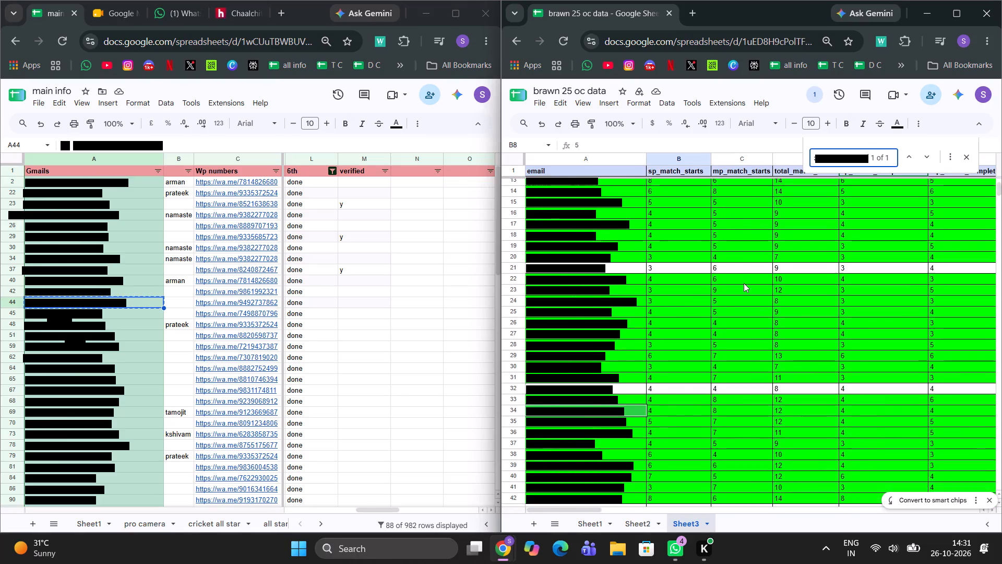
scroll(744, 283, "down", 1)
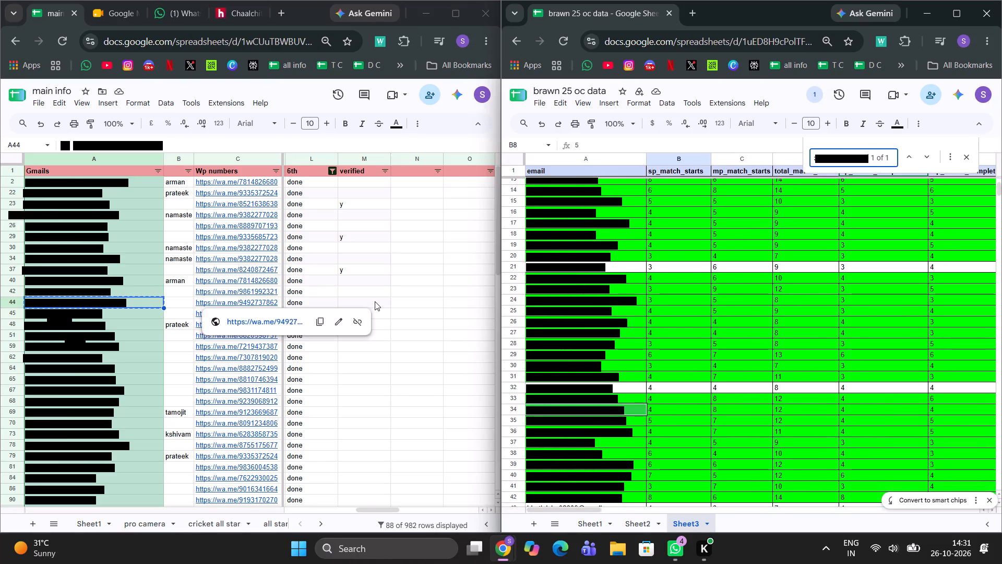
left_click(375, 301)
key("y")
key("Return")
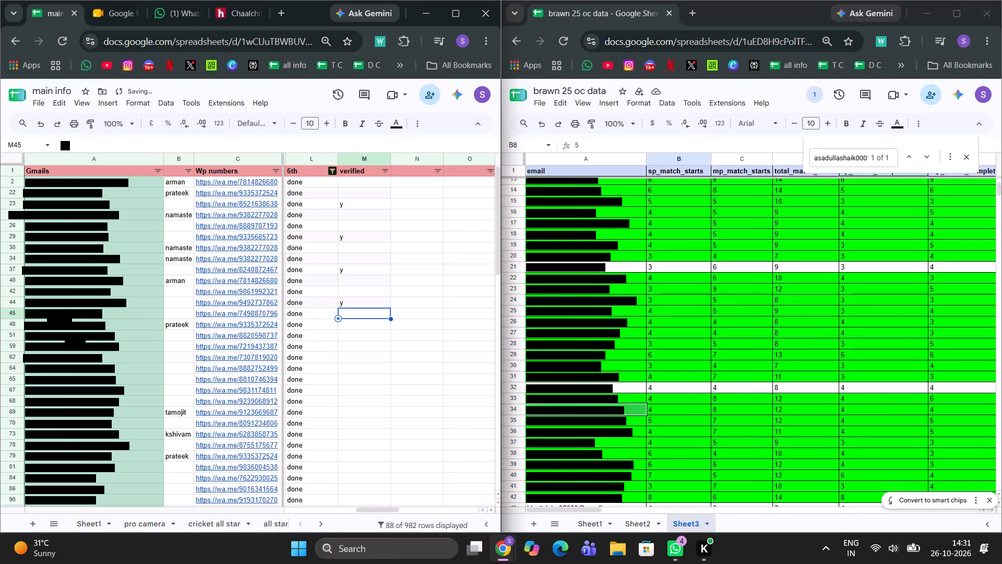
Search brawn 25 oc data for the Gmail address from row 45 of main info.
left_click(96, 315)
key("ctrl+c")
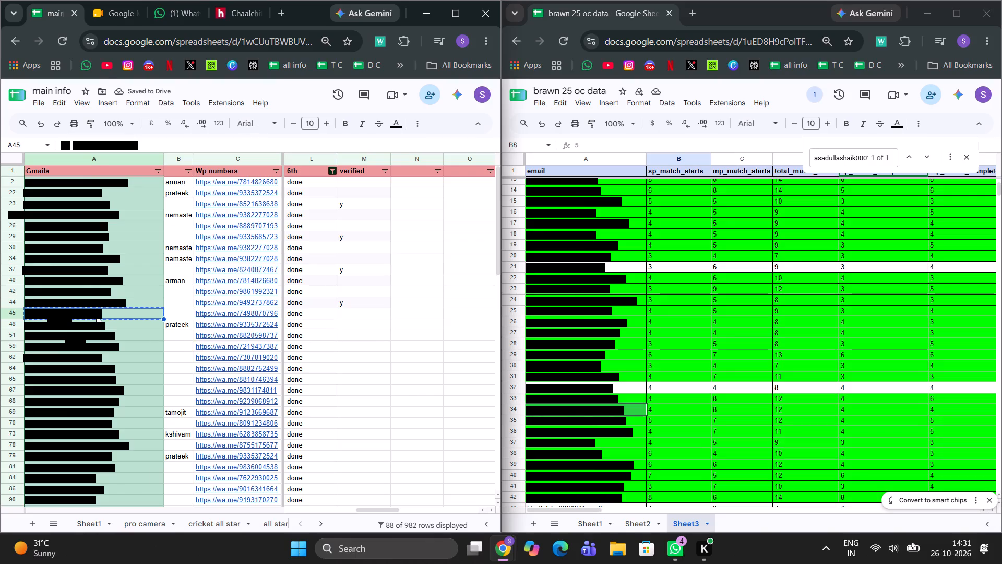
triple_click(851, 156)
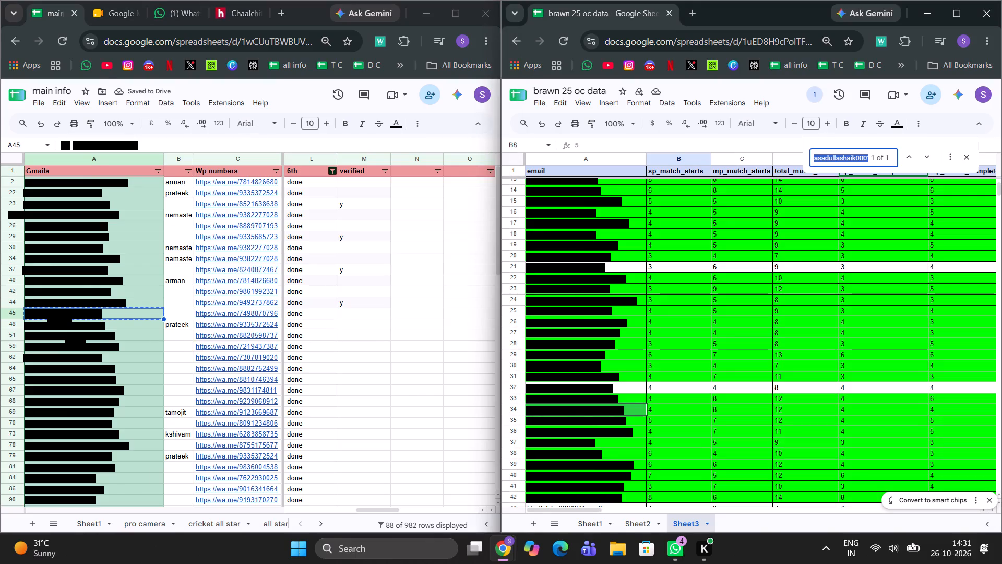
key("ctrl+v")
key("Right")
key("Right")
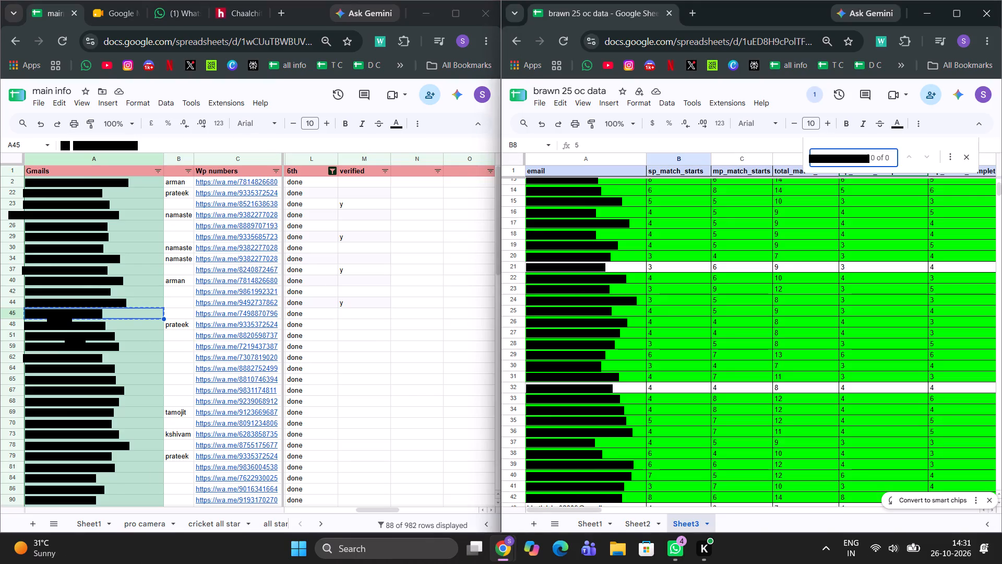
key("Right")
key("Right")
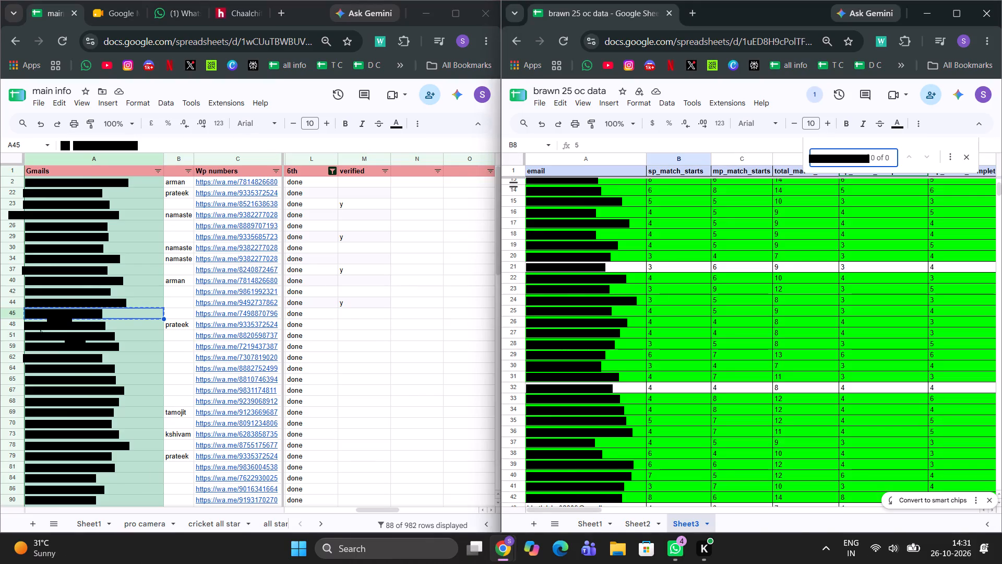
Copy the next Gmail address below row 45 in main info.
left_click(40, 330)
key("ctrl+c")
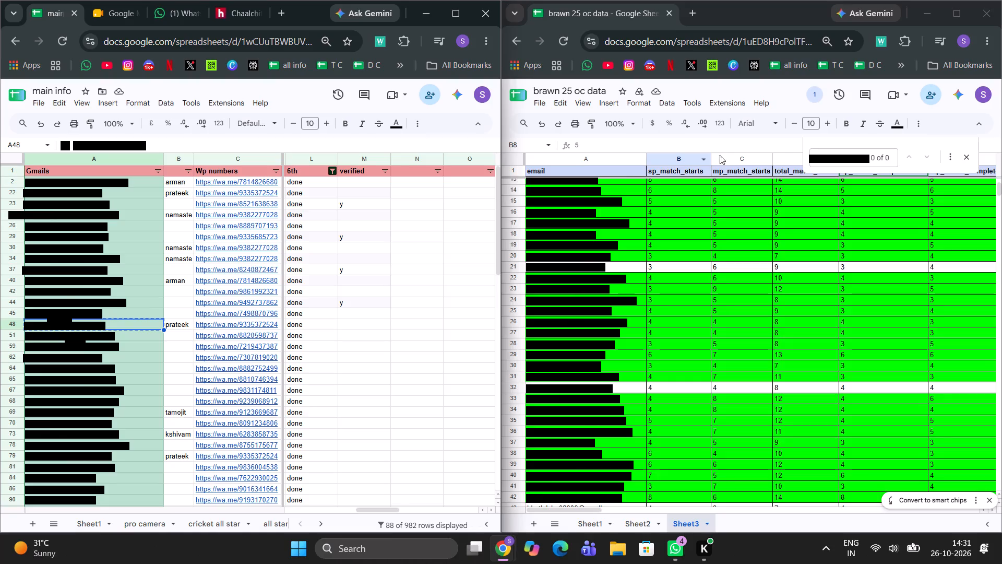
Search brawn 25 oc data for the Gmail address copied from row 48 of main info.
triple_click(840, 157)
left_click(840, 157)
key("ctrl+v")
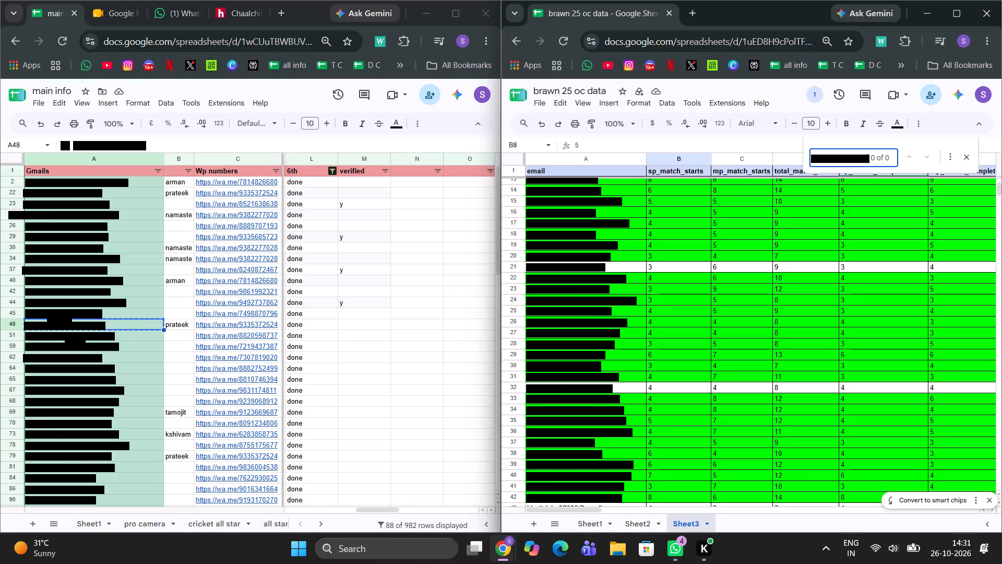
Copy the Gmail address from row 51 of main info and search brawn 25 oc data for it.
left_click(152, 336)
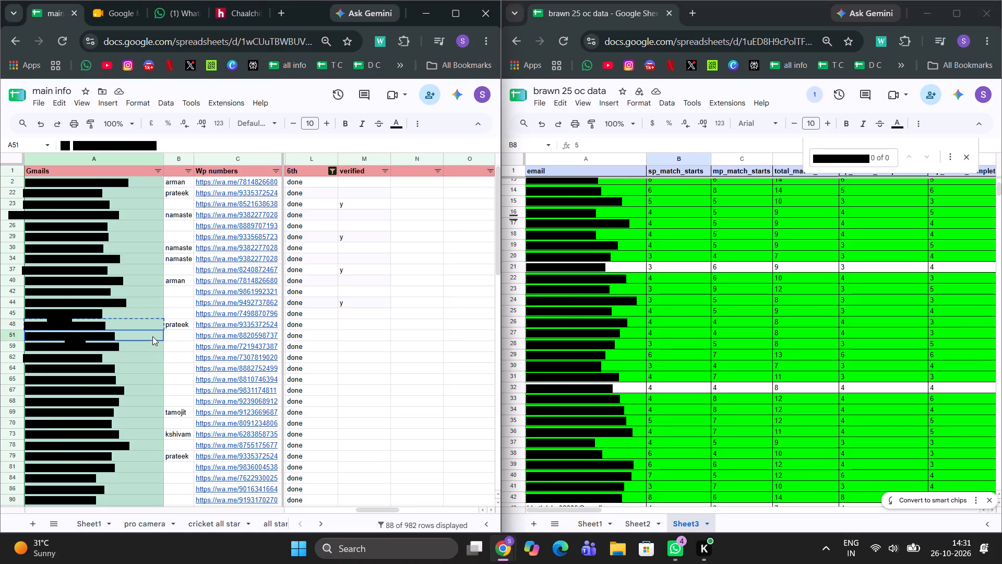
key("ctrl+c")
triple_click(849, 160)
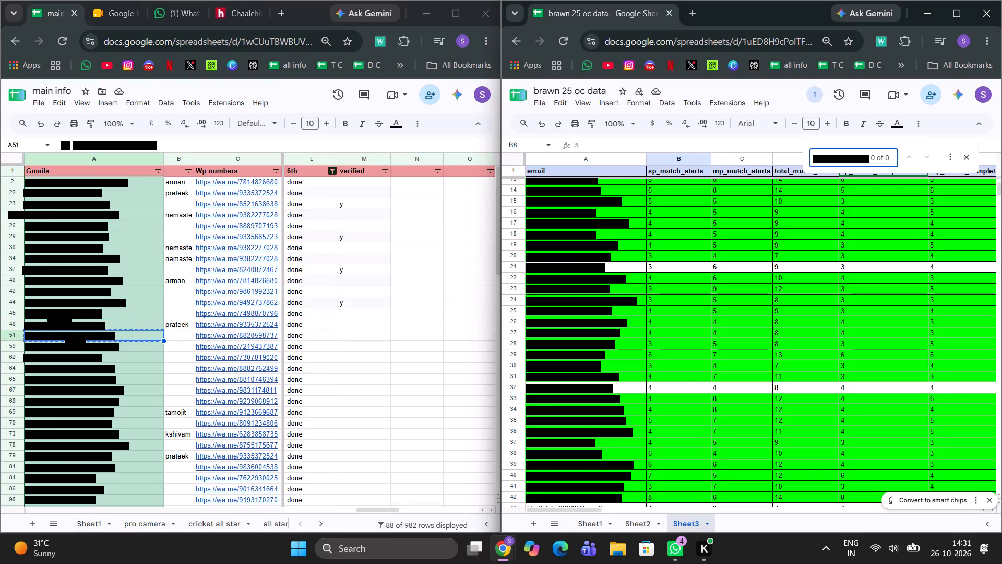
key("ctrl+v")
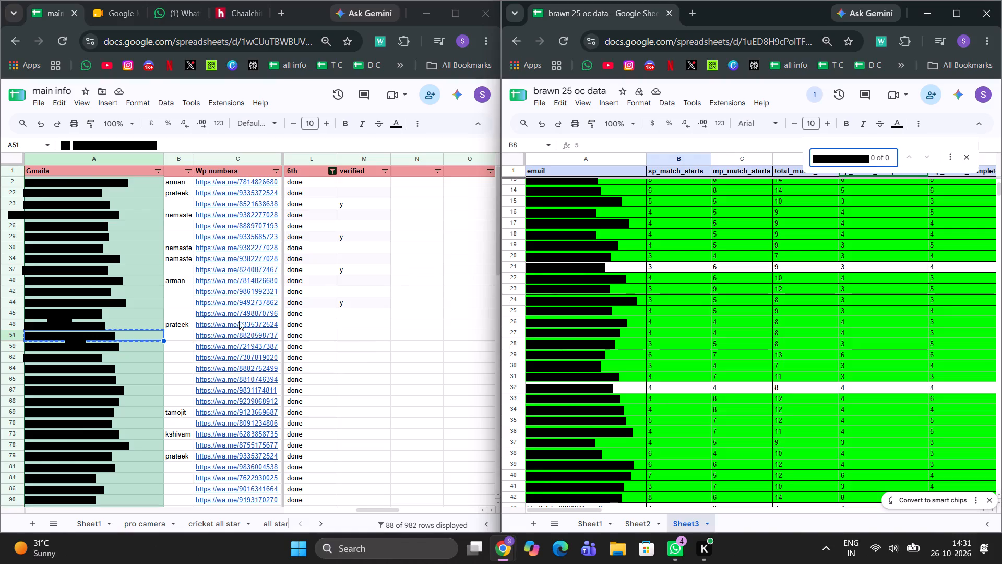
Copy the Gmail address from row 59 of main info and search brawn 25 oc data for it.
left_click(125, 346)
key("ctrl+c")
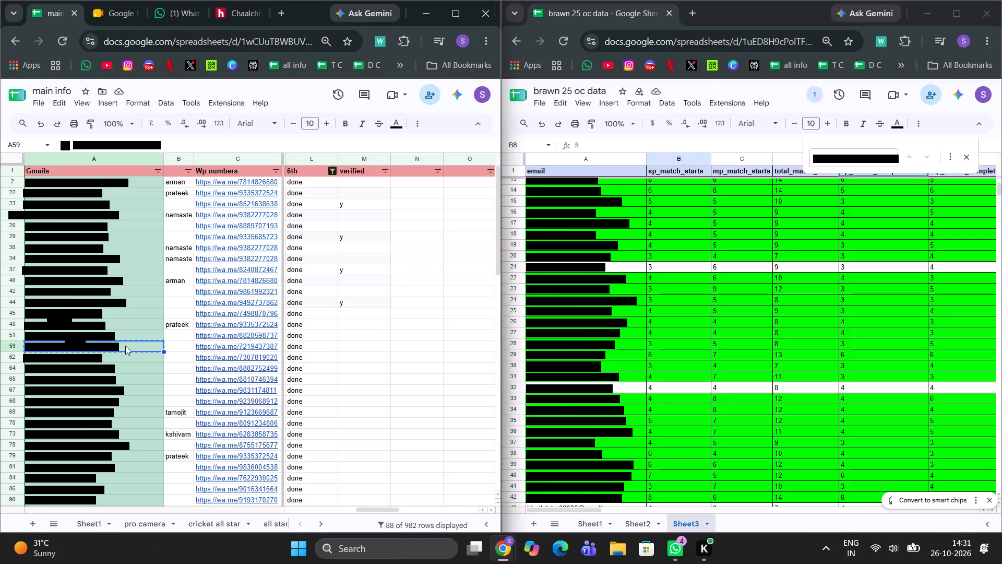
triple_click(857, 152)
left_click(857, 152)
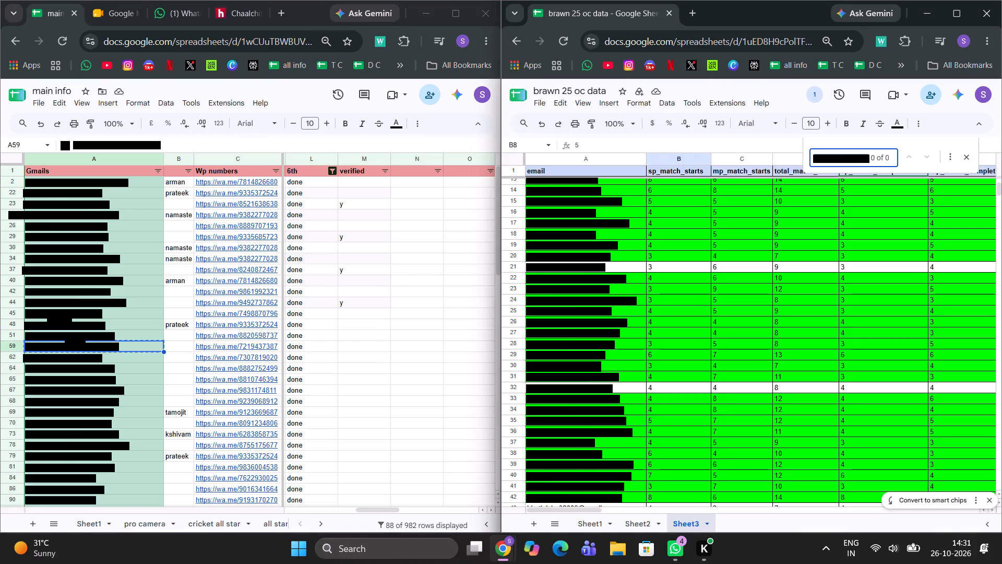
key("ctrl+v")
Select the Gmail address in row 62 of main info for the lookup in brawn 25 oc data.
left_click(116, 356)
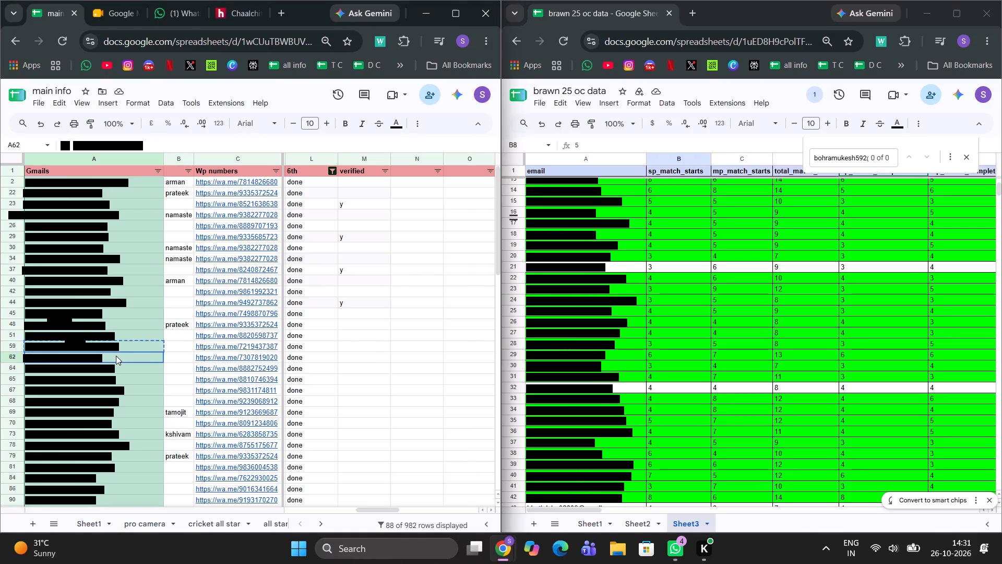
Search brawn 25 oc data for the Gmail address from row 62 of main info.
key("ctrl+c")
triple_click(851, 154)
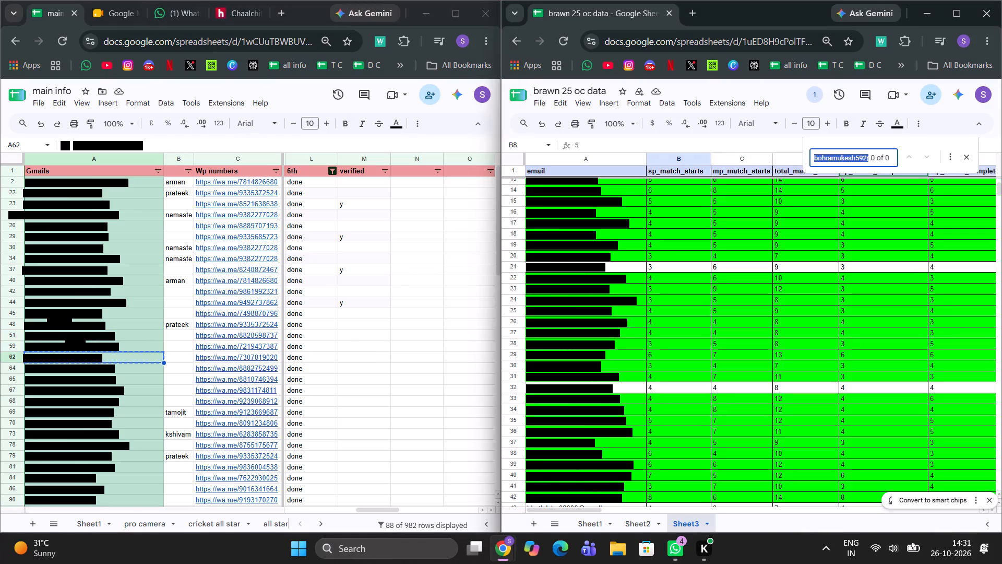
left_click(851, 154, "ctrl")
key("ctrl+v")
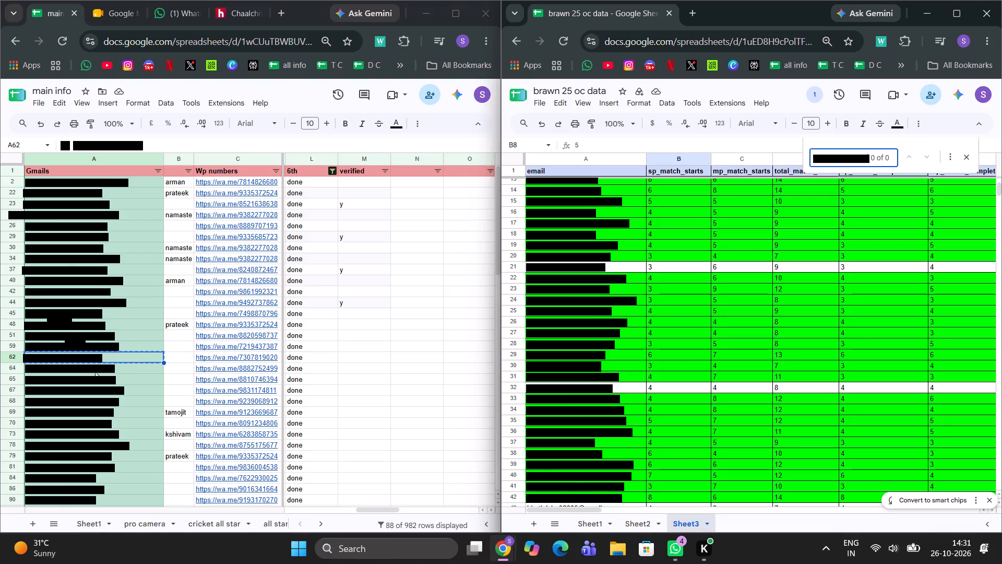
Look up the Gmail address from row 64 of main info in brawn 25 oc data and enter y in that row's verified cell.
left_click(86, 372)
key("ctrl+c")
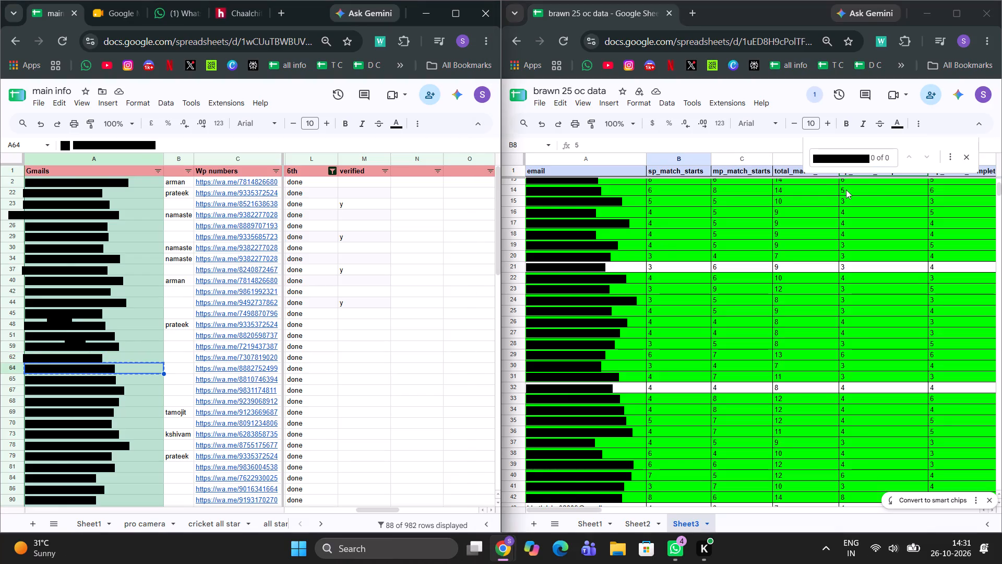
triple_click(853, 158)
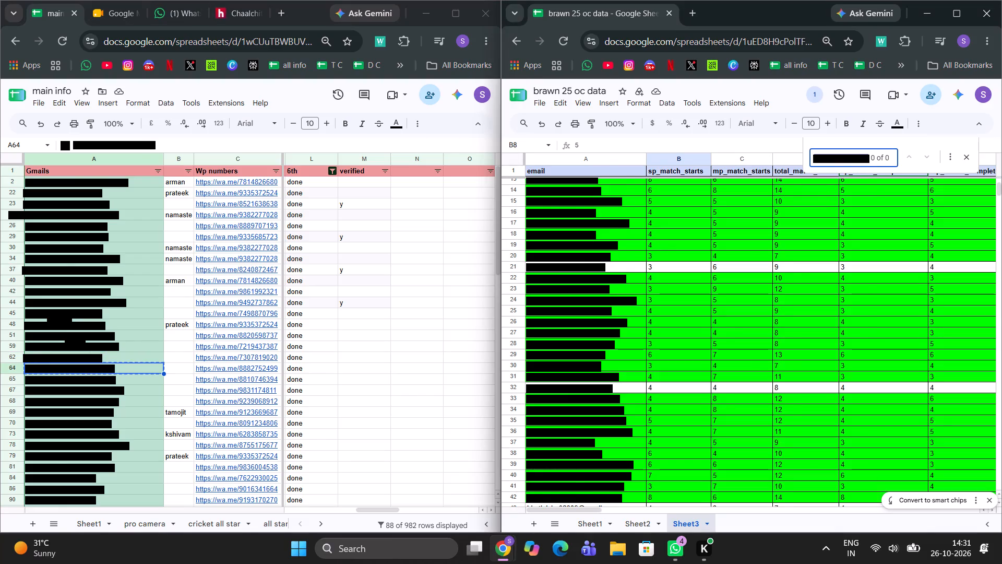
key("ctrl+v")
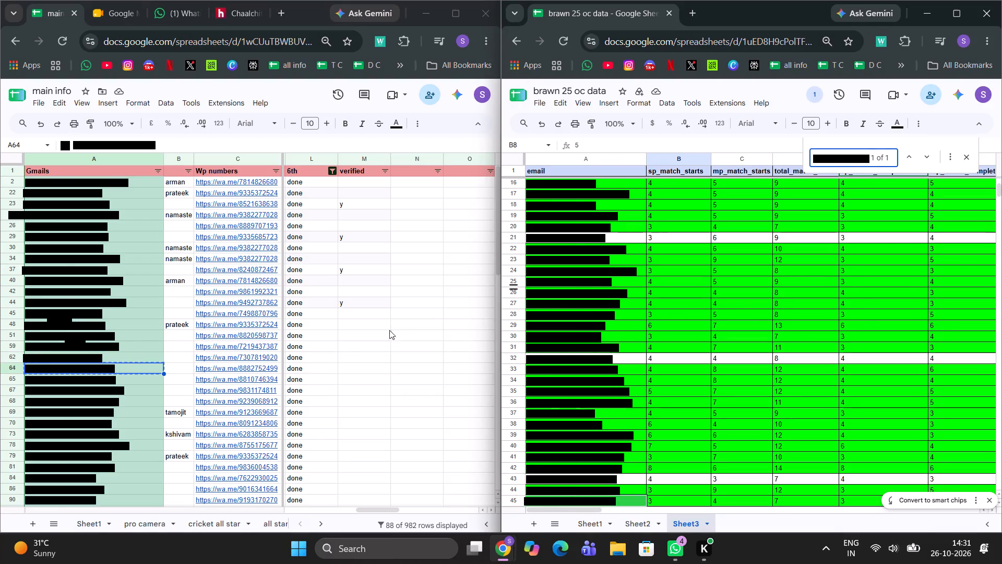
left_click(361, 362)
left_click(366, 369)
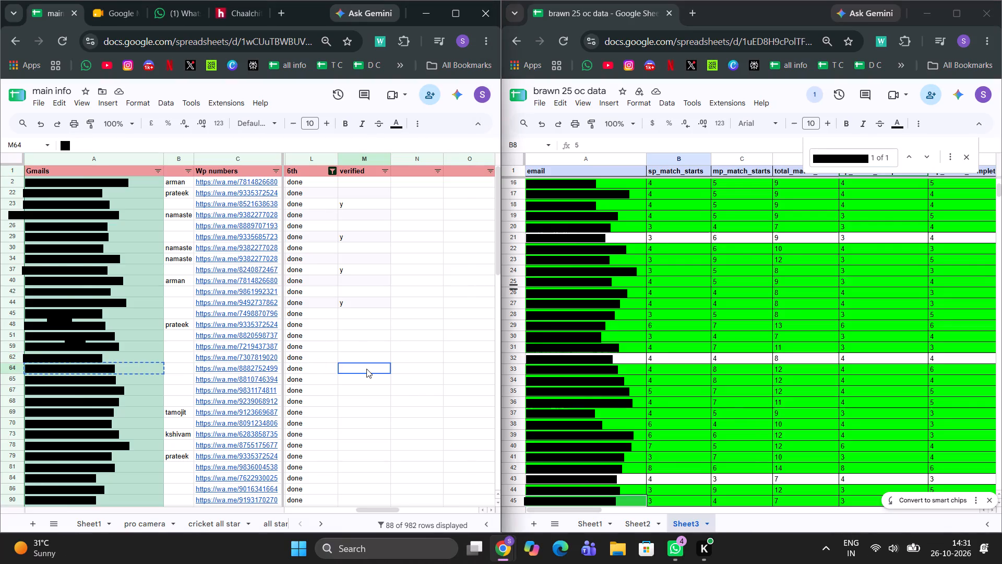
key("y")
key("Return")
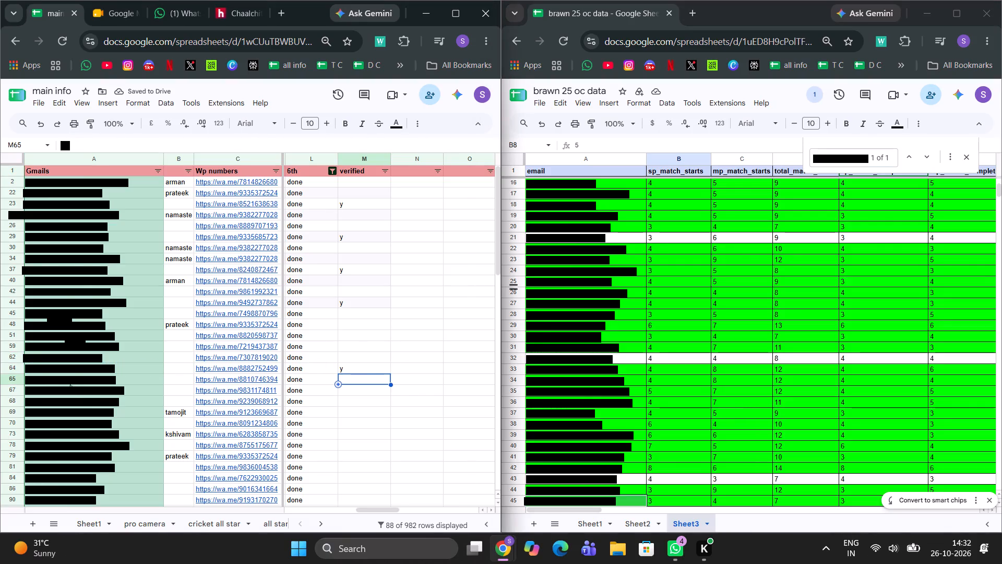
Look up the Gmail address from row 65 of main info in brawn 25 oc data and enter y in that row's verified cell.
left_click(56, 383)
key("ctrl+c")
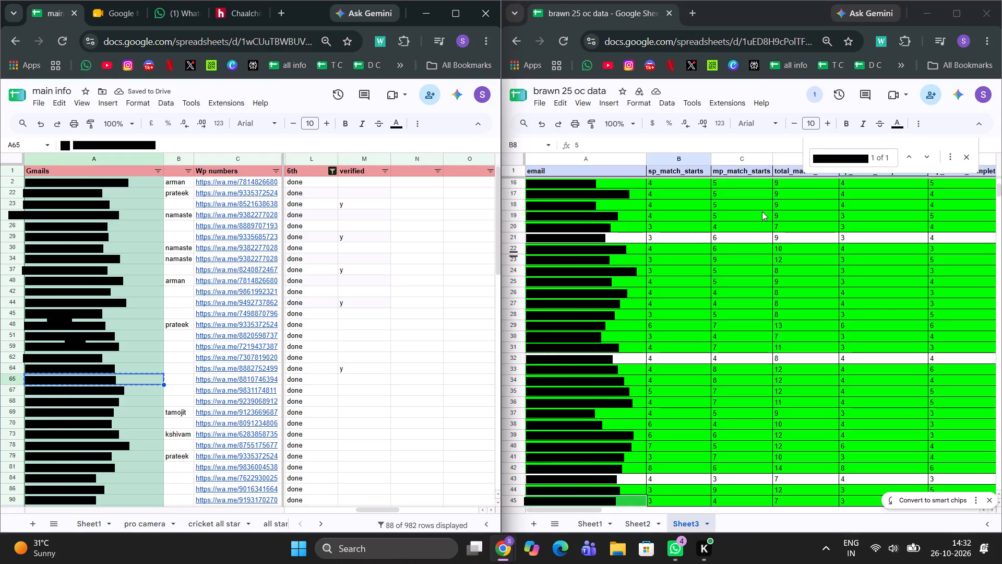
triple_click(855, 158)
left_click(855, 158, "ctrl")
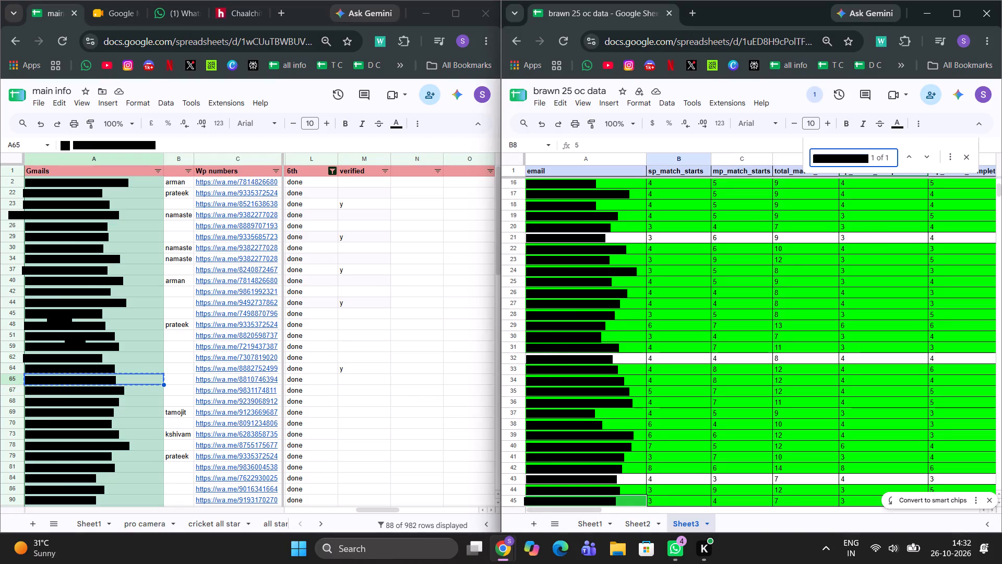
key("ctrl+v")
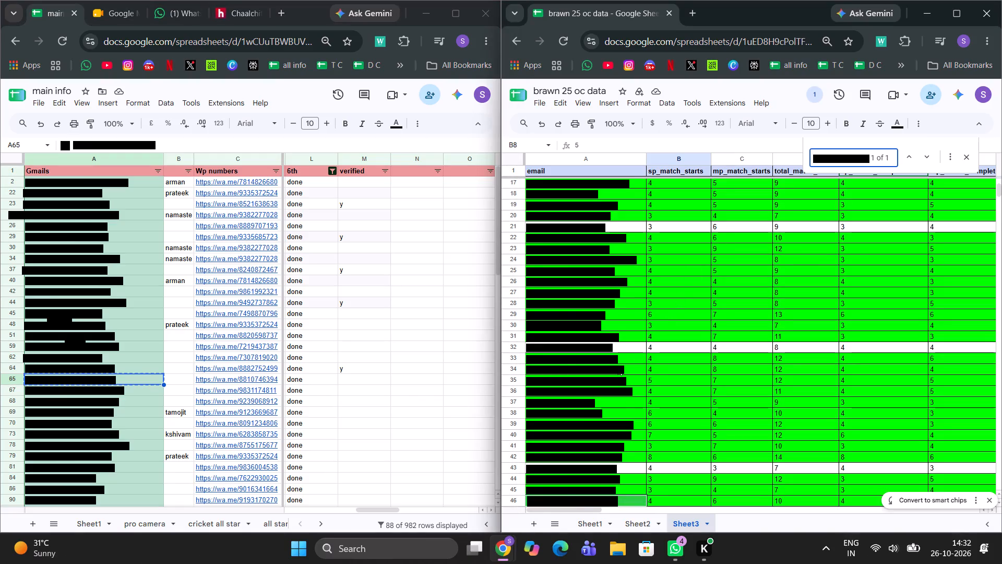
left_click(373, 382)
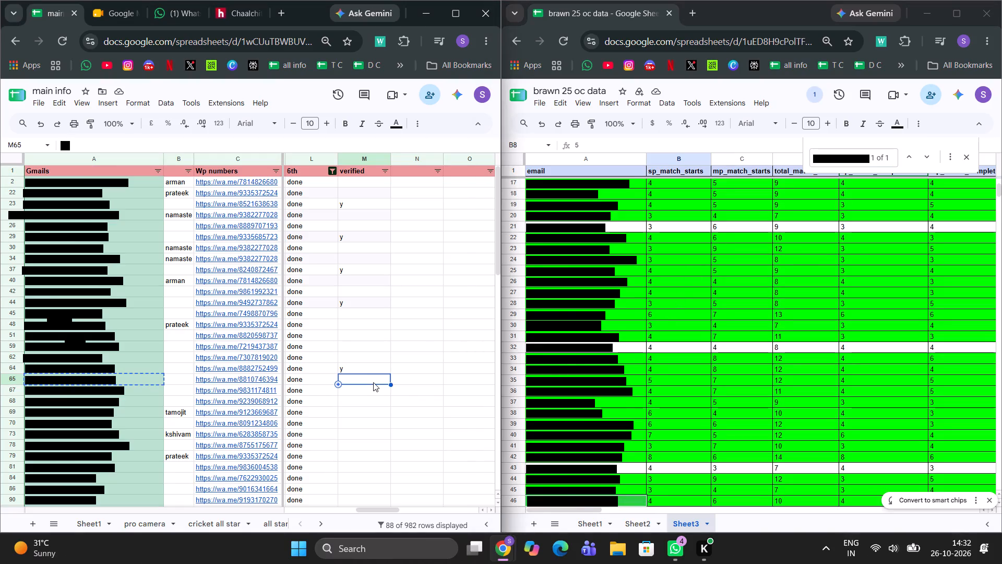
key("y")
key("Return")
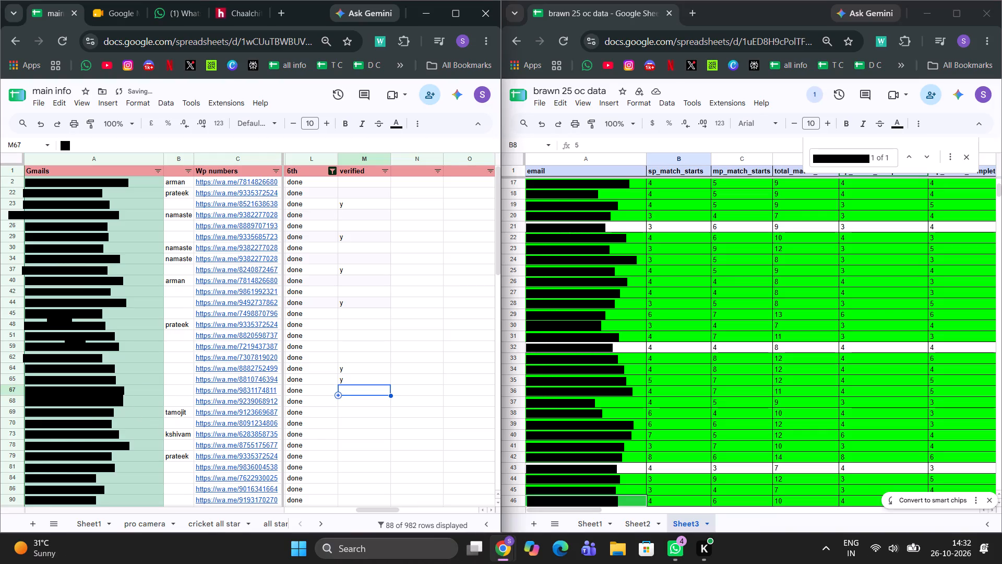
Look up the Gmail address from row 67 of main info in brawn 25 oc data and enter y in that row's verified cell.
left_click(116, 392)
key("ctrl+c")
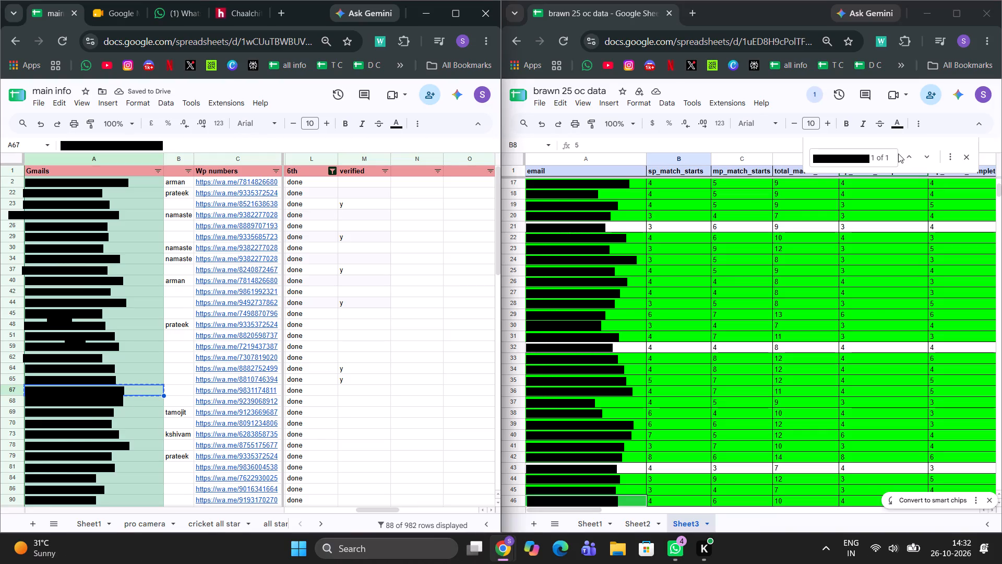
triple_click(849, 164)
key("ctrl+v")
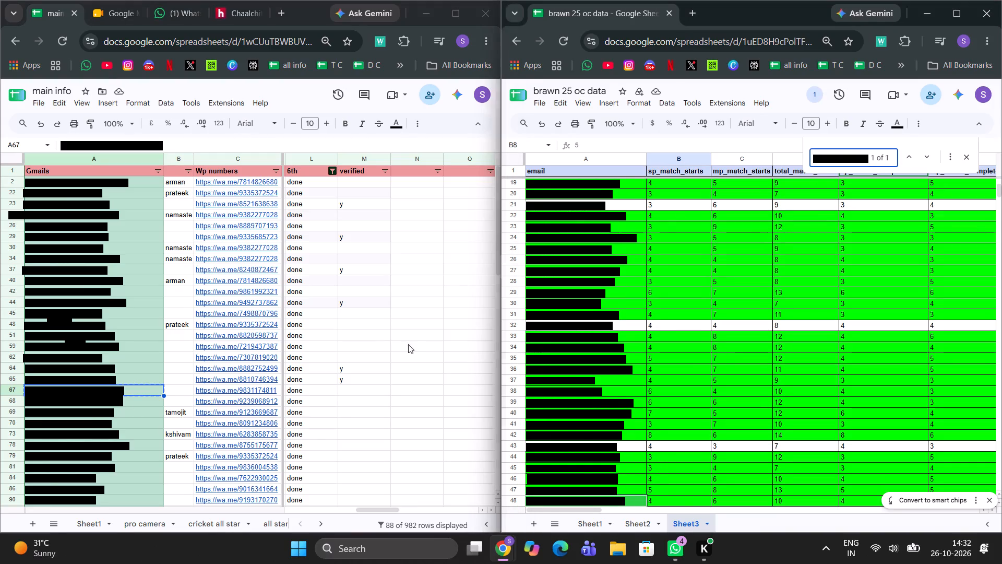
left_click(355, 391)
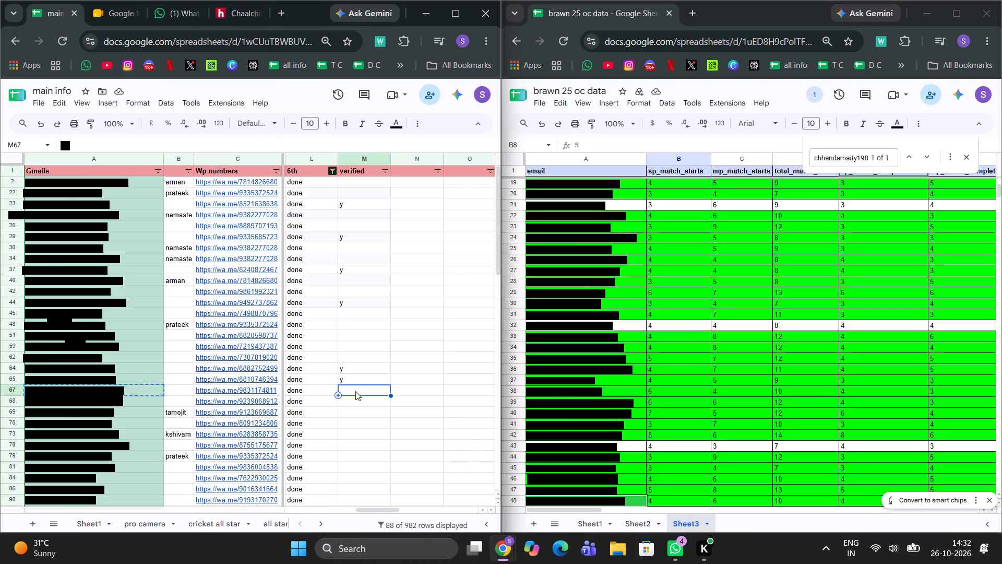
key("y")
key("Return")
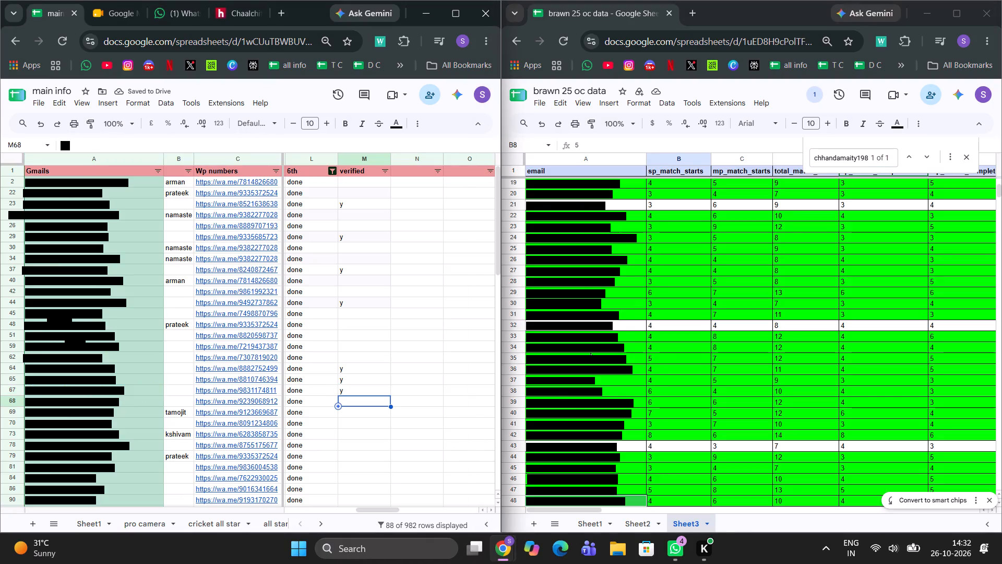
Compare the next main info Gmails with the brawn 25 oc data email list by eye and enter y as verified for rows 68 and 69.
scroll(590, 353, "up", 4)
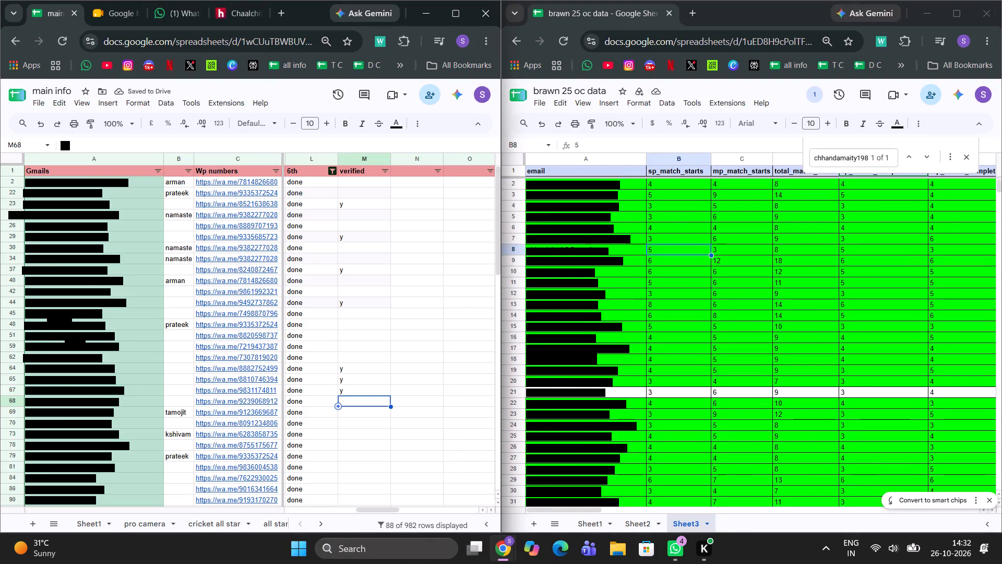
scroll(590, 353, "down", 2)
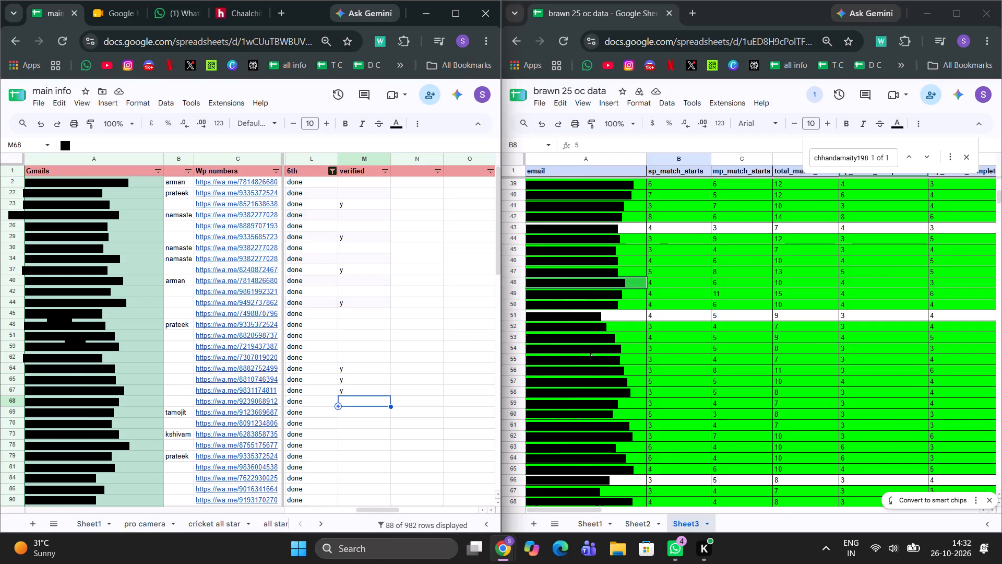
left_click(126, 398)
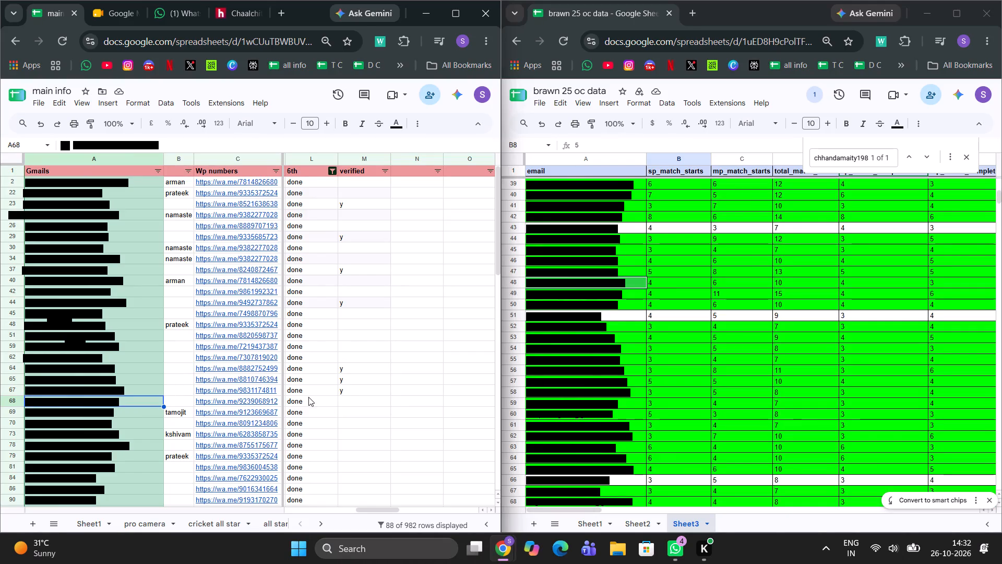
left_click(360, 400)
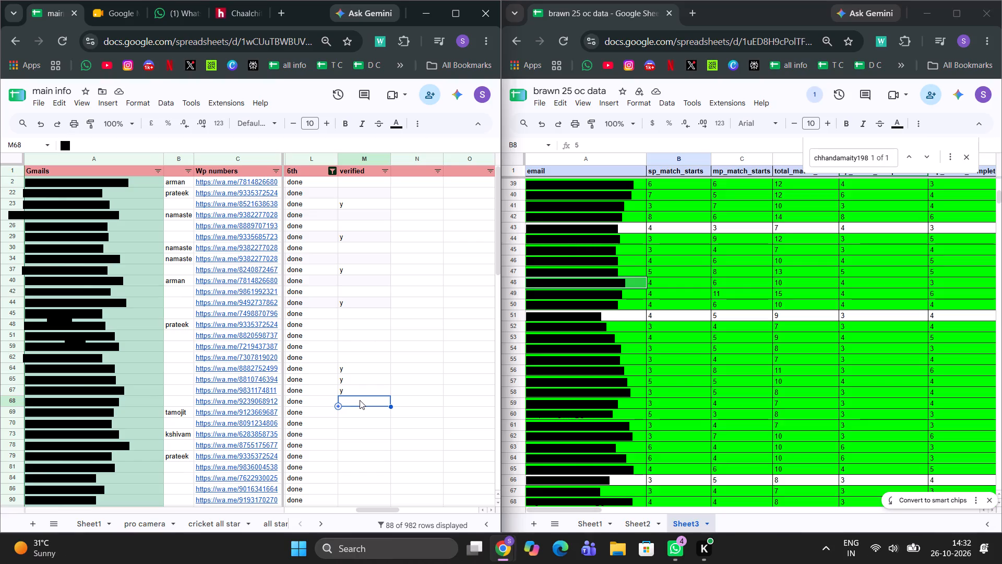
key("y")
key("Return")
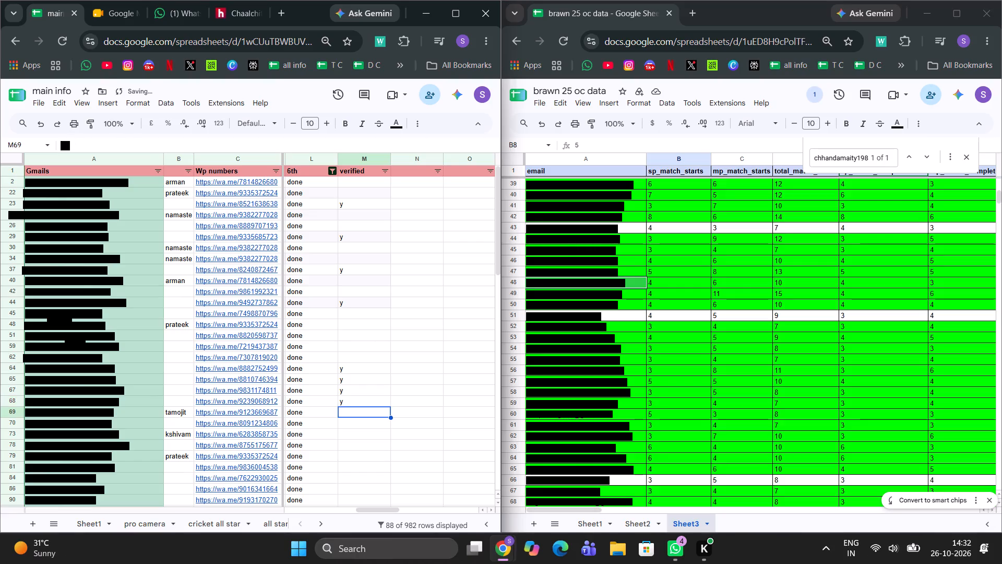
key("y")
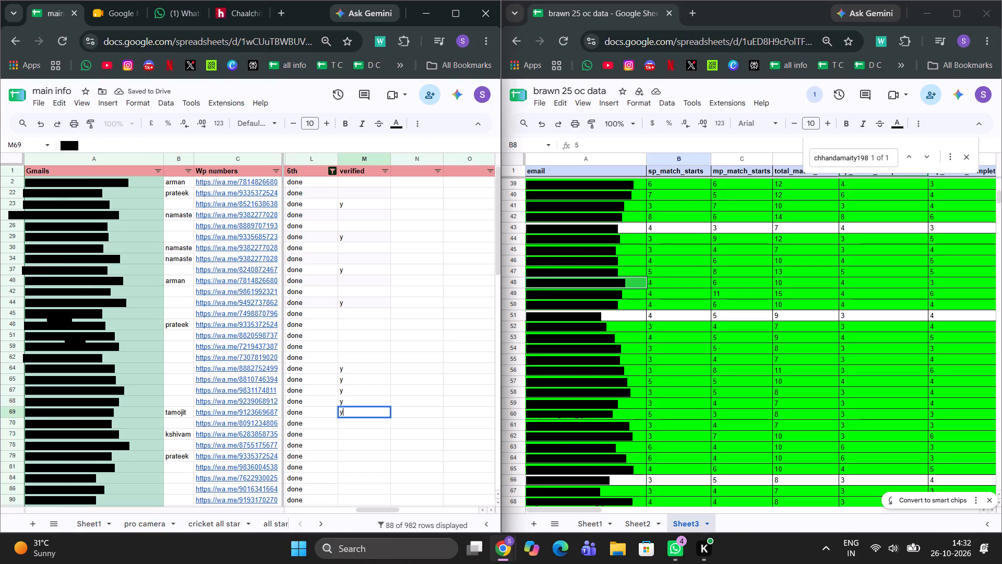
key("Return")
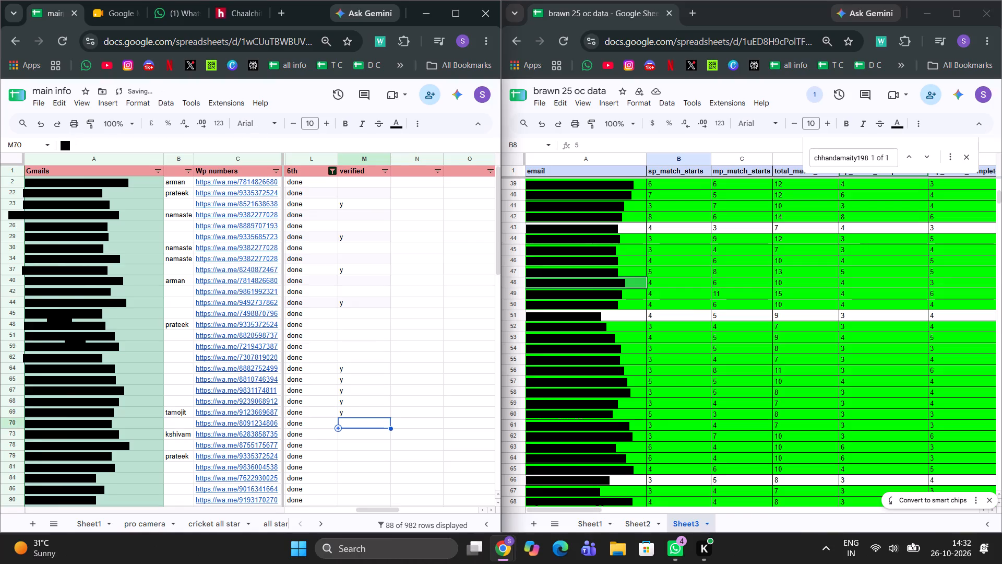
Continue down the verified column in main info, leaving rows 70 and 73 blank, and enter y for rows 78, 79 and 81.
scroll(360, 400, "down", 1)
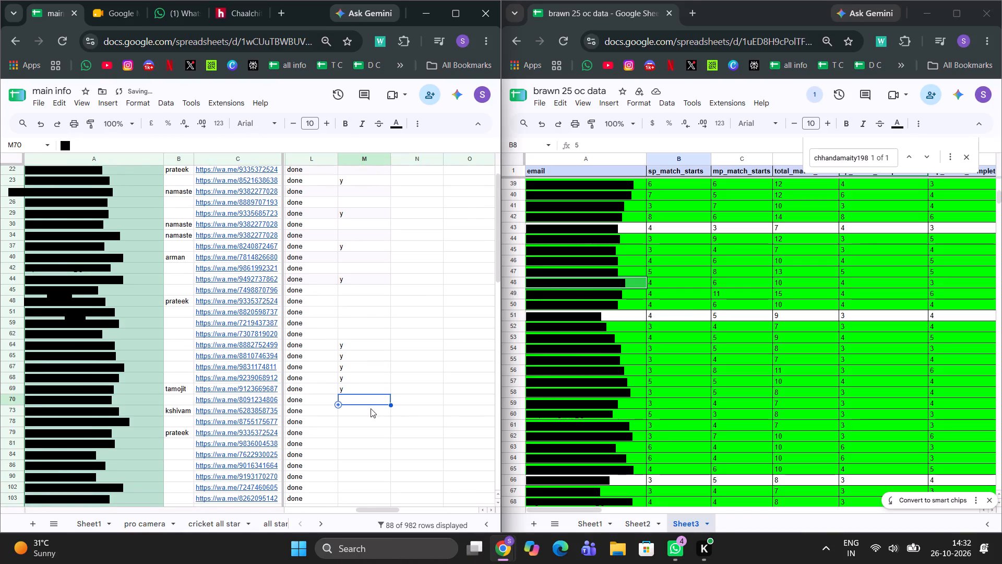
left_click(371, 408)
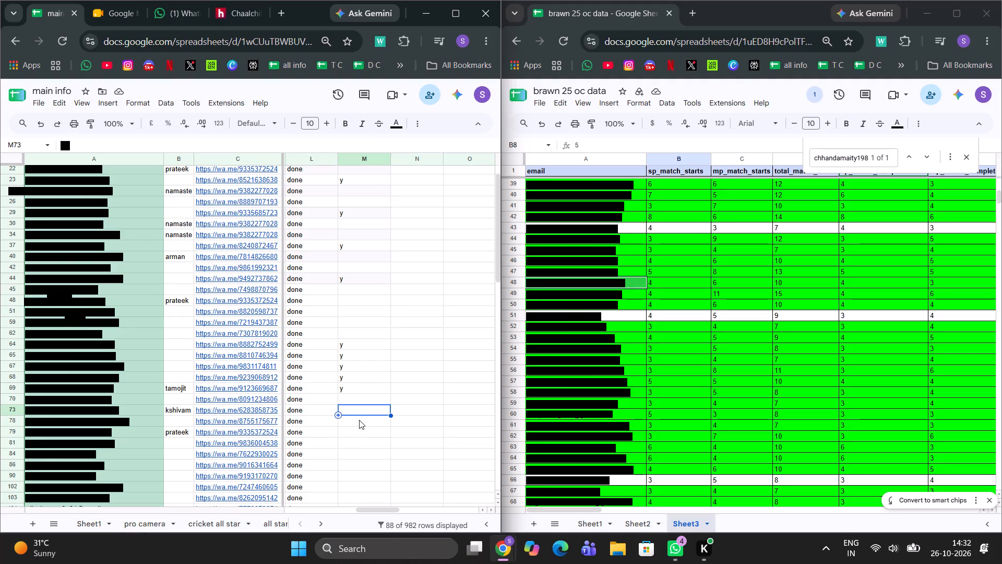
left_click(359, 420)
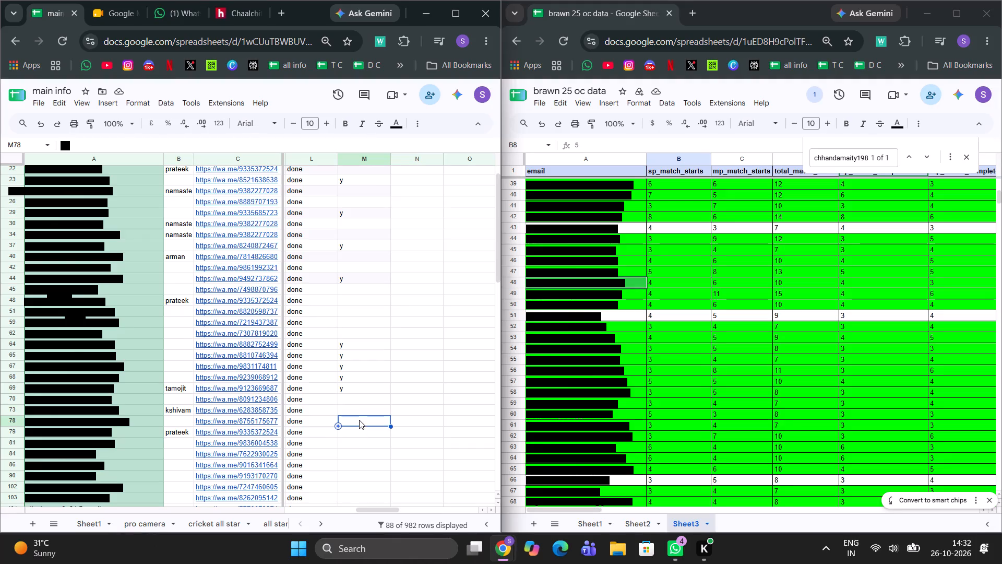
key("y")
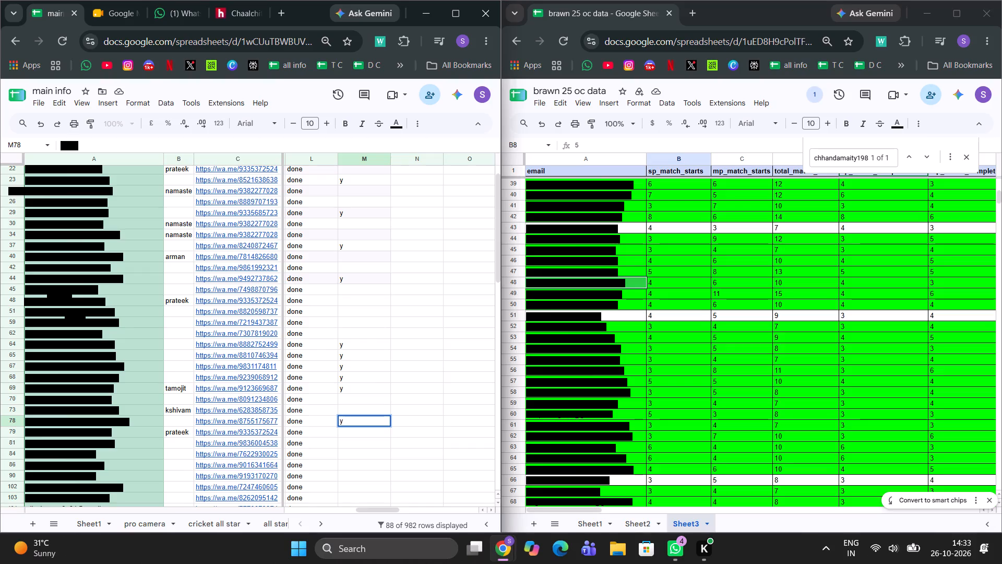
key("Return")
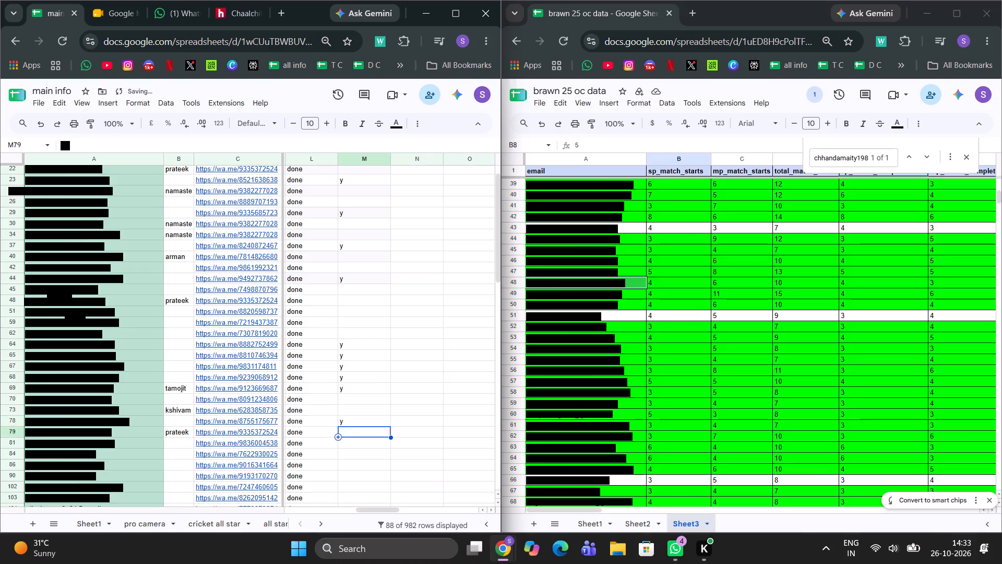
key("y")
key("Return")
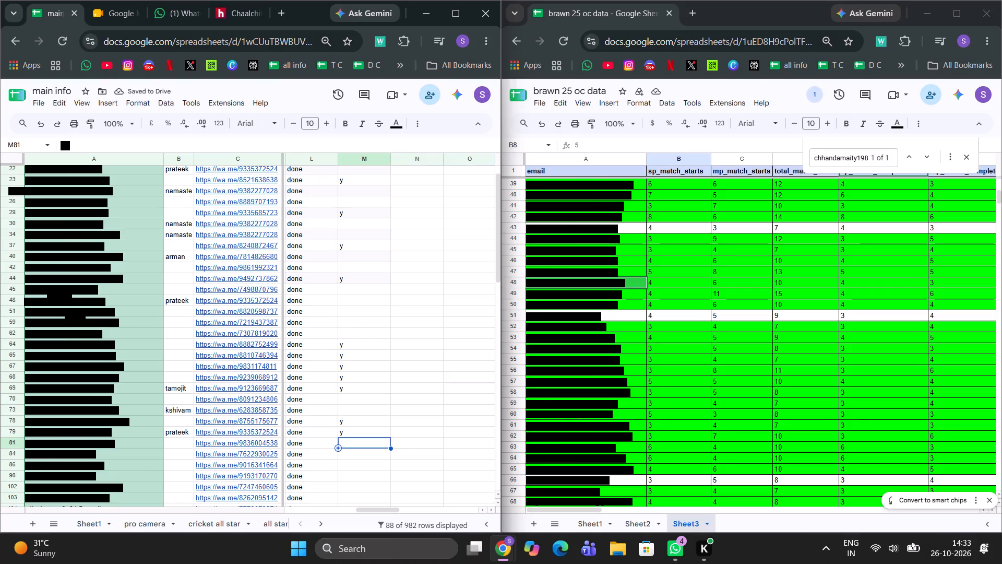
key("y")
key("Down")
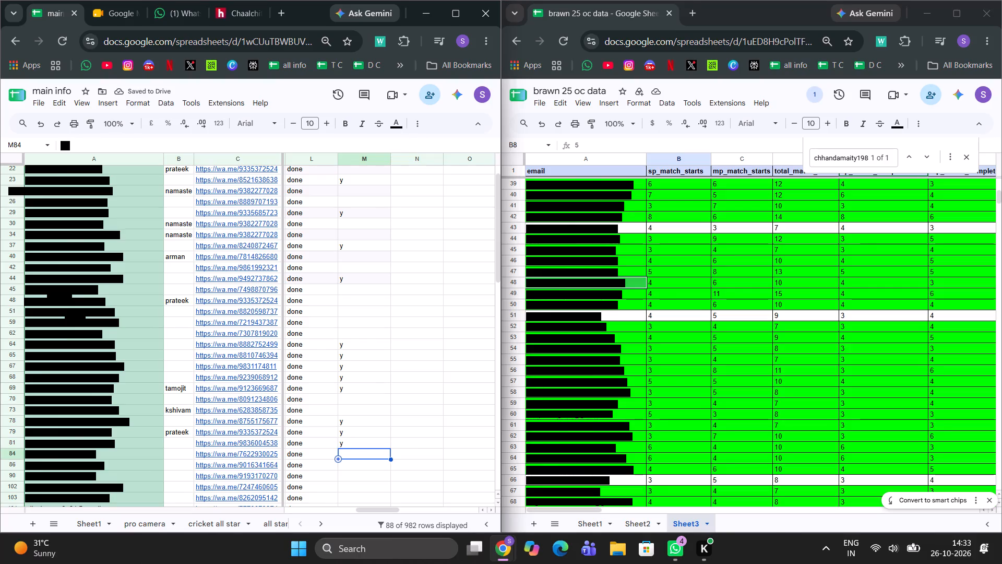
Check the following Gmails against further brawn 25 oc data rows, skip rows 84, 86 and 90, and enter y as verified for row 102.
scroll(653, 369, "down", 2)
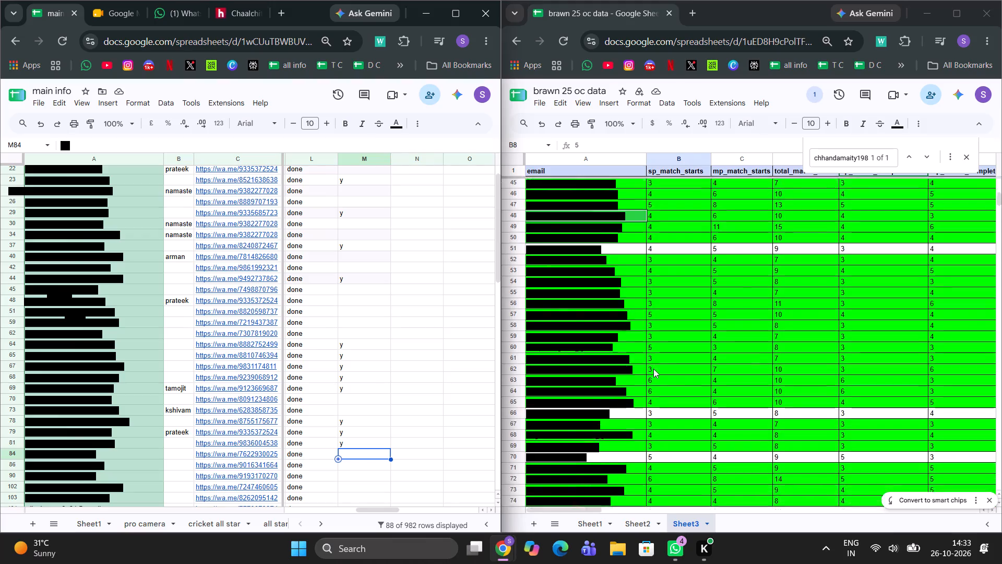
scroll(653, 369, "down", 4)
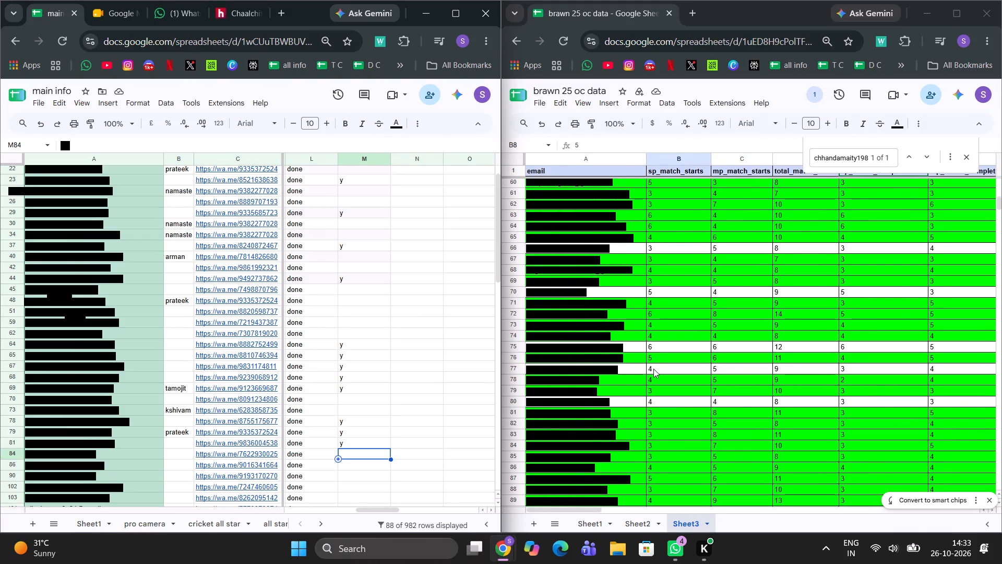
key("Down")
key("Down")
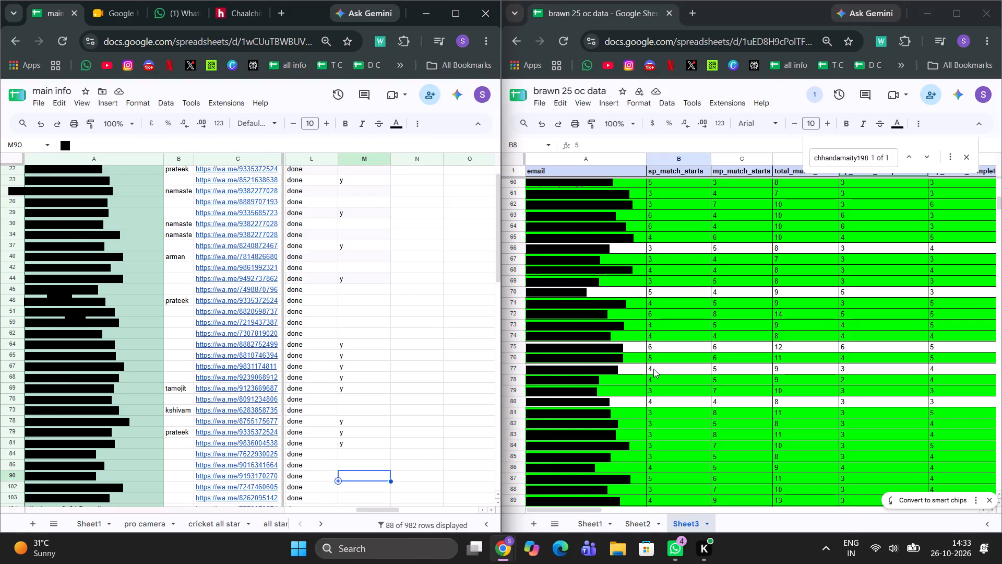
scroll(653, 369, "down", 1)
scroll(361, 396, "down", 1)
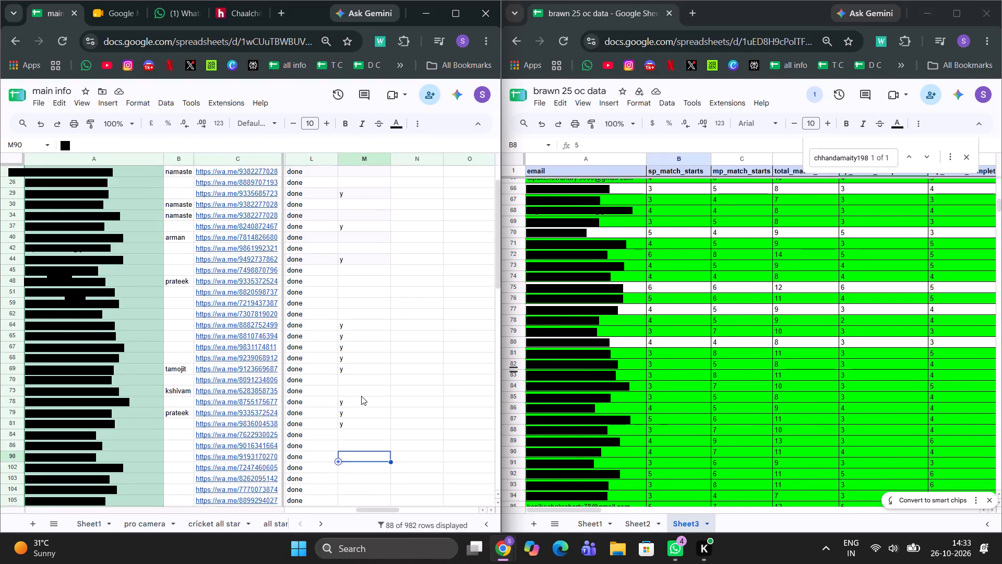
scroll(361, 396, "down", 2)
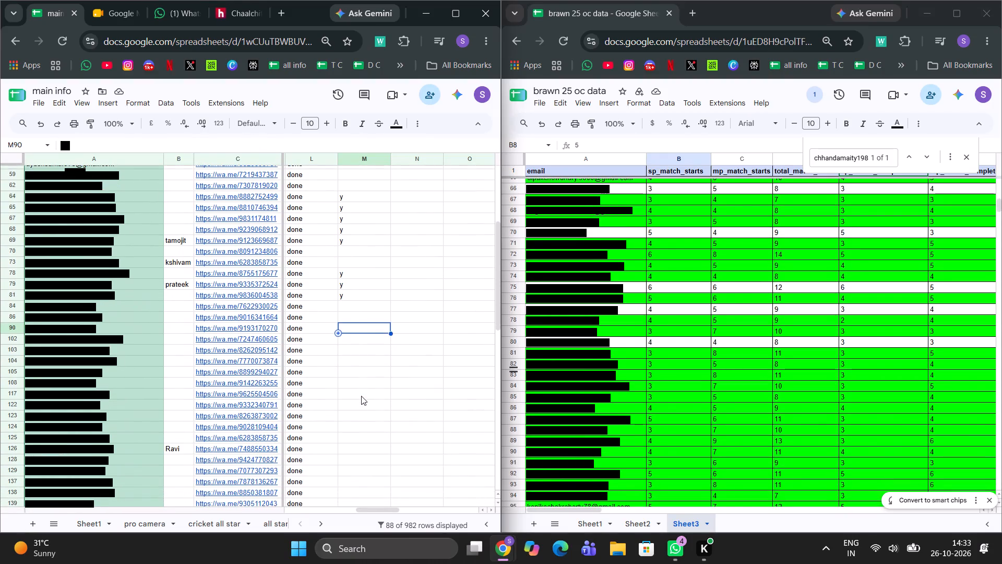
key("Up")
key("Down")
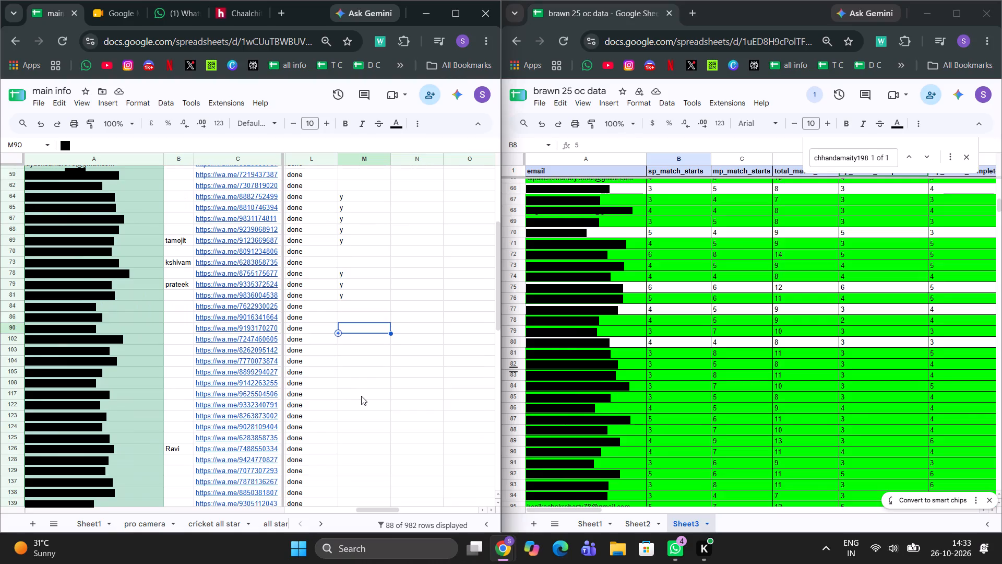
key("Down")
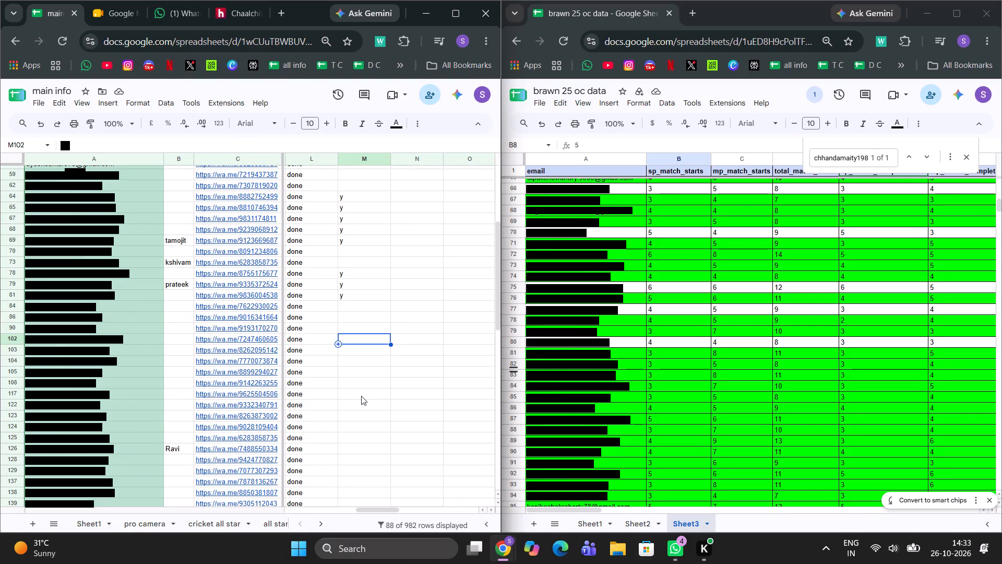
key("y")
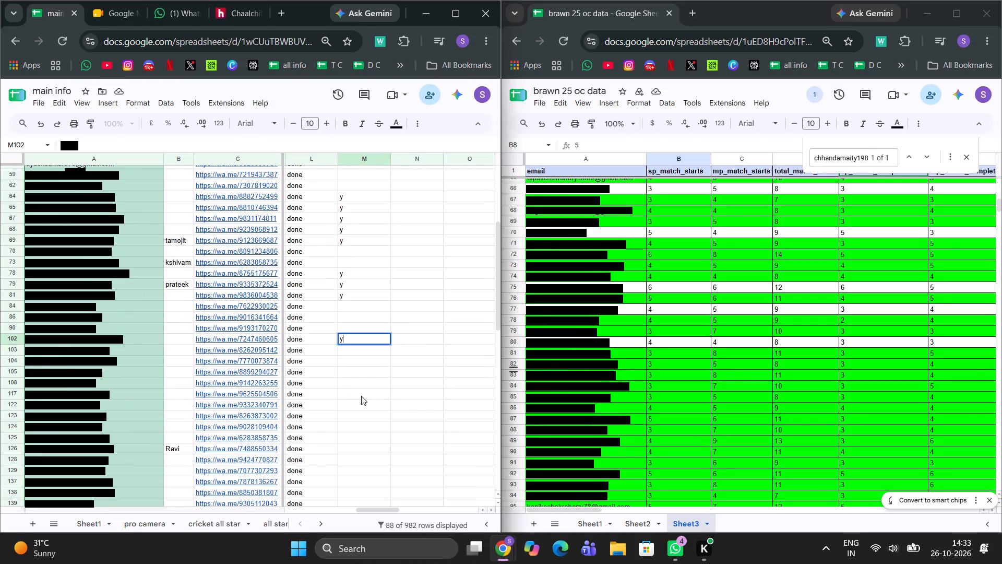
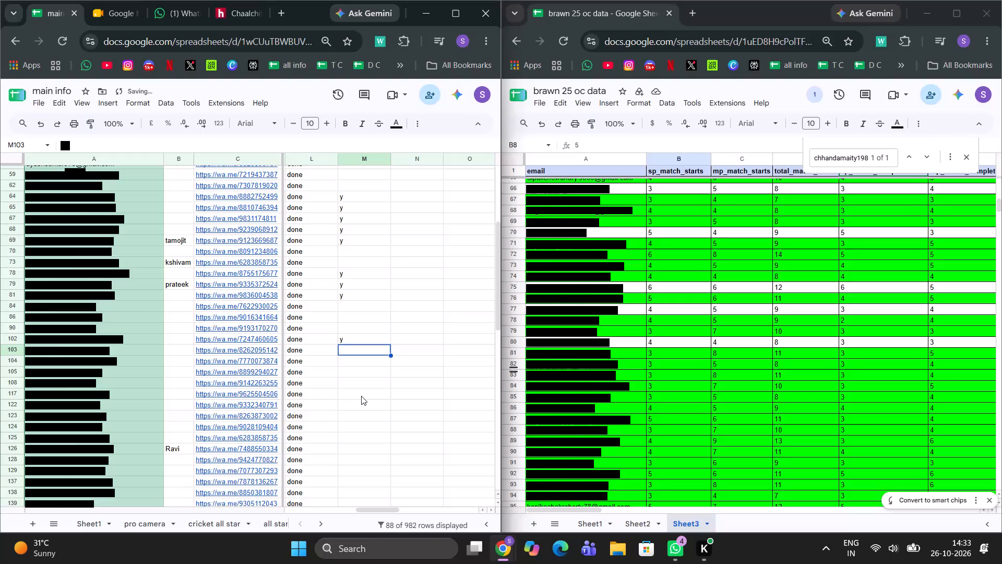
Enter y as verified for row 103 of main info.
key("y")
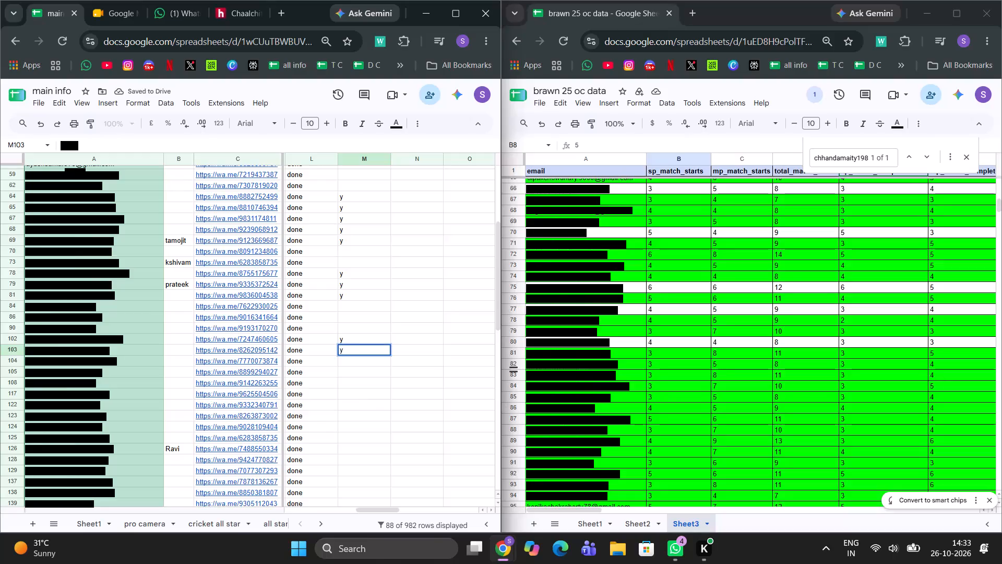
key("Down")
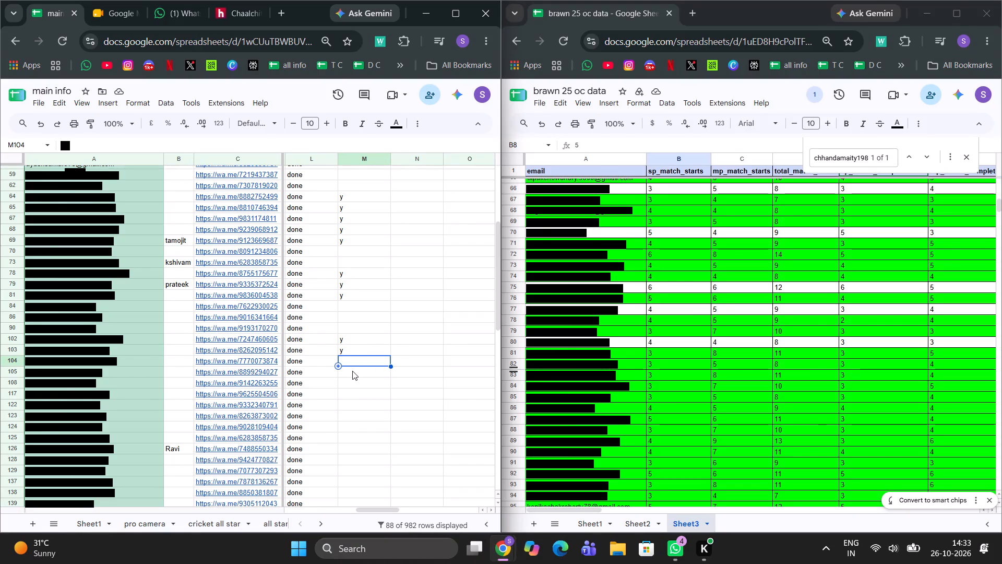
Sort the whole main info sheet by the Gmails column from A to Z.
left_click(15, 160)
scroll(78, 191, "up", 7)
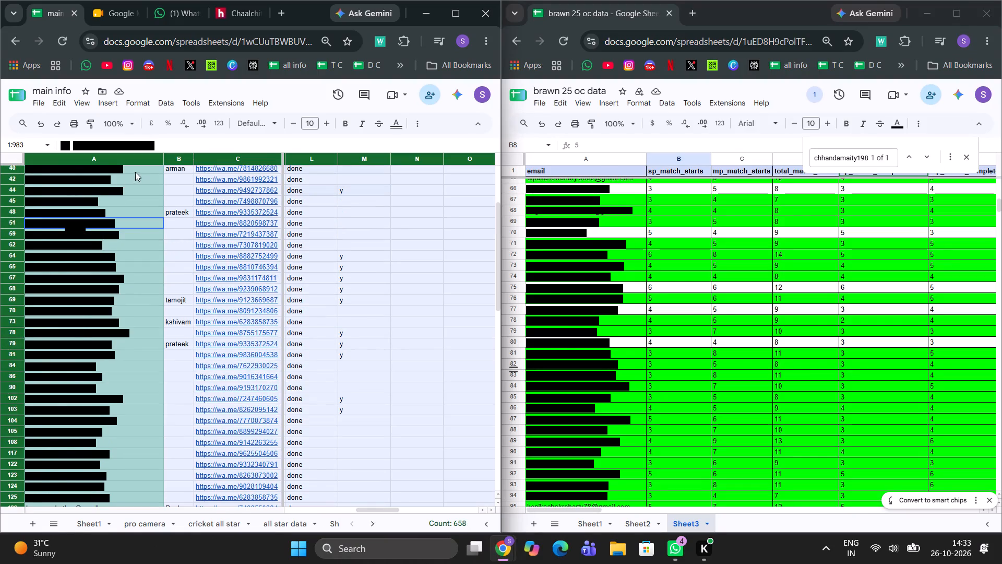
left_click(154, 172)
left_click(144, 186)
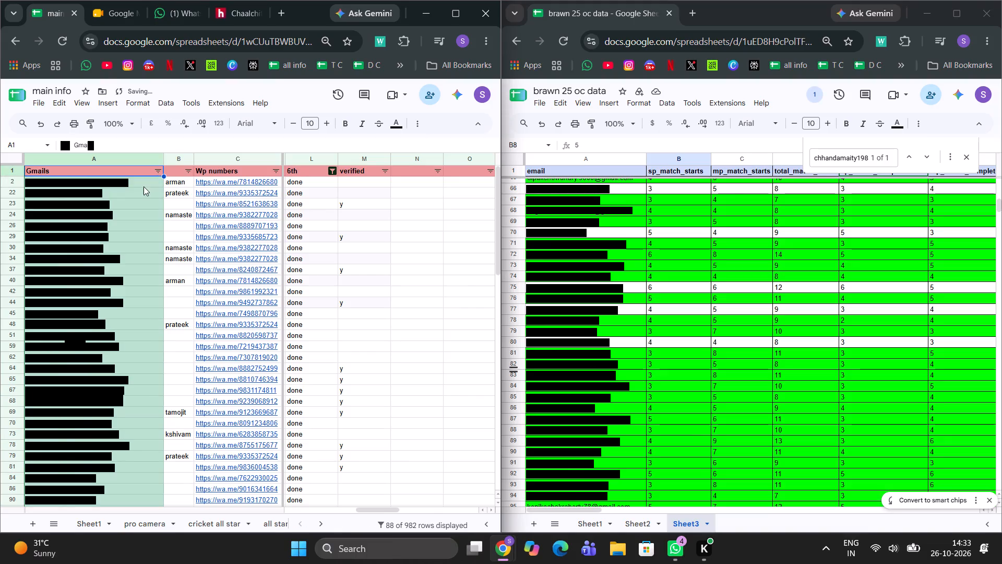
Resume at row 104 of main info, leave it blank, and enter y as verified for rows 105, 108 and 117.
scroll(147, 273, "down", 3)
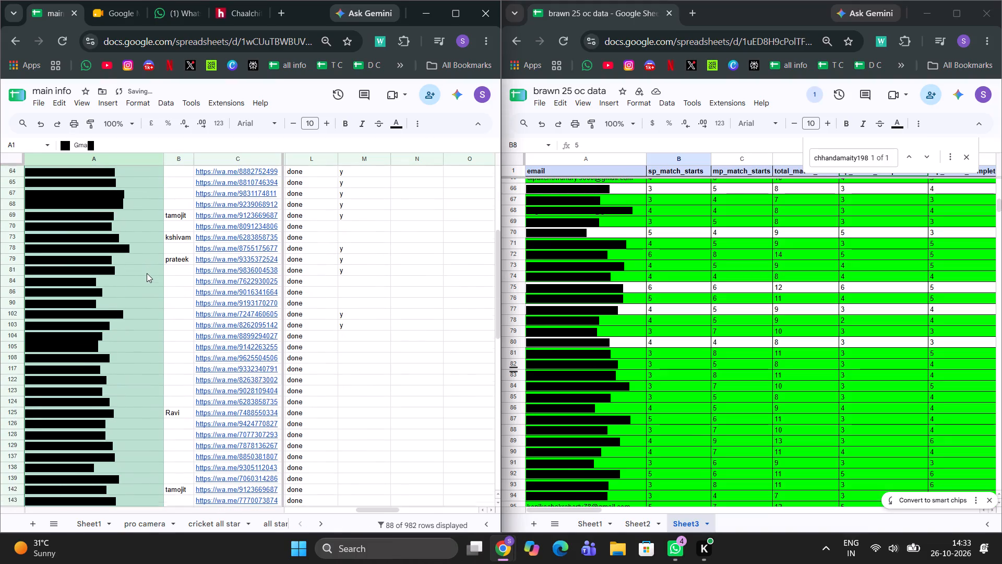
scroll(147, 273, "down", 1)
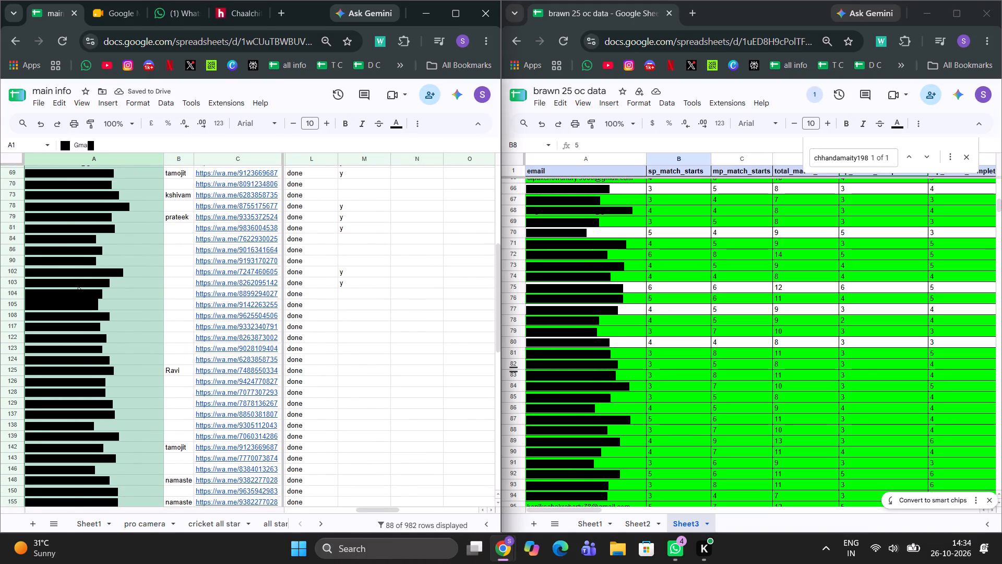
left_click(95, 297)
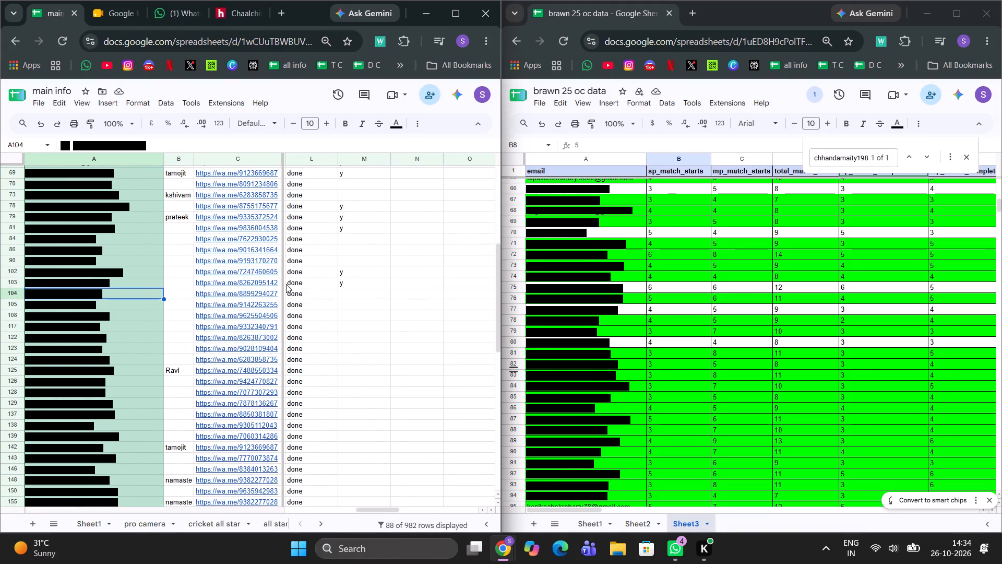
left_click(368, 292)
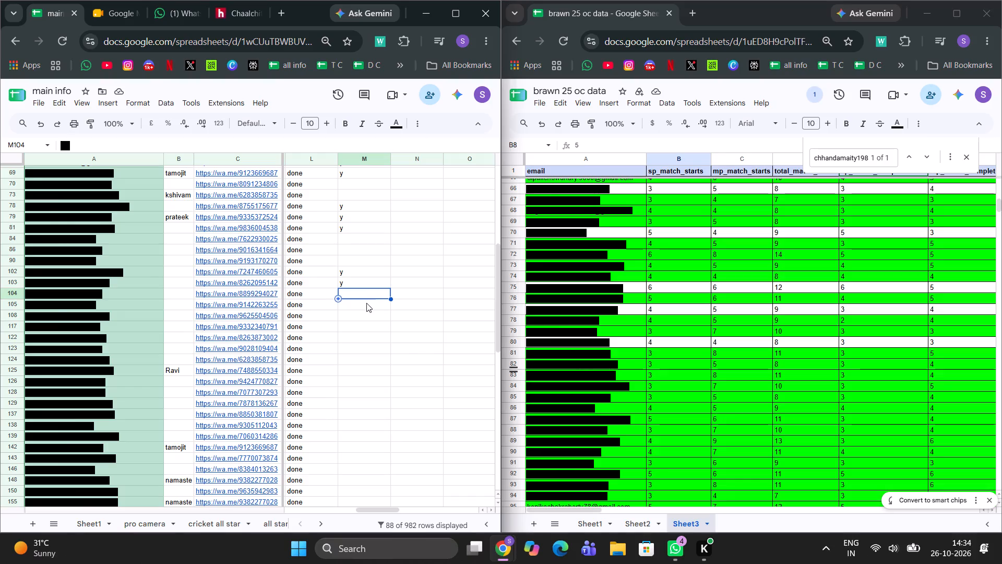
left_click(364, 304)
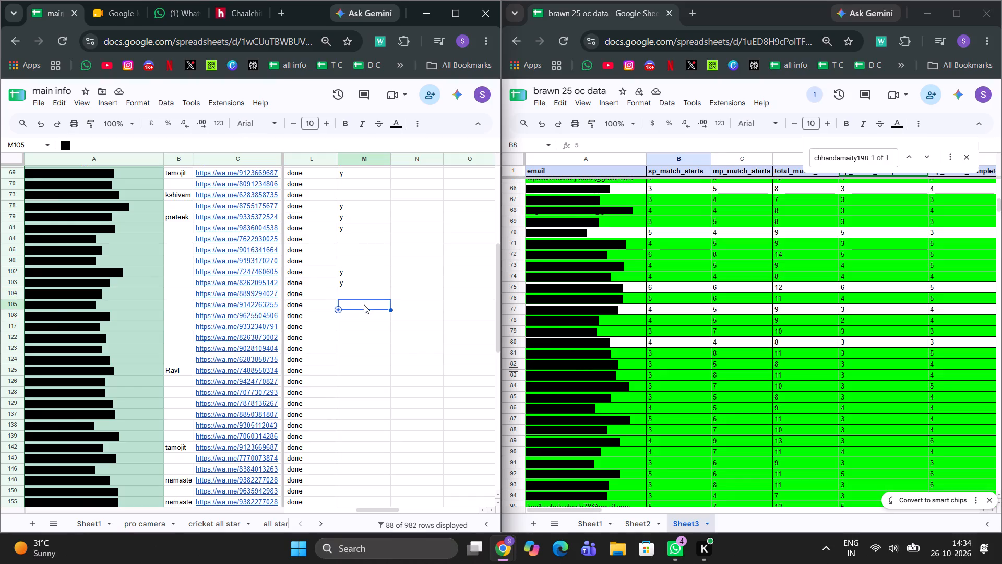
key("y")
key("Down")
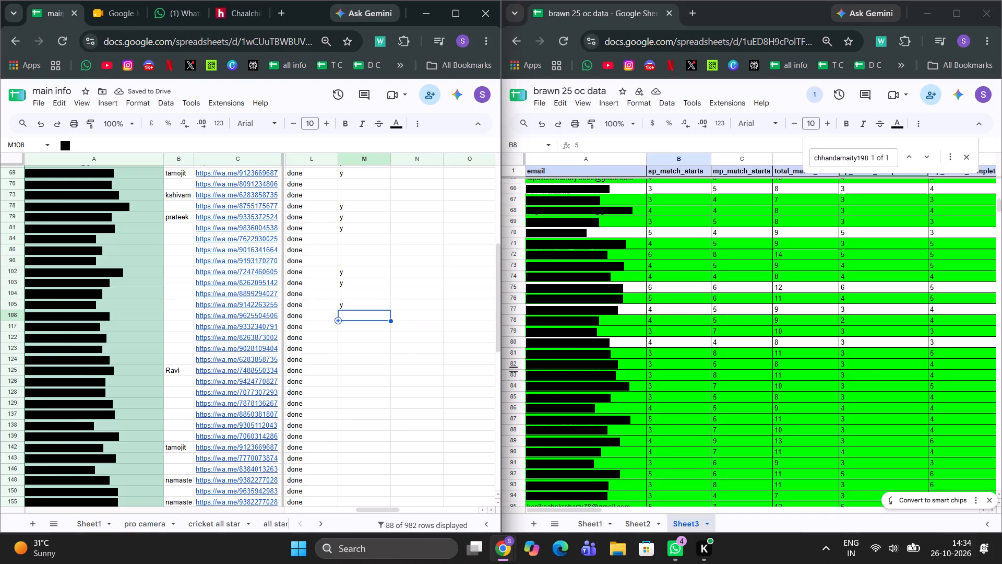
key("y")
key("Down")
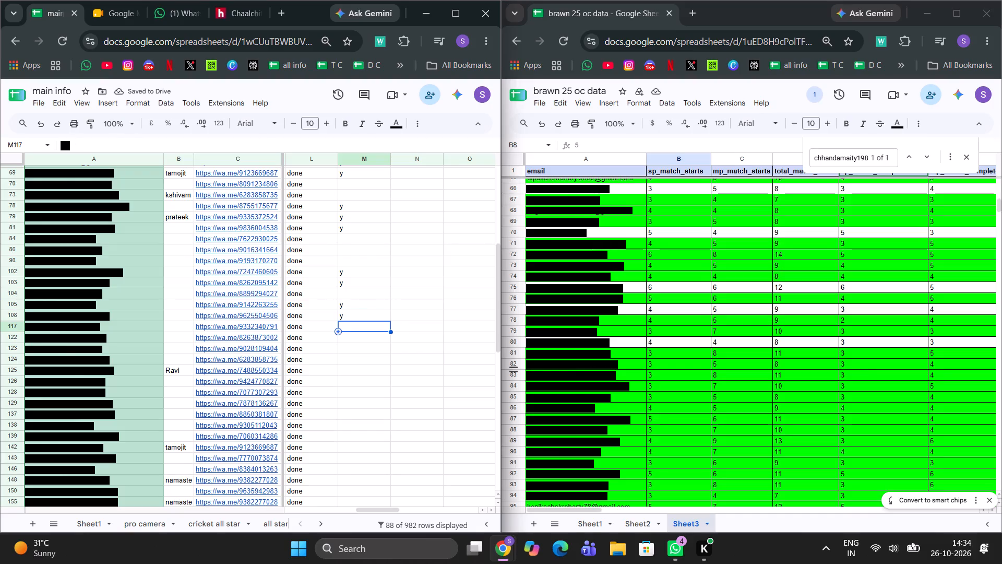
key("y")
key("Down")
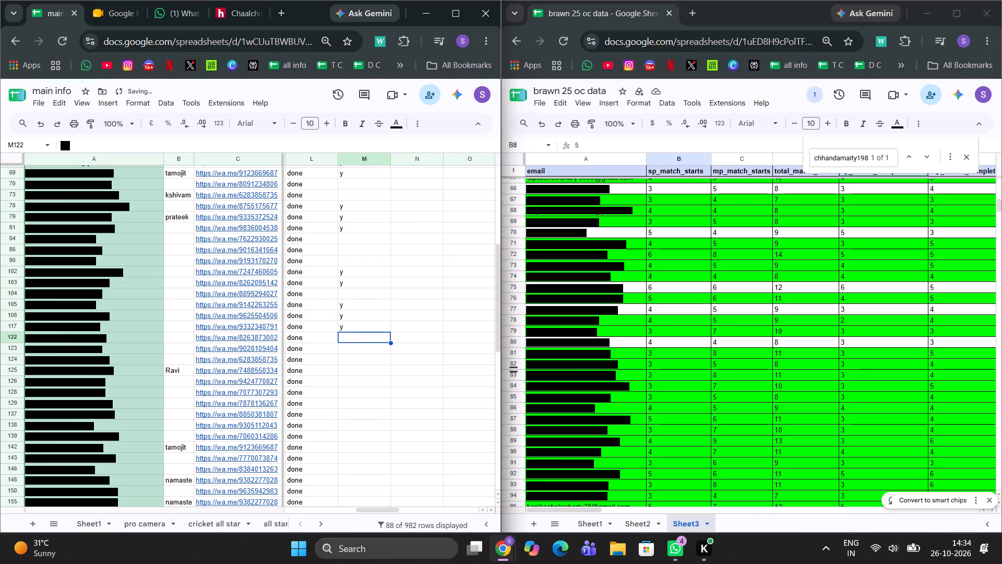
Compare the next Gmails with further brawn 25 oc data emails and enter y as verified for rows 122 and 123.
scroll(676, 294, "down", 3)
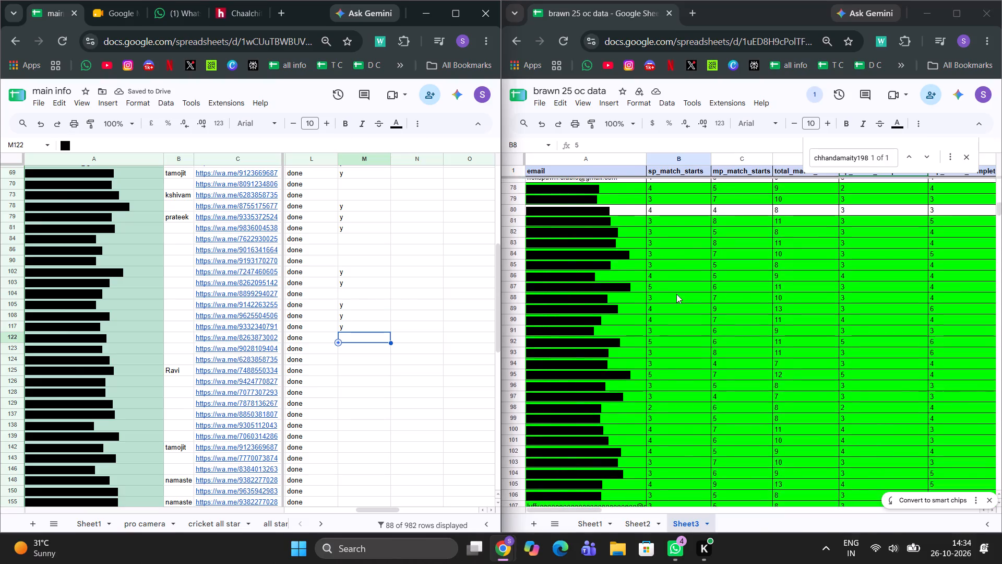
scroll(676, 294, "down", 1)
key("y")
key("Down")
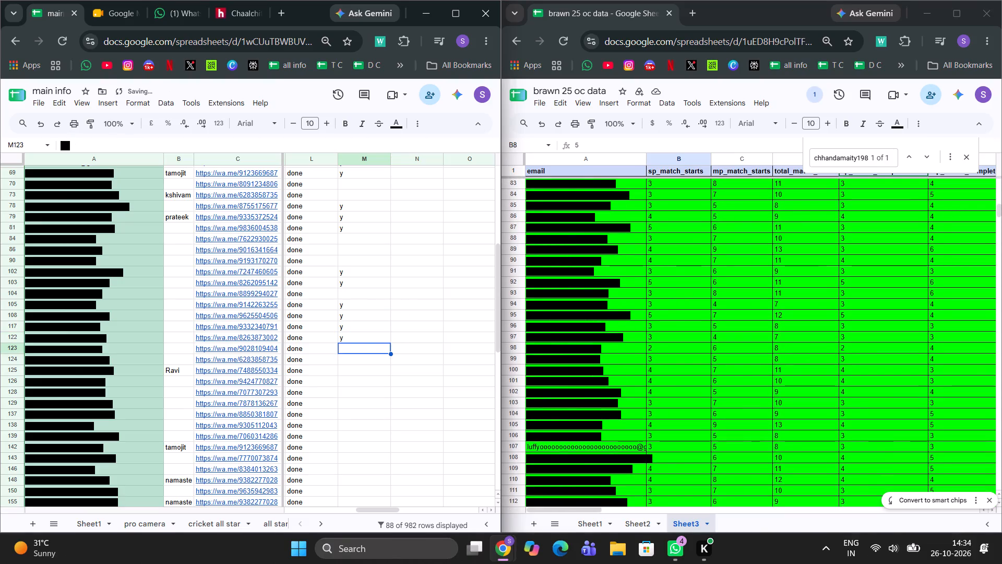
key("y")
key("Down")
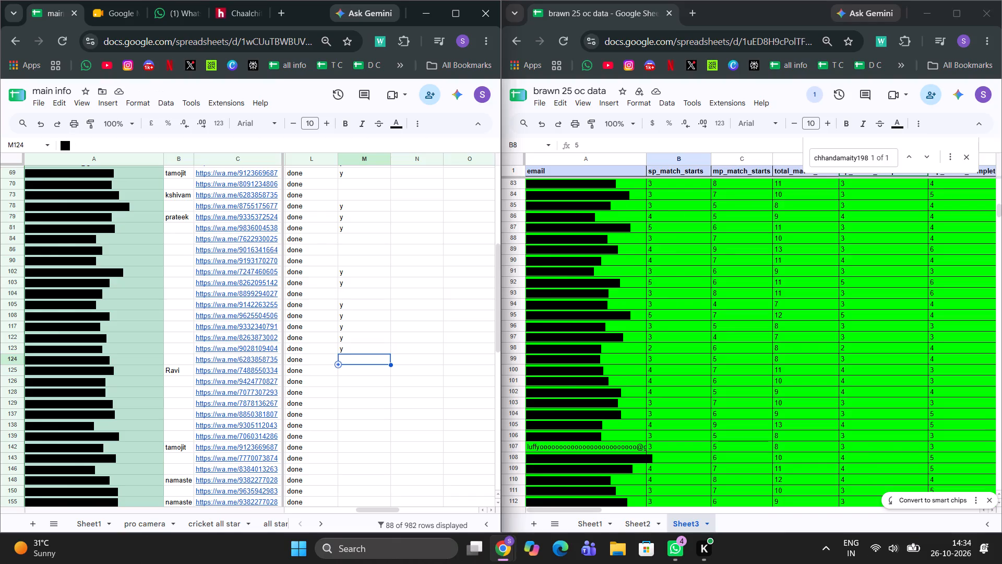
Check the following Gmails against brawn 25 oc data, leave rows 124 to 128 blank, and enter y as verified for row 129.
key("Down")
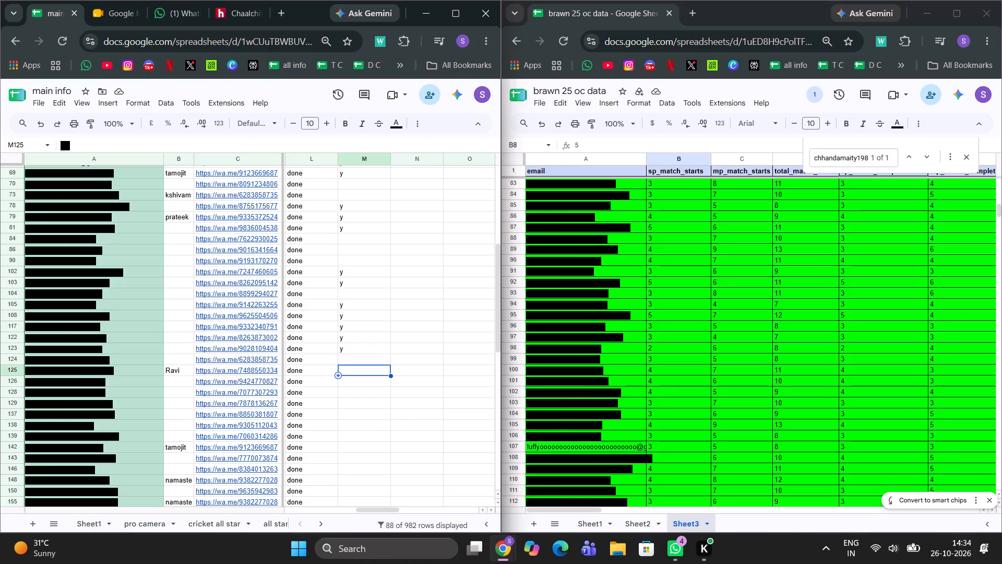
key("Down")
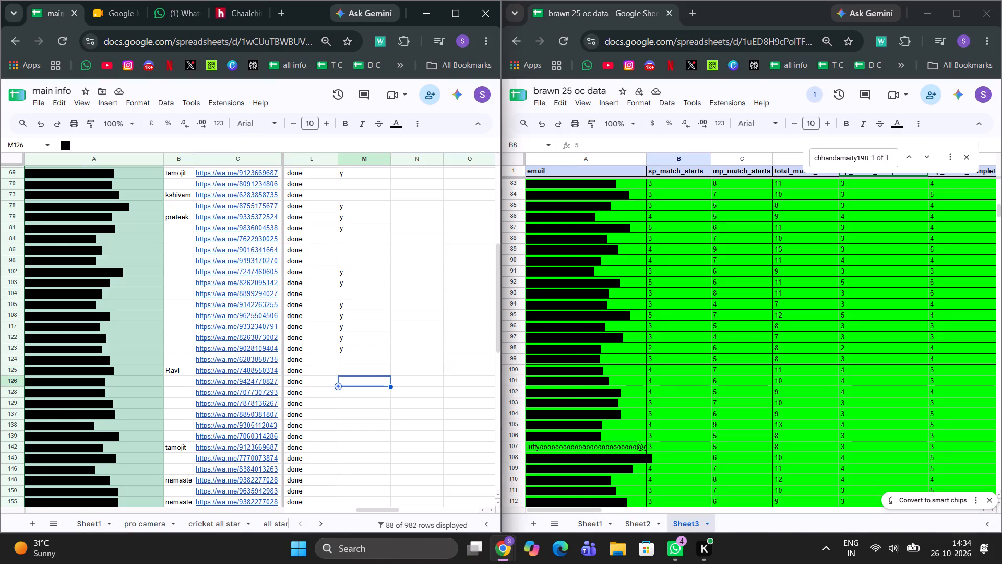
key("Down")
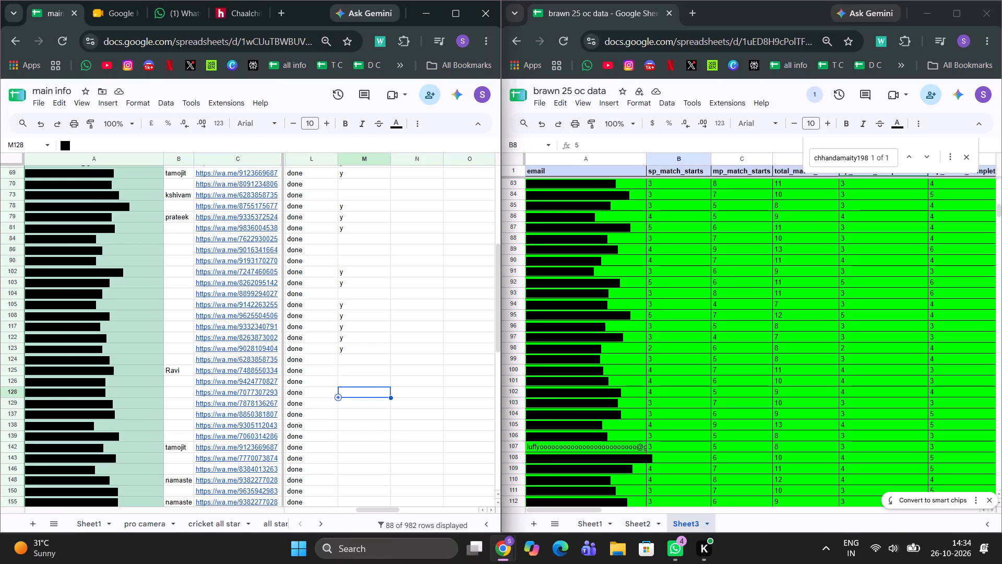
key("Down")
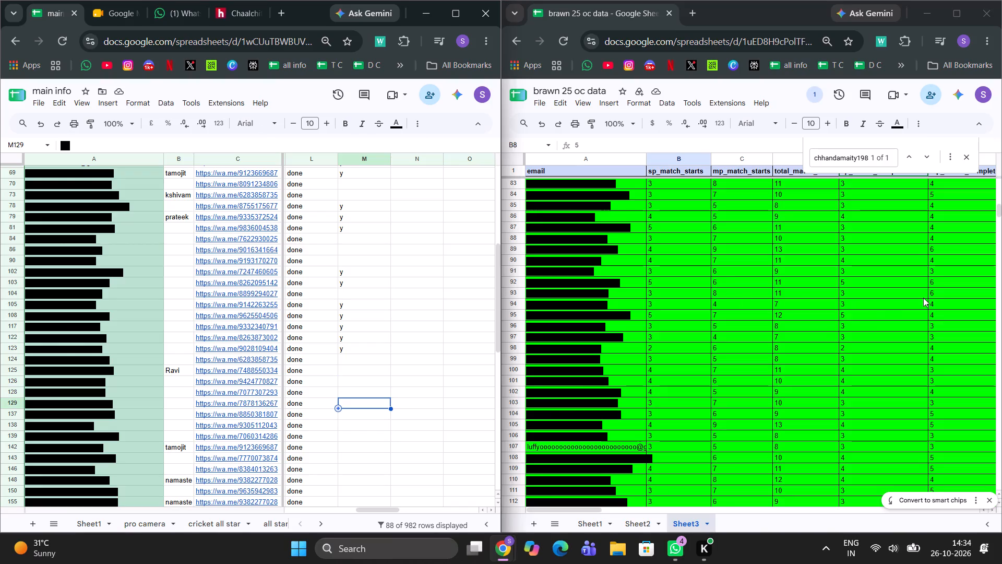
scroll(761, 352, "down", 1)
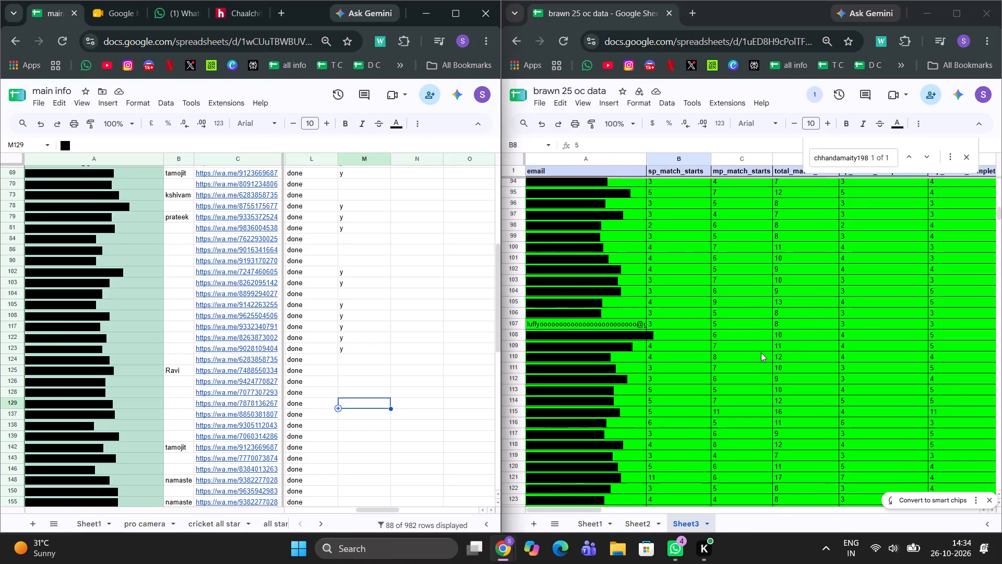
scroll(761, 352, "down", 1)
key("Down")
key("Up")
key("Down")
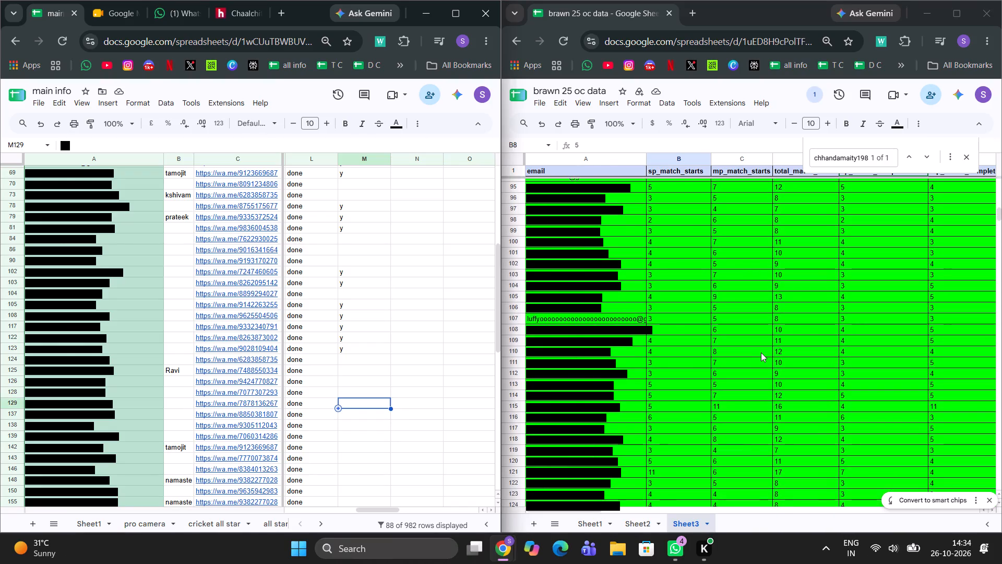
key("Up")
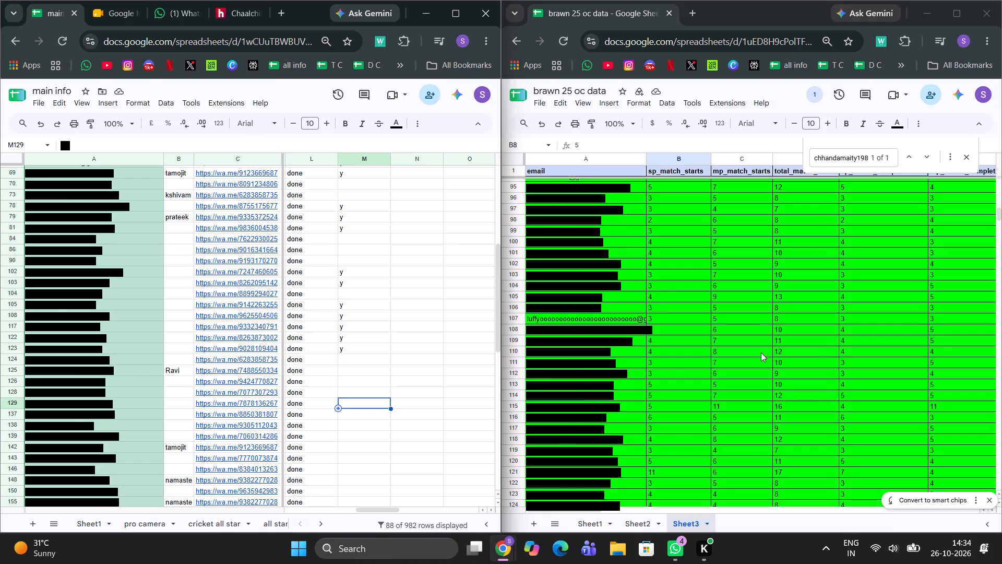
key("y")
key("Down")
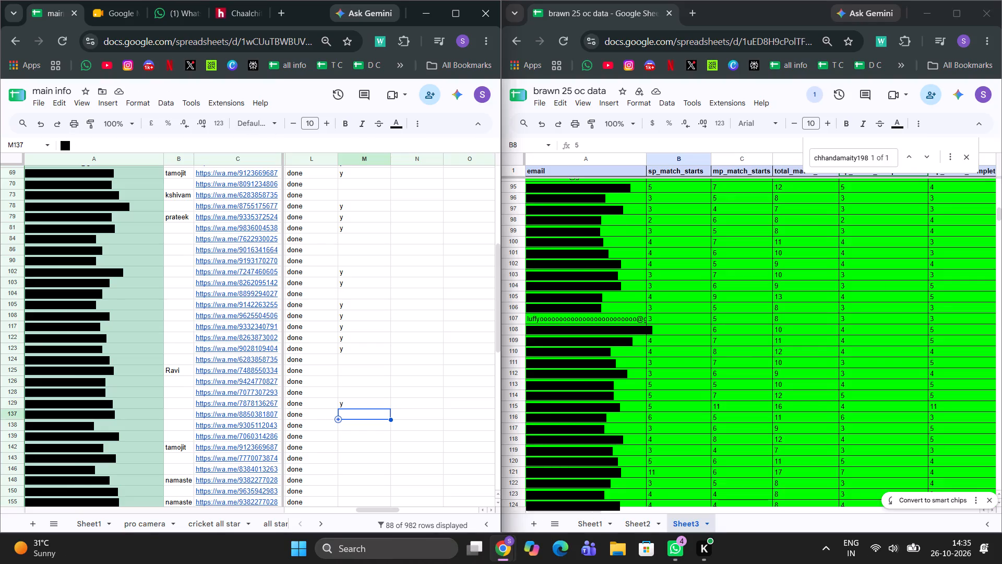
Leave the verified cells of rows 137, 138 and 139 blank in main info and enter y for rows 142 and 143.
key("Down")
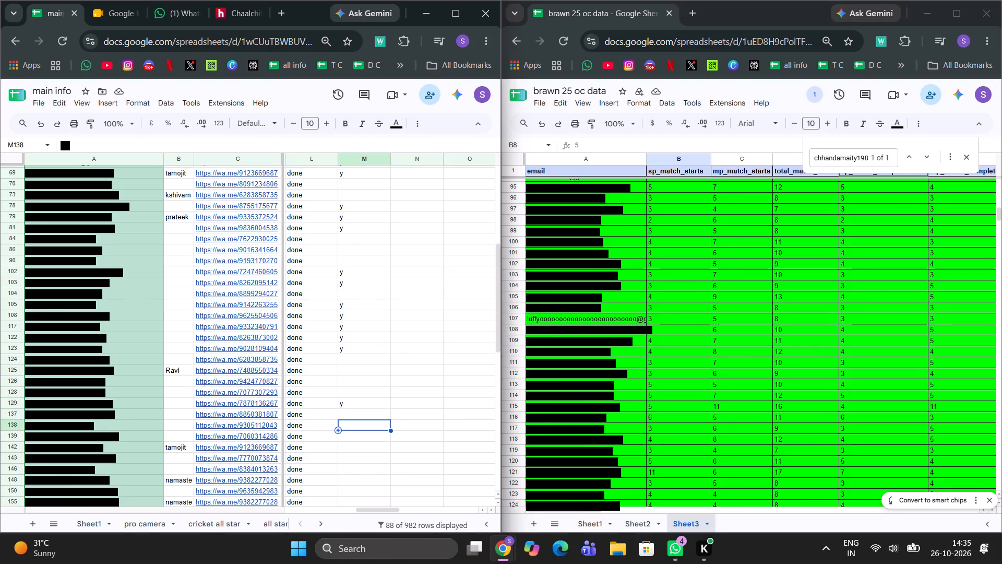
key("Down")
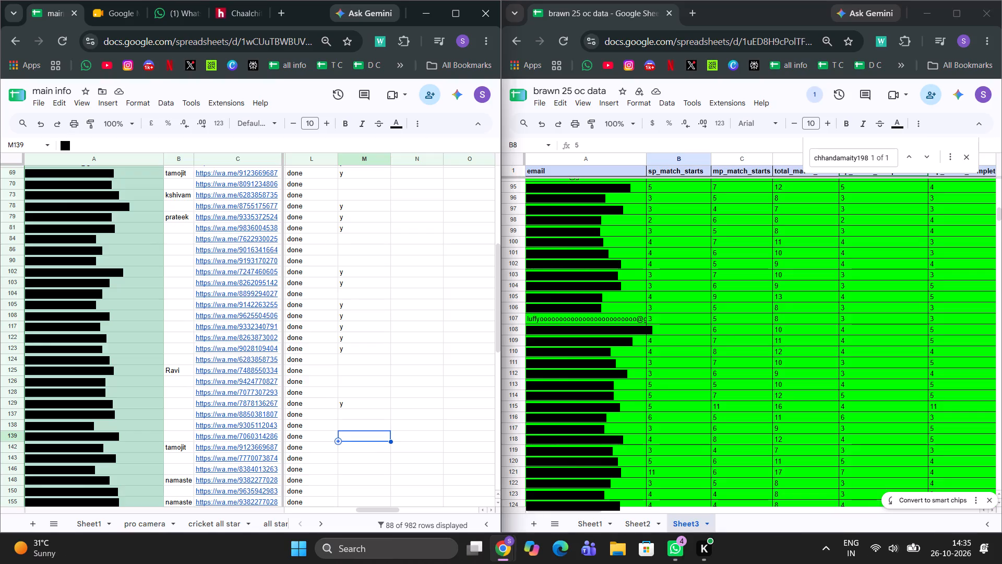
key("Down")
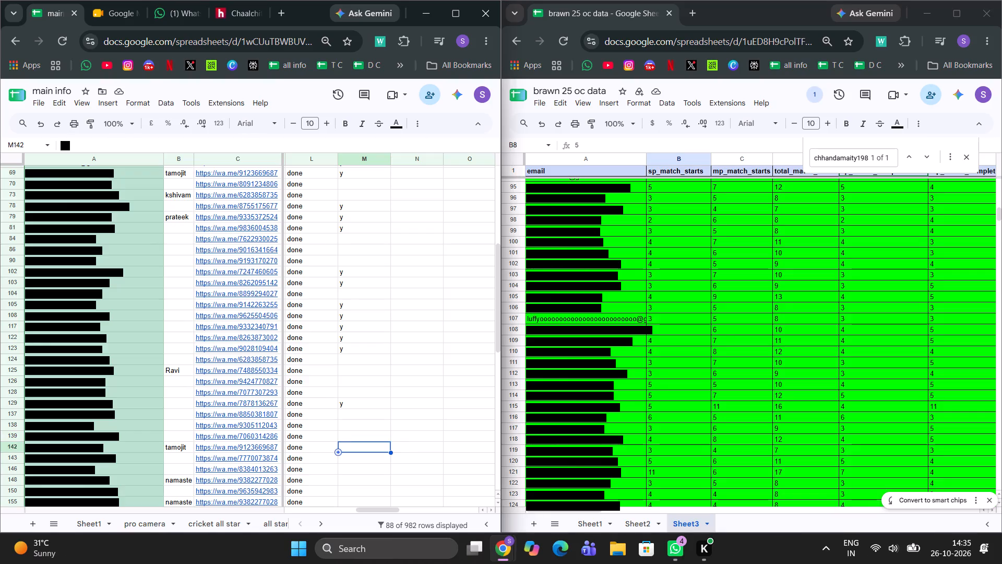
key("y")
key("Down")
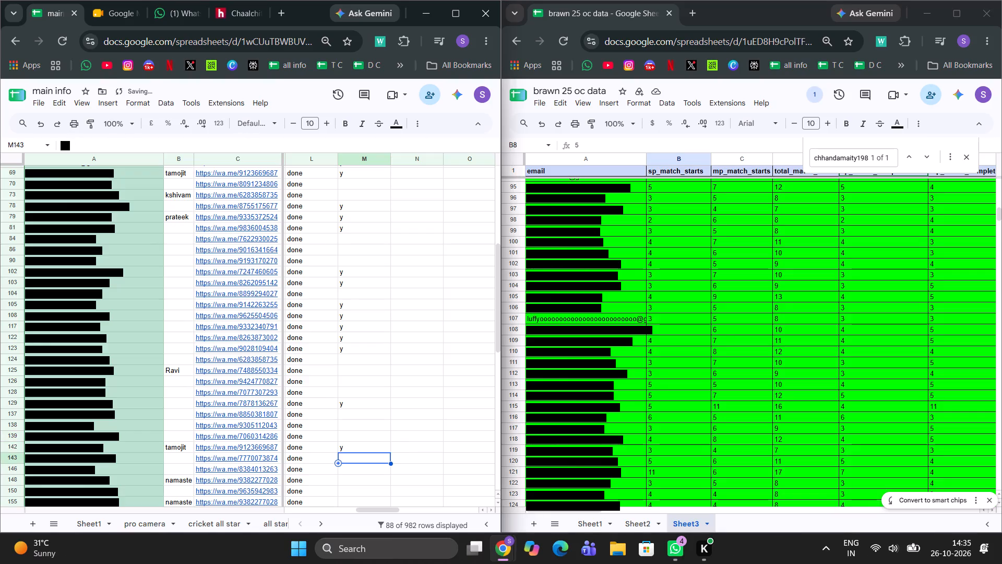
key("y")
key("Down")
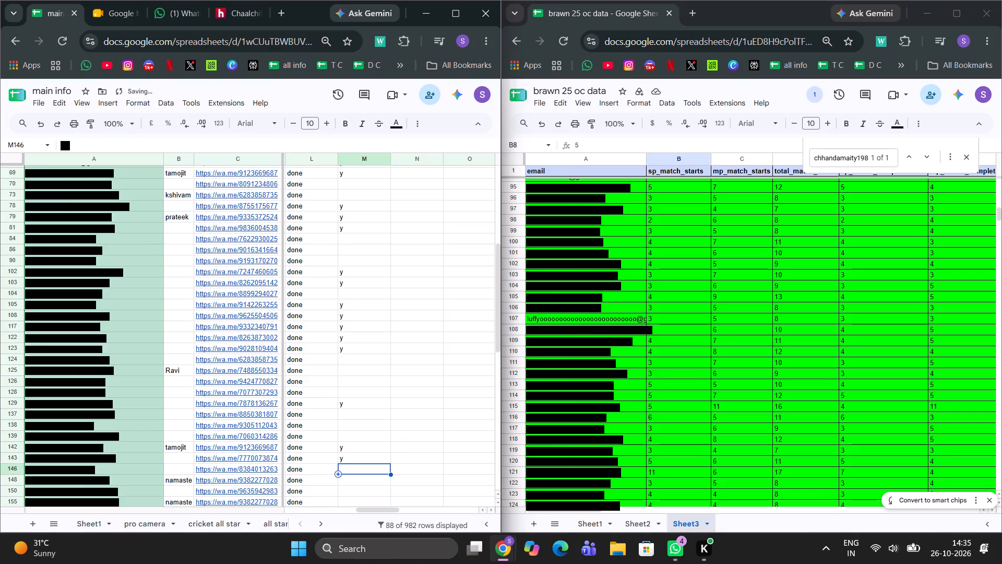
Check the next Gmails against further brawn 25 oc data rows, skip row 146, and enter y as verified for rows 148 and 150.
scroll(761, 352, "down", 2)
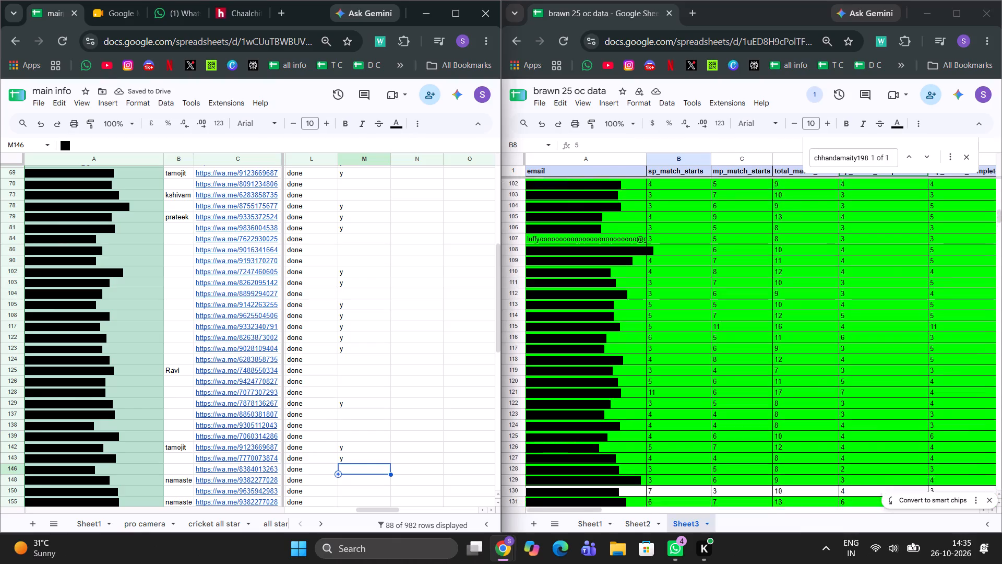
scroll(761, 352, "down", 4)
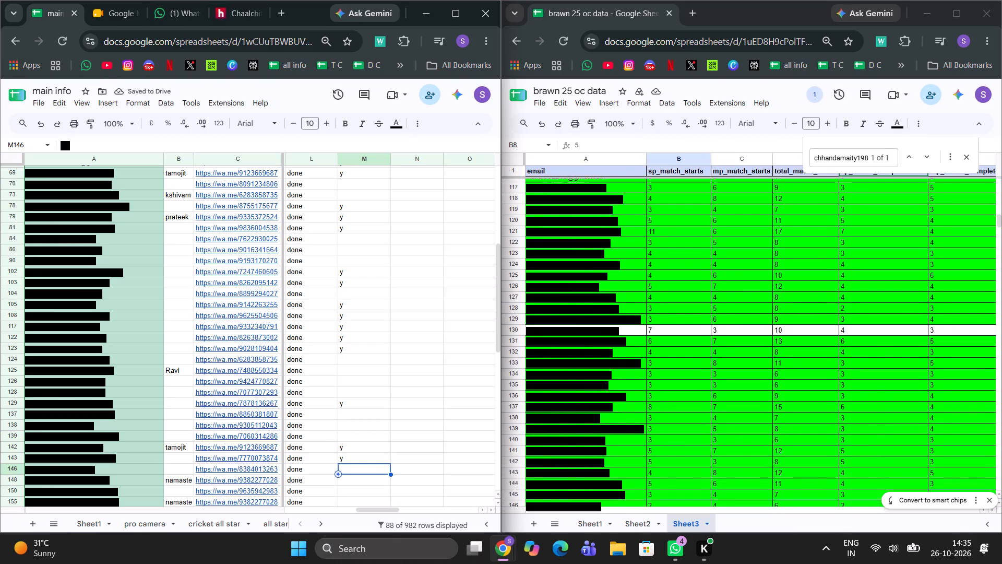
scroll(347, 332, "down", 4)
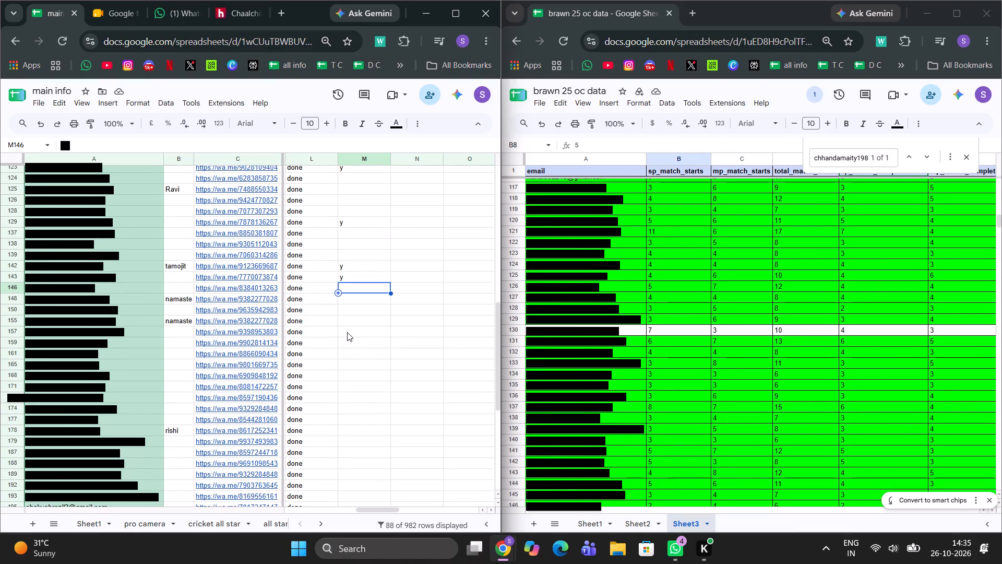
scroll(347, 332, "down", 1)
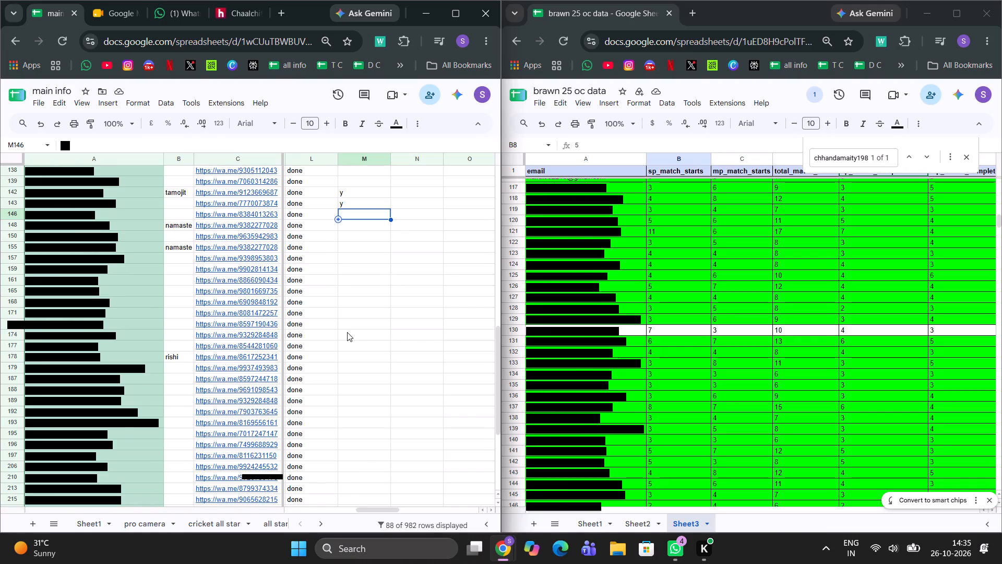
key("Down")
key("y")
key("Down")
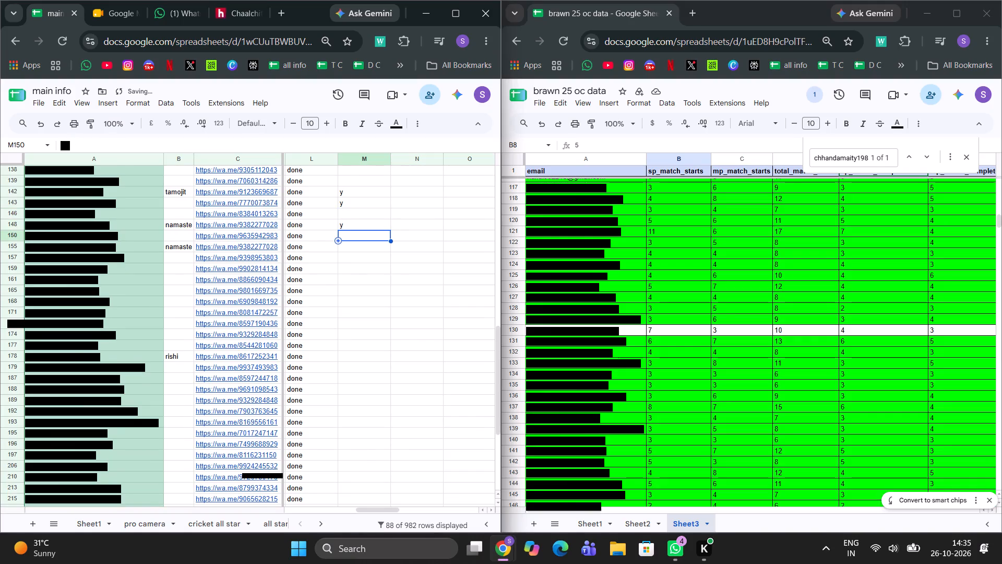
key("y")
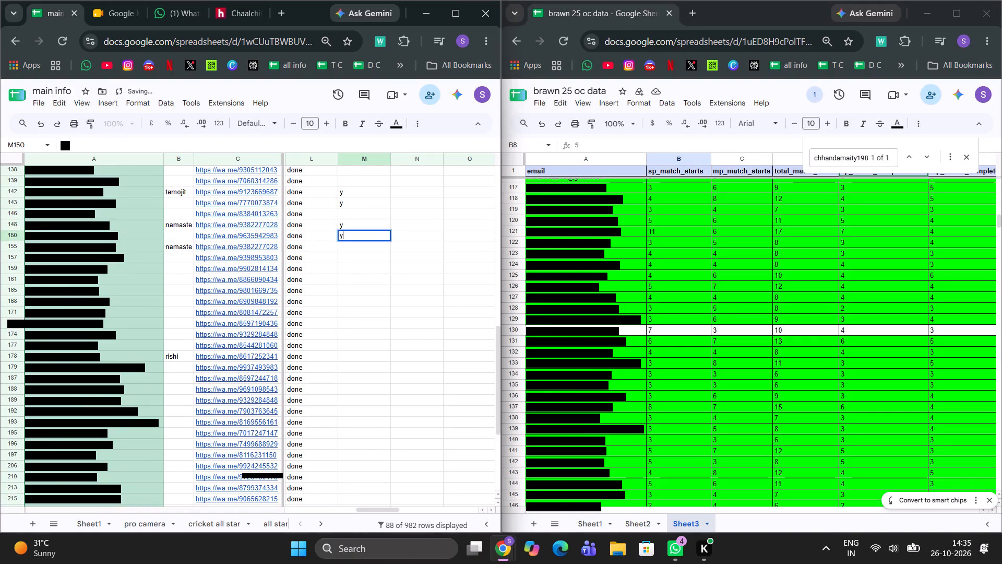
key("Down")
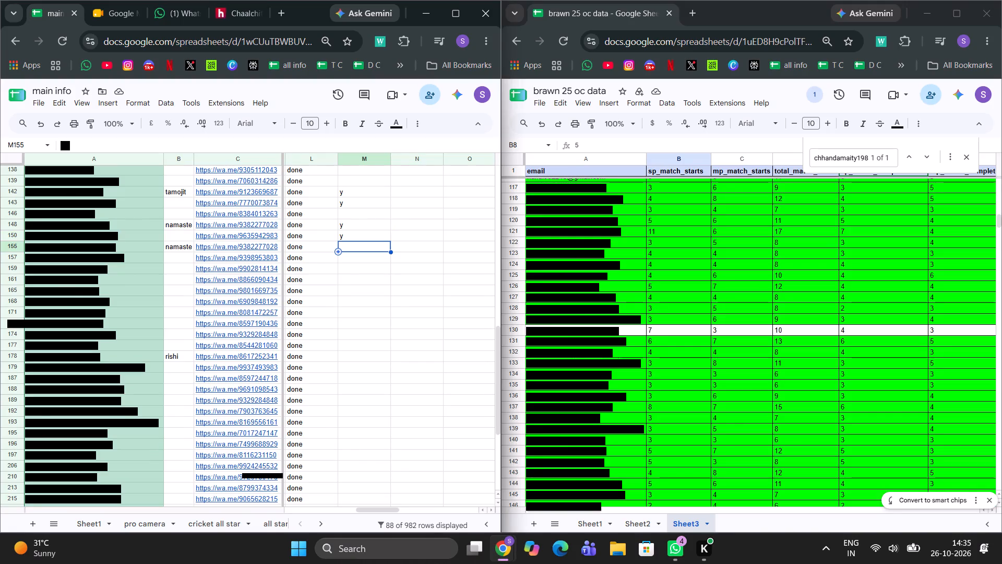
Leave the verified cells of rows 155 and 159 blank in main info and enter y for row 157.
key("Down")
key("y")
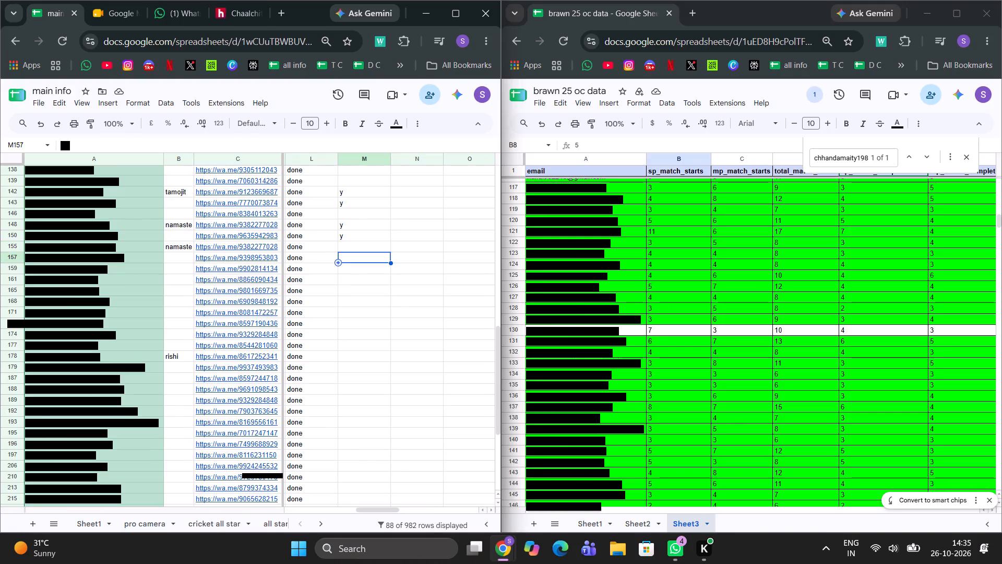
key("Down")
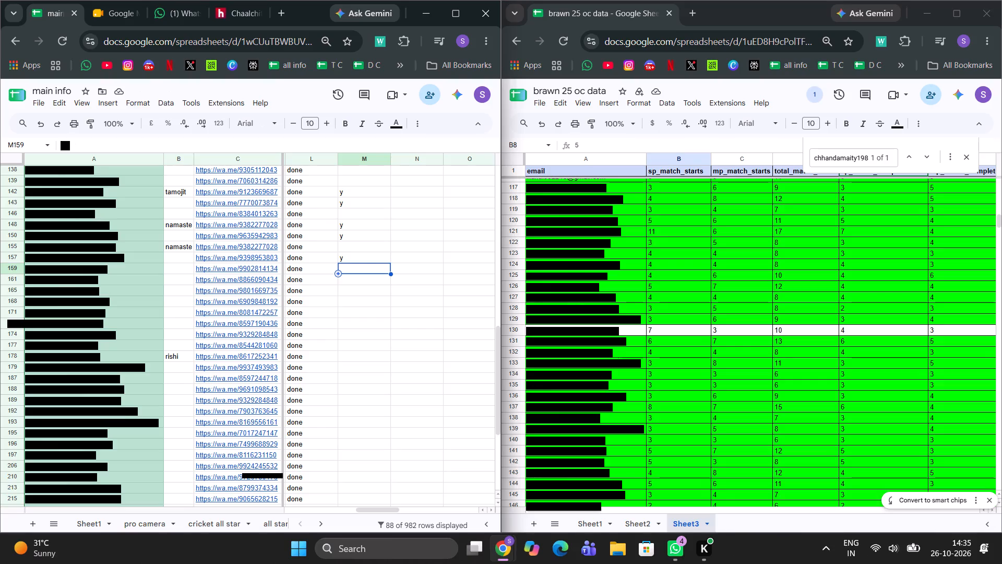
key("Down")
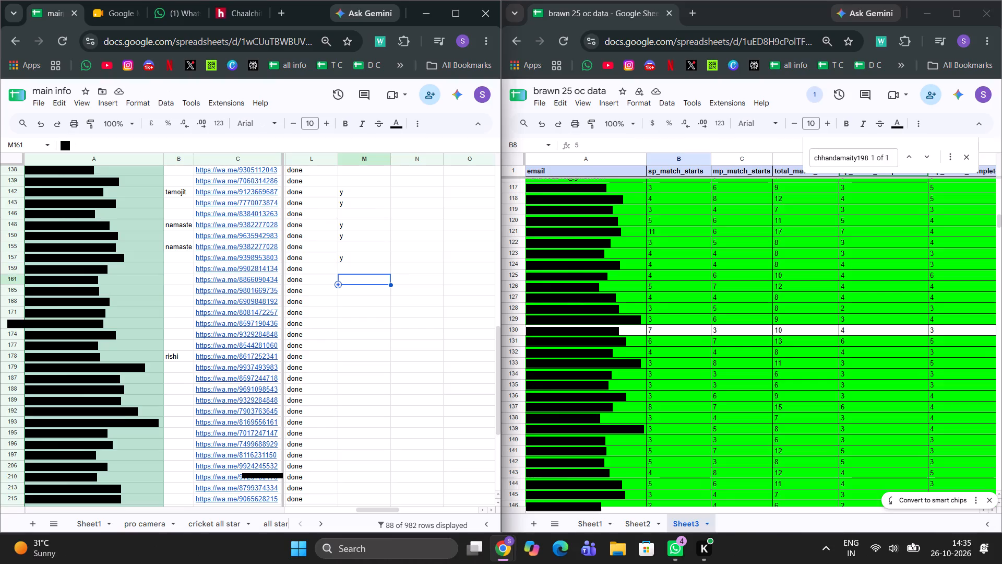
Edit the Gmail in cell A161 of main info to delete any stray character at its start.
double_click(53, 279)
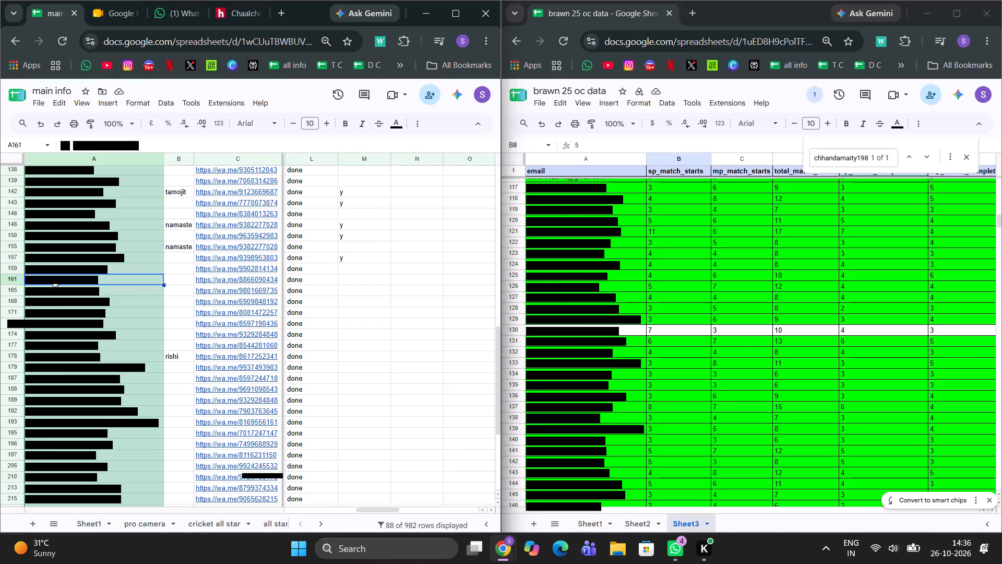
left_click(27, 283)
key("BackSpace")
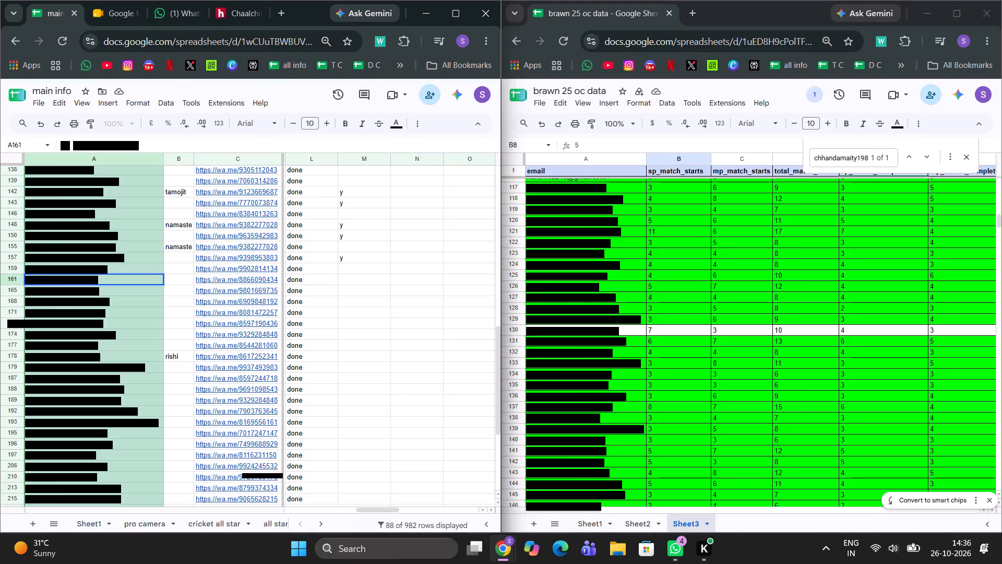
key("Return")
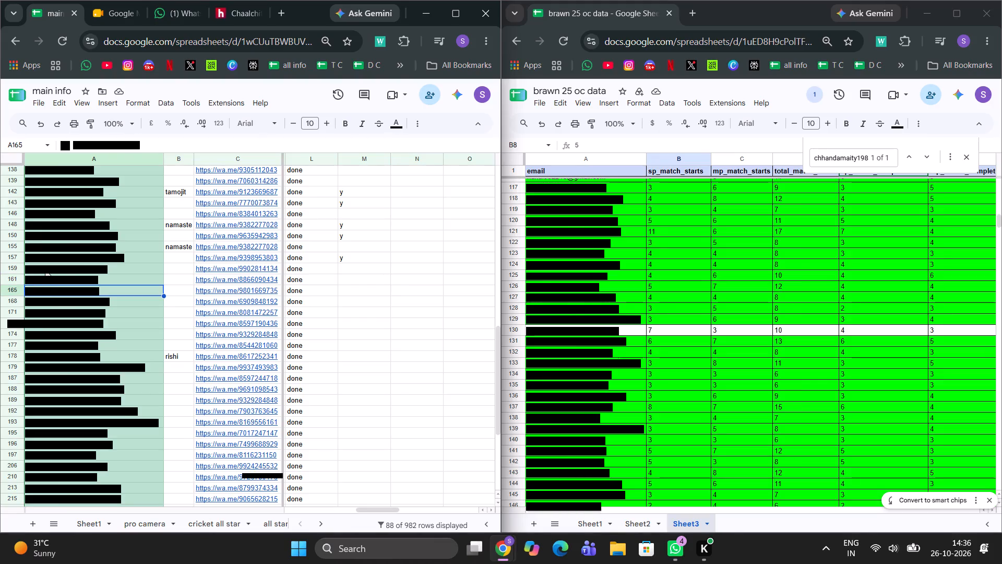
left_click(45, 269)
left_click(64, 284)
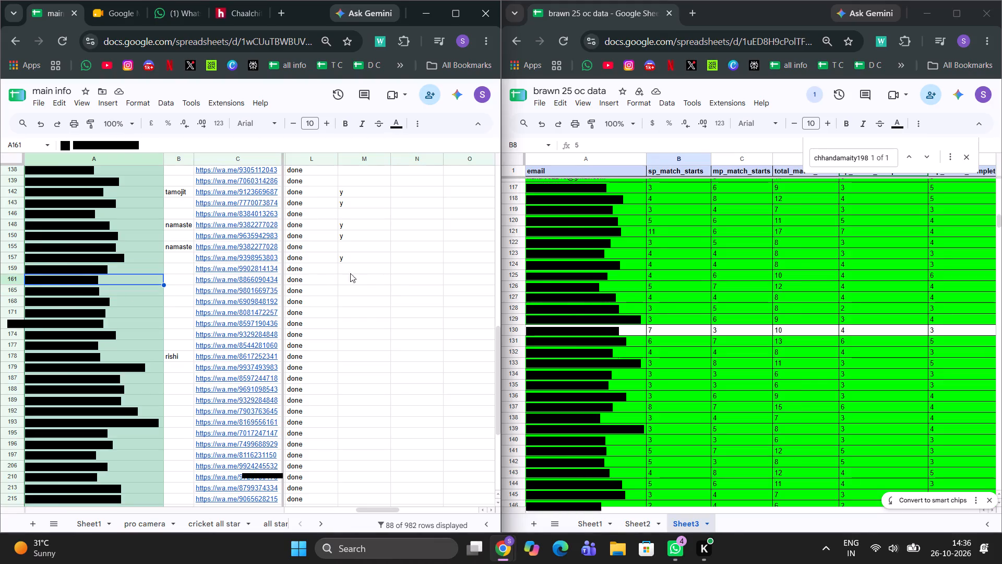
Leave the verified cell of row 161 blank in main info and enter y for row 165.
left_click(362, 279)
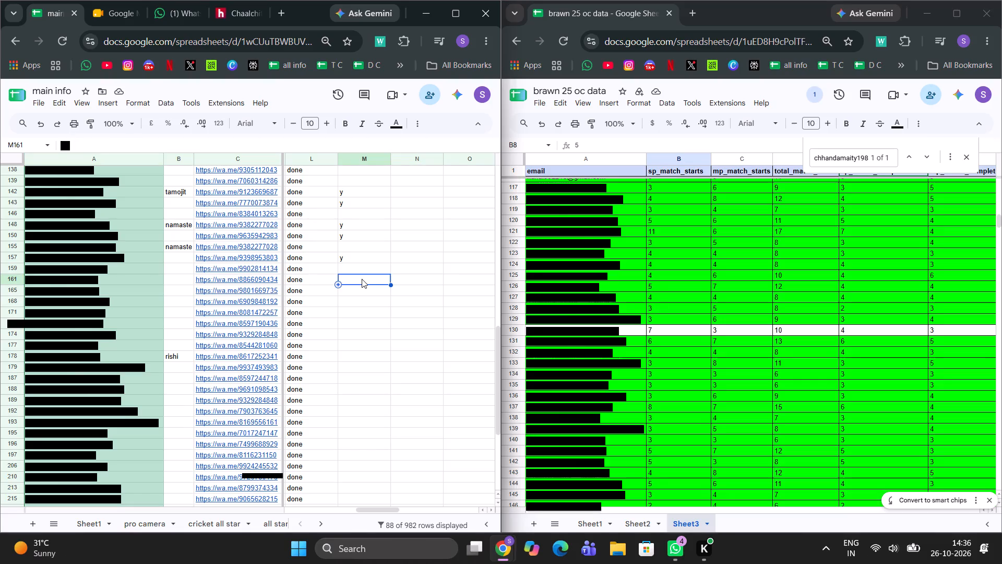
key("Down")
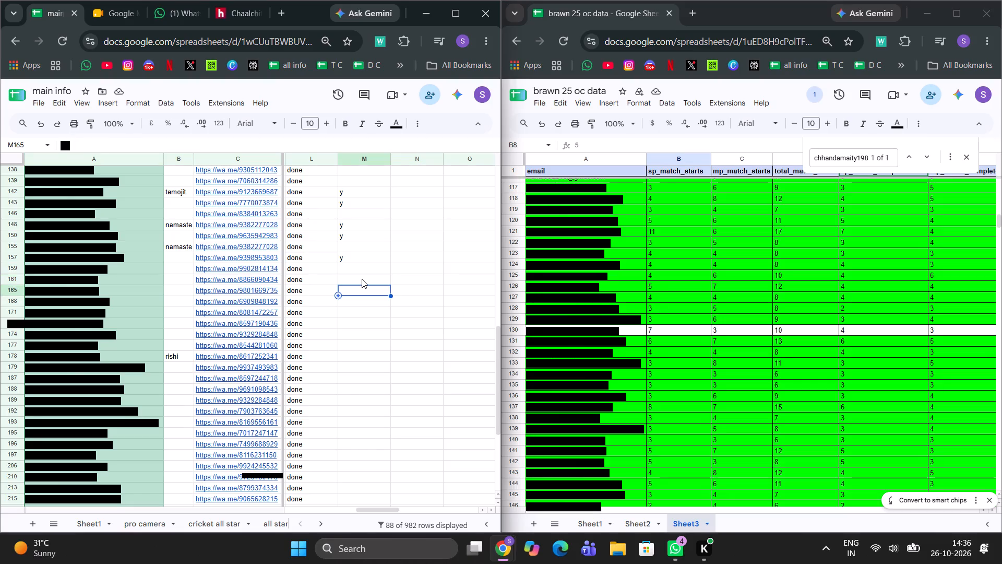
key("y")
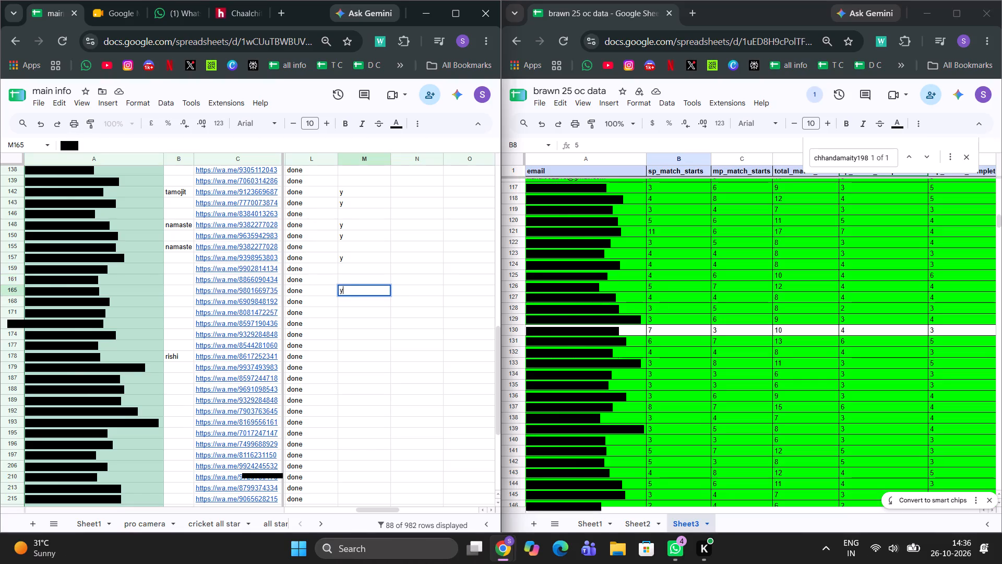
key("Down")
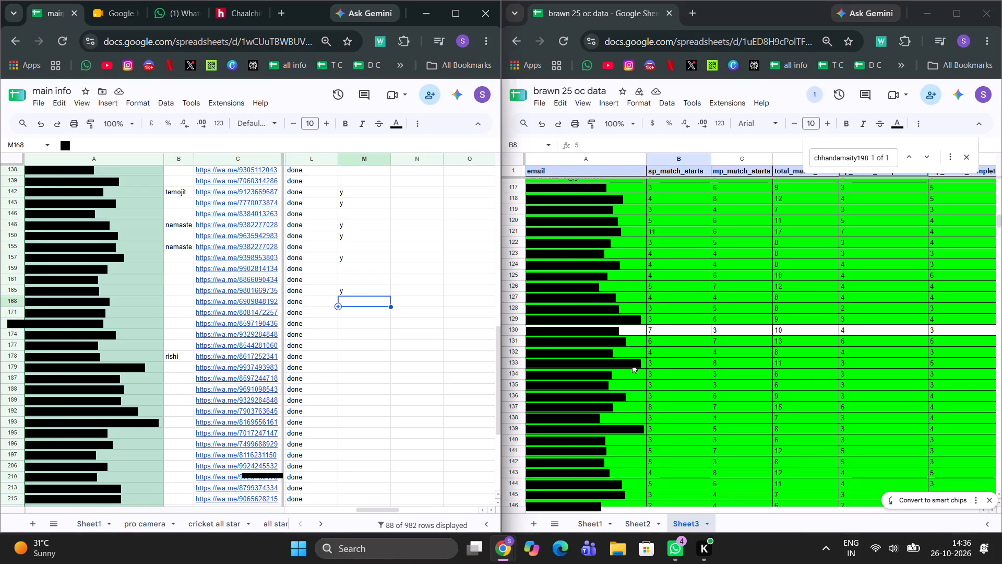
Check the next Gmails against further brawn 25 oc data rows, skip row 168, and enter y as verified for rows 171 and 172.
scroll(632, 364, "down", 4)
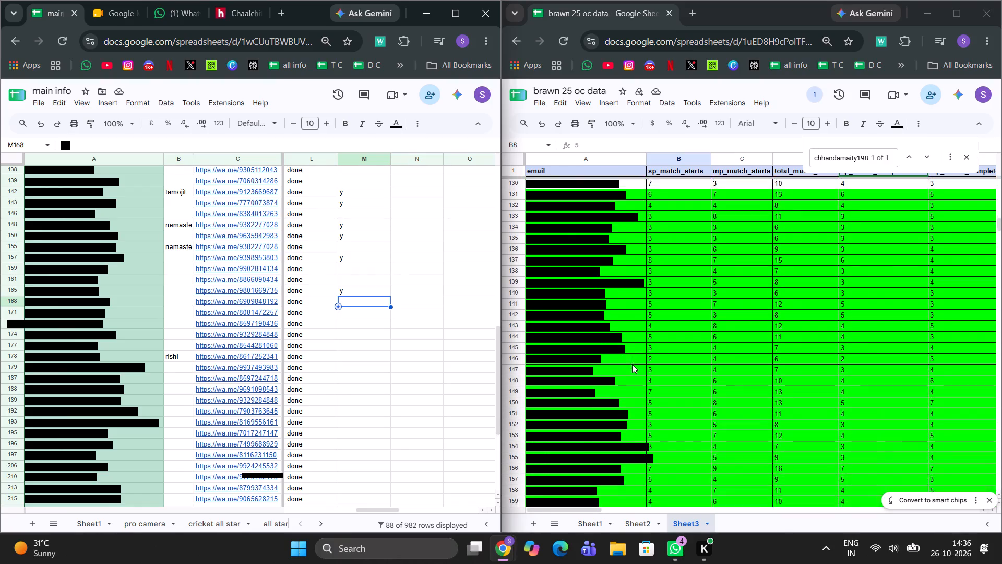
scroll(632, 364, "down", 2)
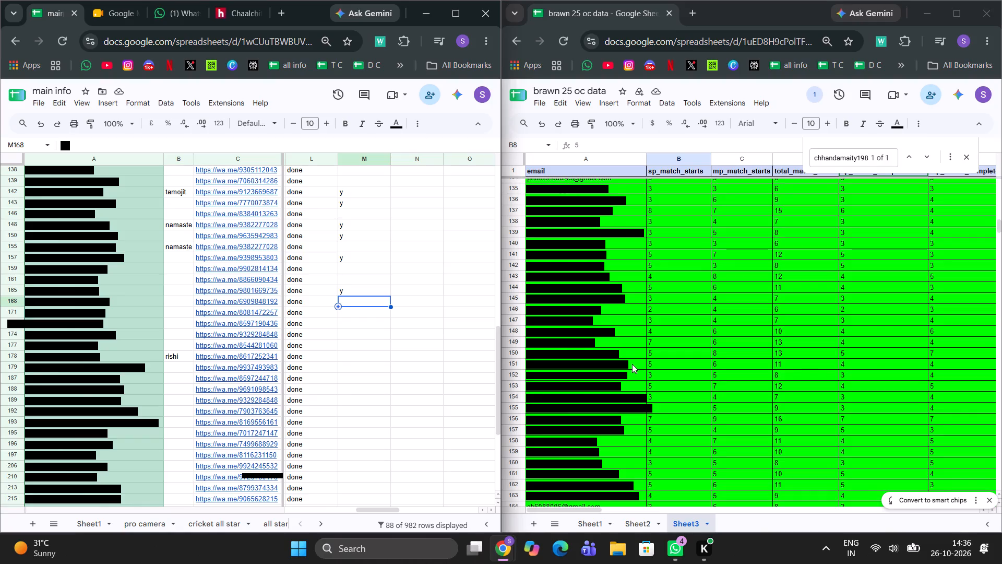
key("Down")
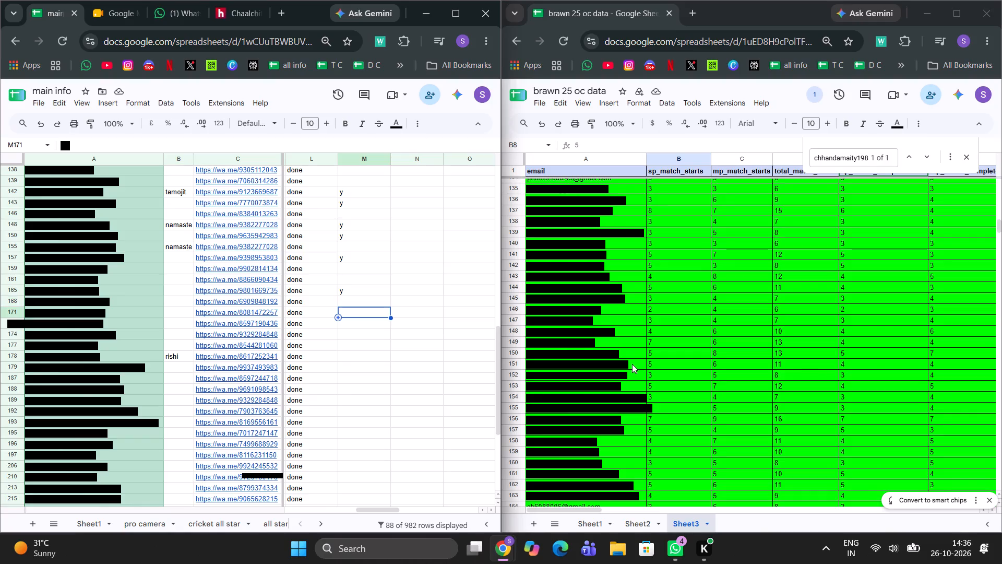
key("y")
key("Down")
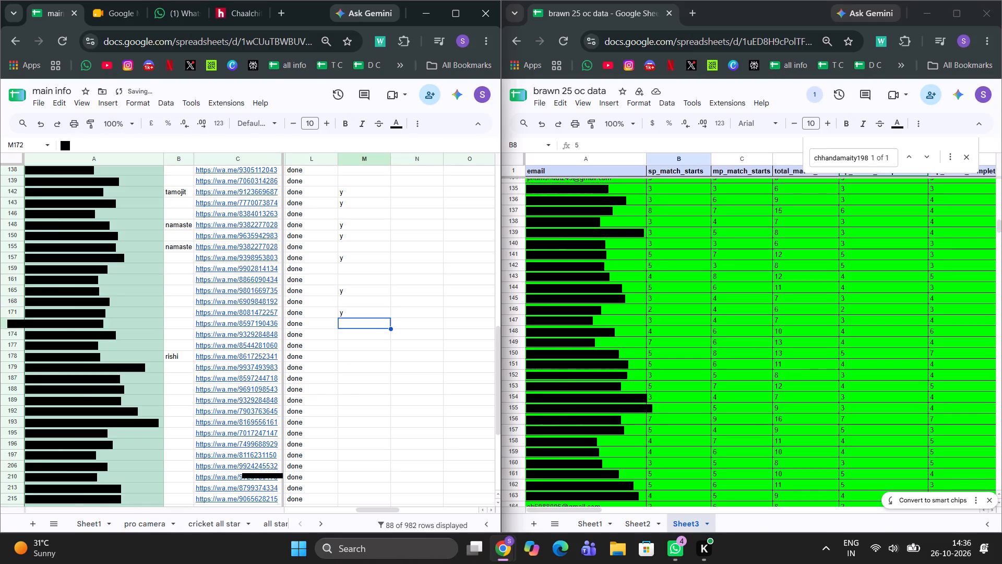
key("y")
key("Down")
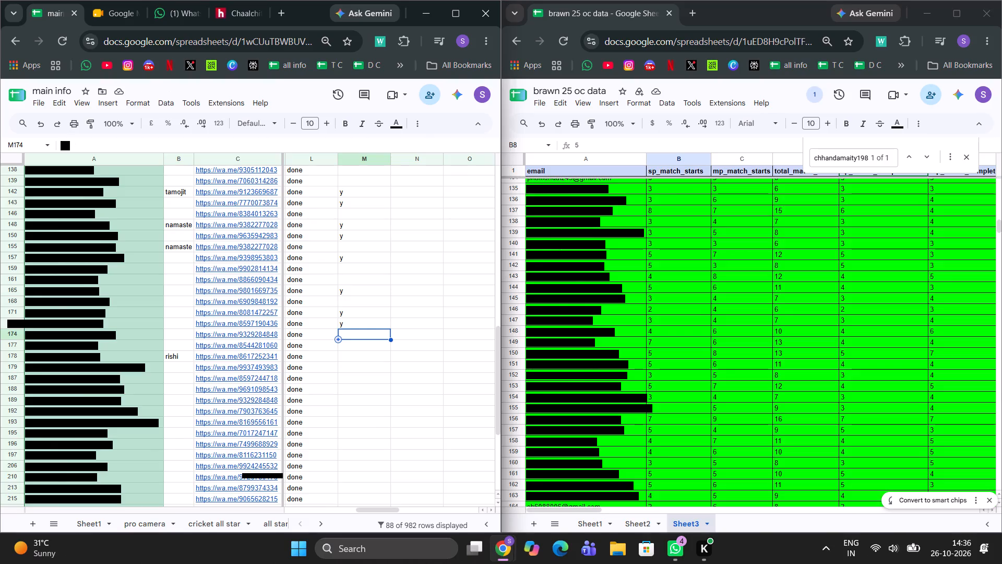
Leave the verified cells of rows 174 and 177 blank in main info and enter y for row 178.
key("Down")
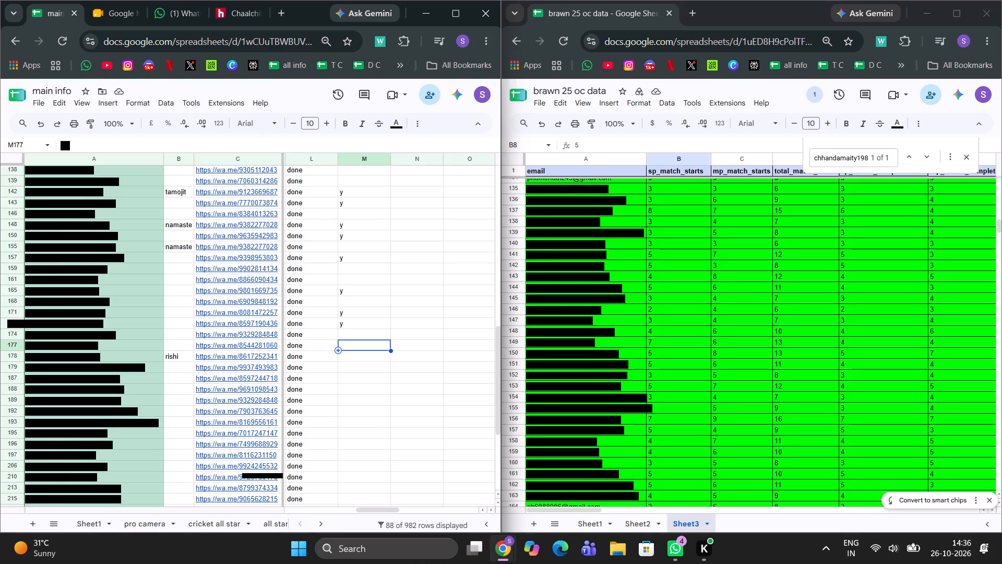
key("Down")
key("y")
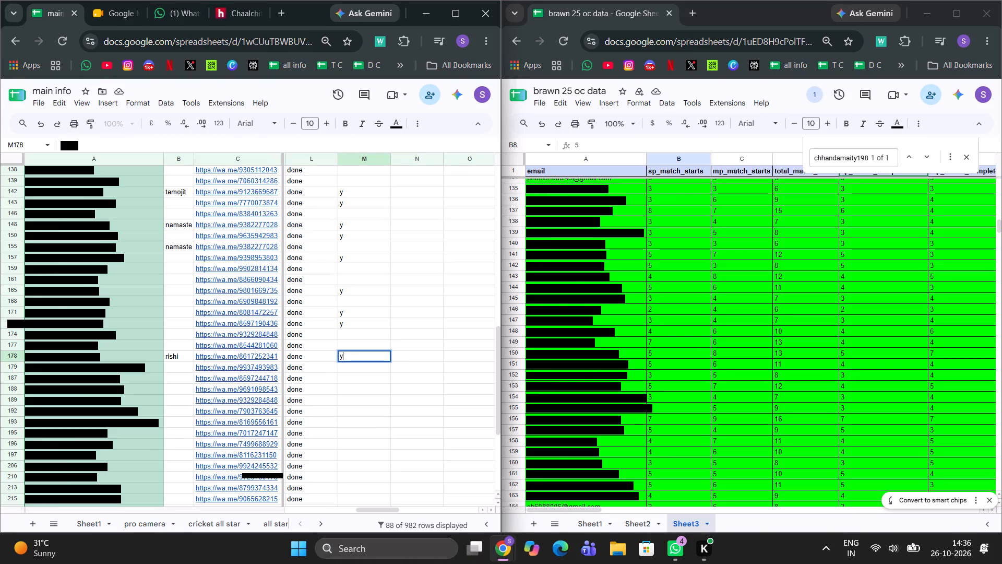
key("Up")
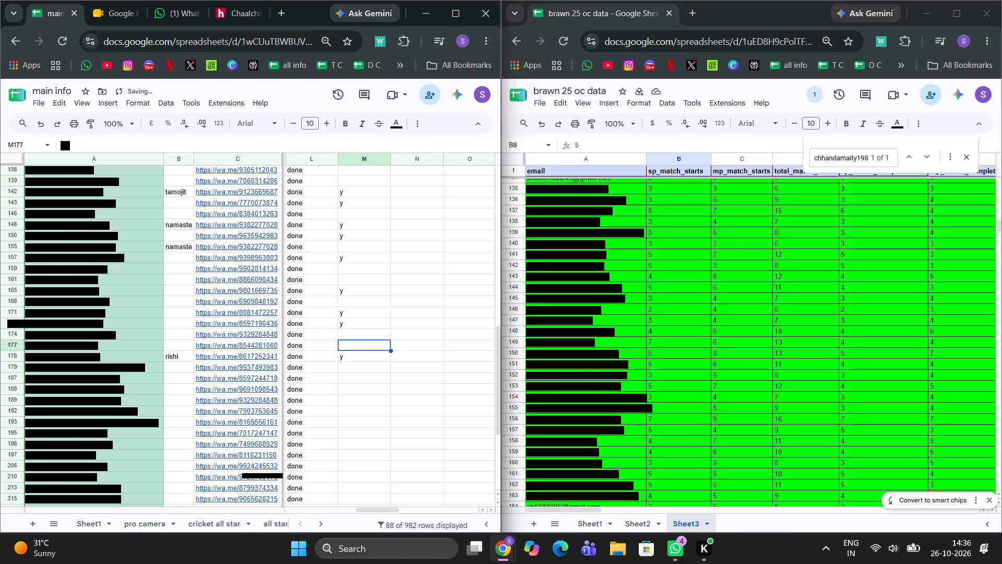
key("Down")
key("Down")
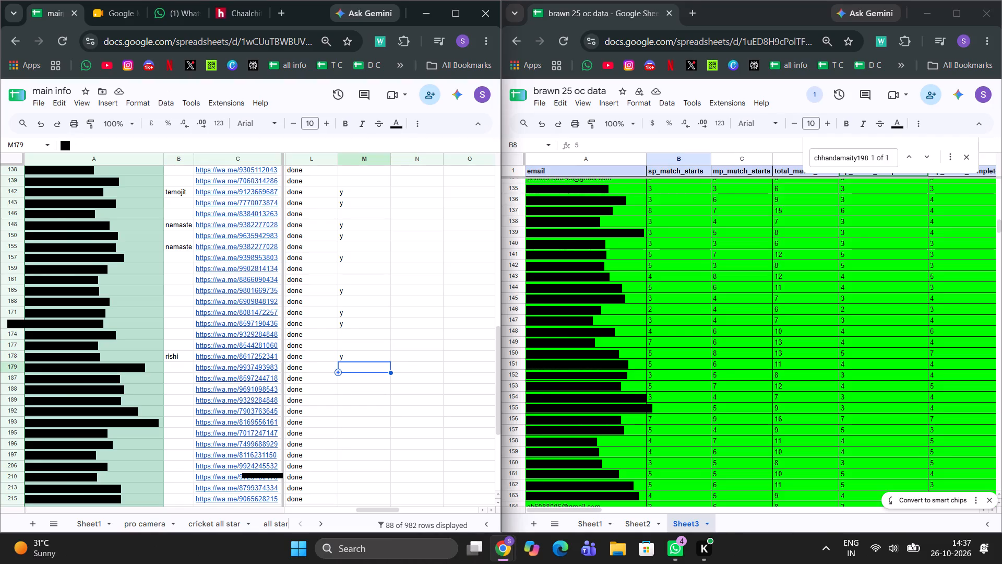
Enter y in the verified column of main info for rows 179, 187 and 188.
key("Down")
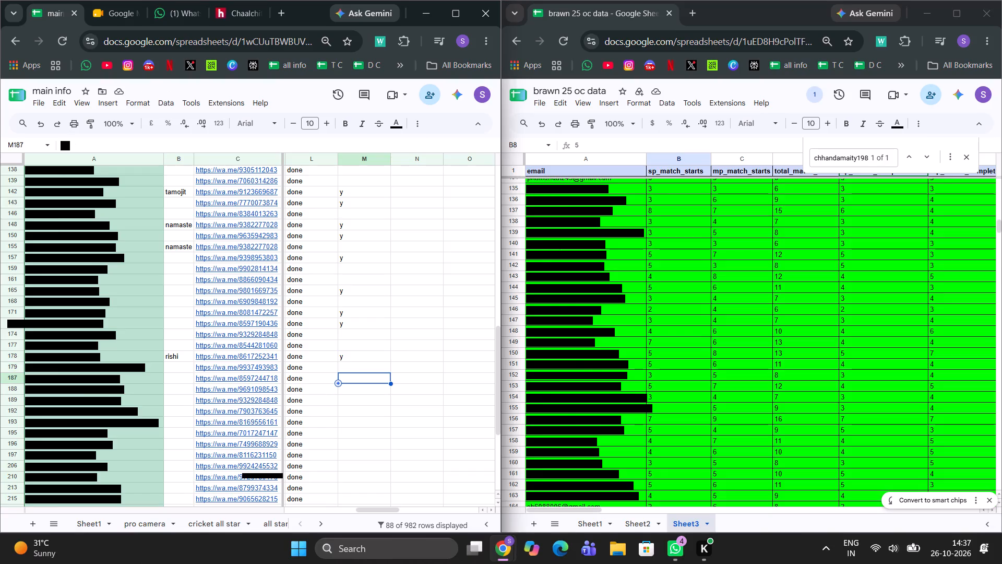
key("Up")
key("y")
key("Down")
key("y")
key("Down")
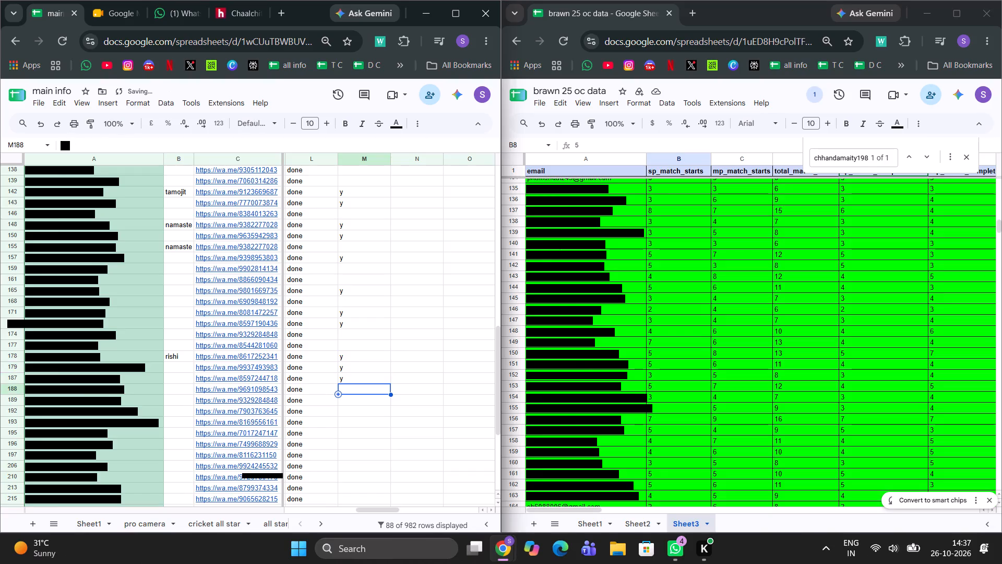
key("y")
key("Down")
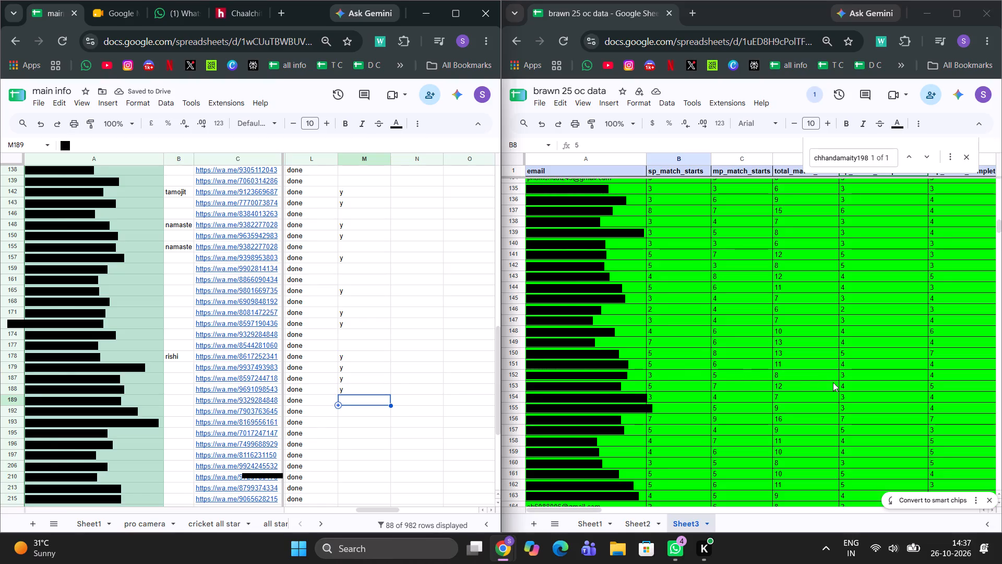
Close the old email search in brawn 25 oc data and look through Sheet3 for the Gmail of main info row 189.
scroll(683, 410, "down", 2)
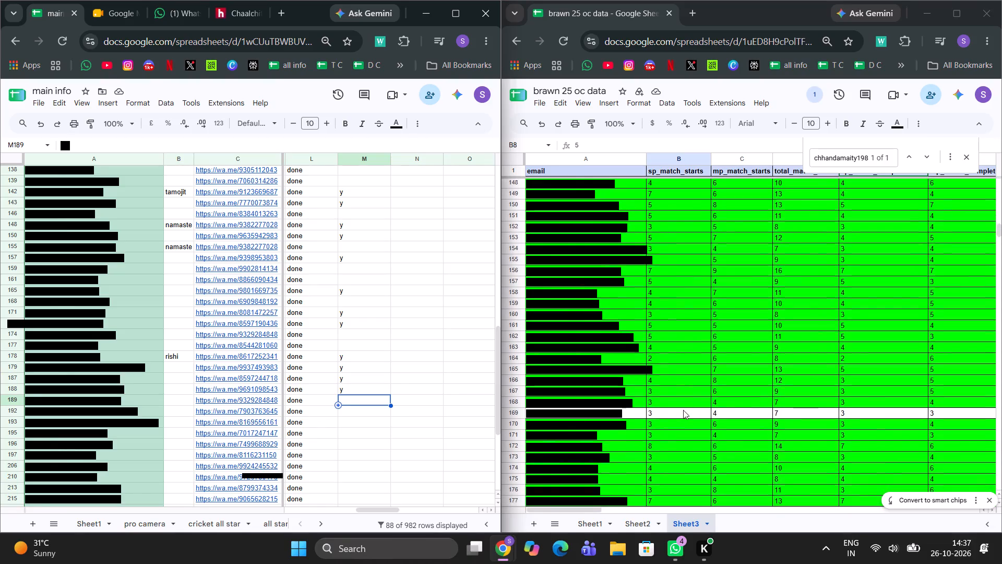
scroll(683, 410, "down", 1)
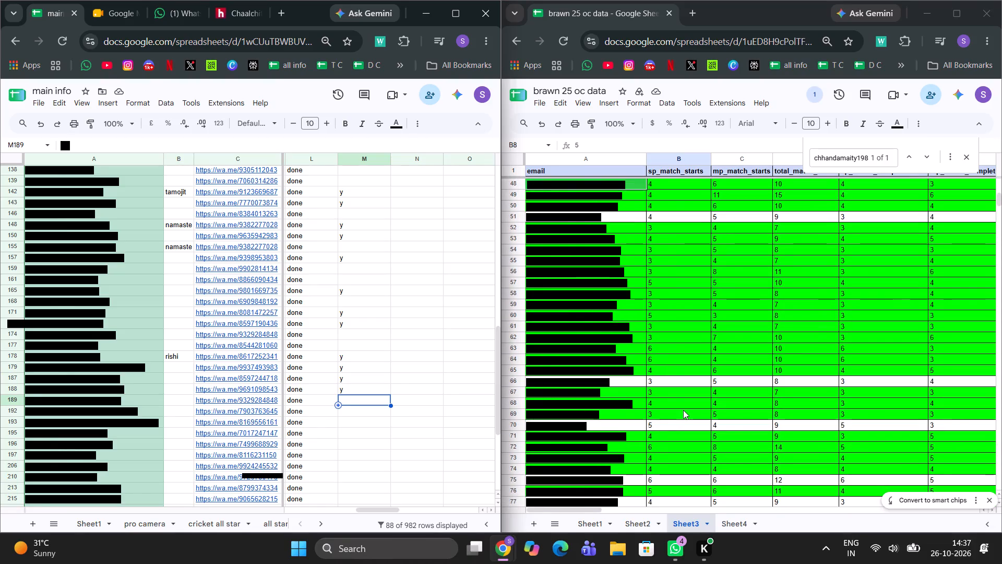
scroll(720, 342, "down", 3)
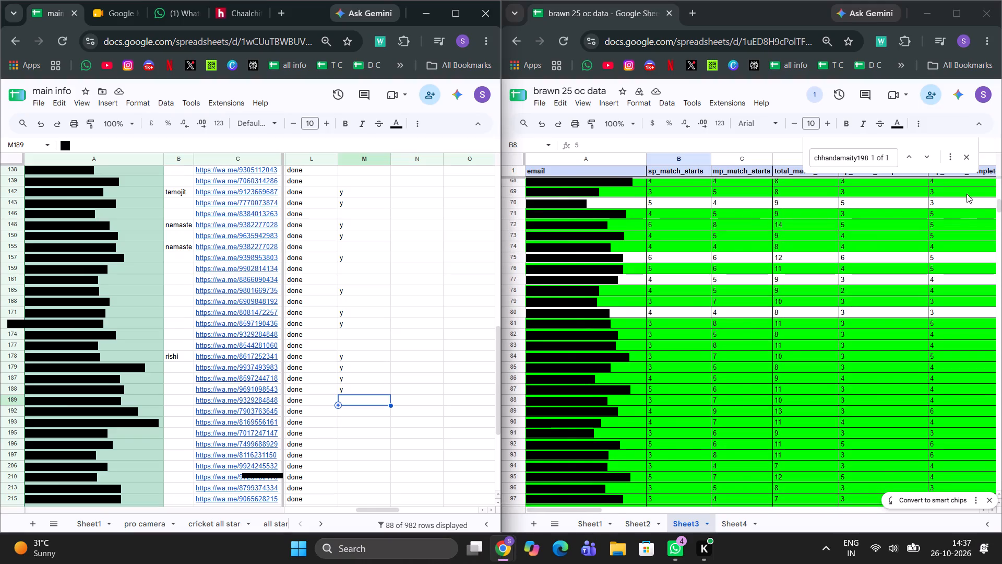
left_click(967, 157)
scroll(809, 270, "down", 2)
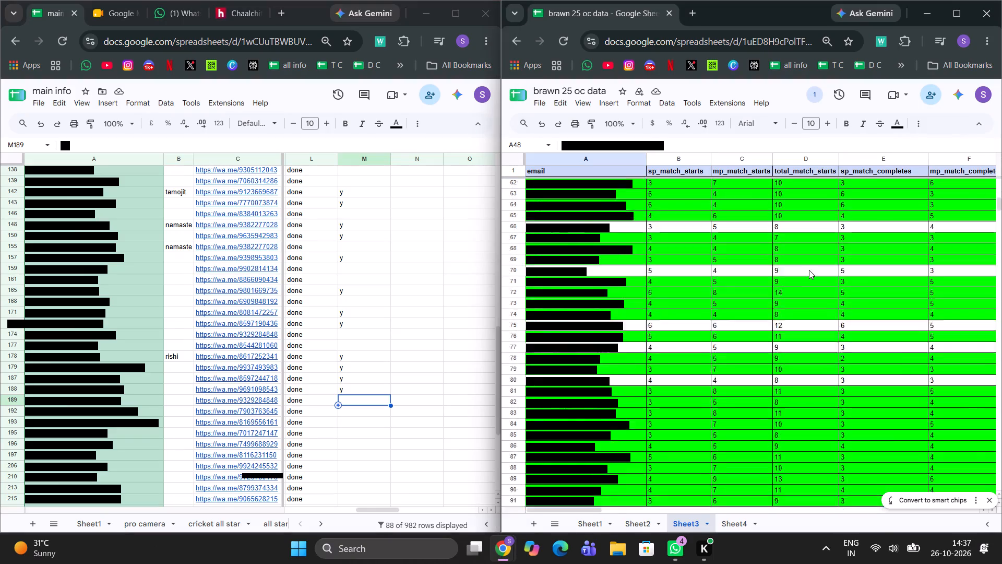
scroll(809, 270, "down", 8)
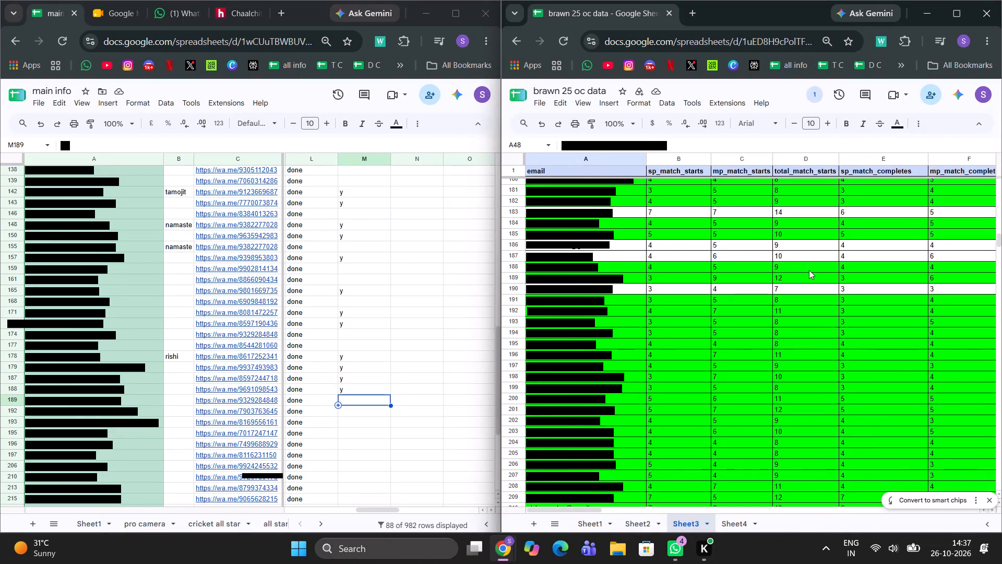
scroll(809, 270, "up", 4)
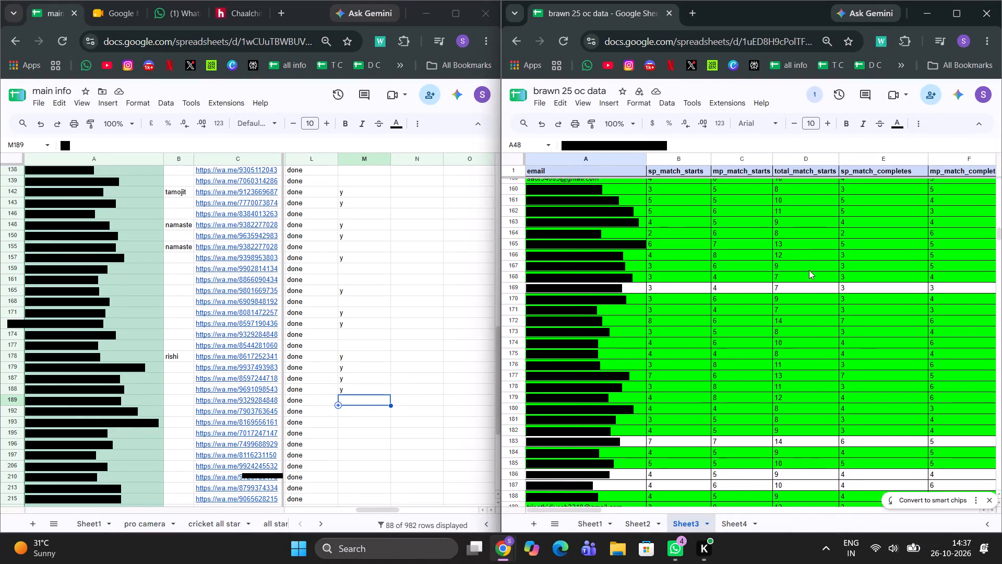
scroll(809, 270, "up", 2)
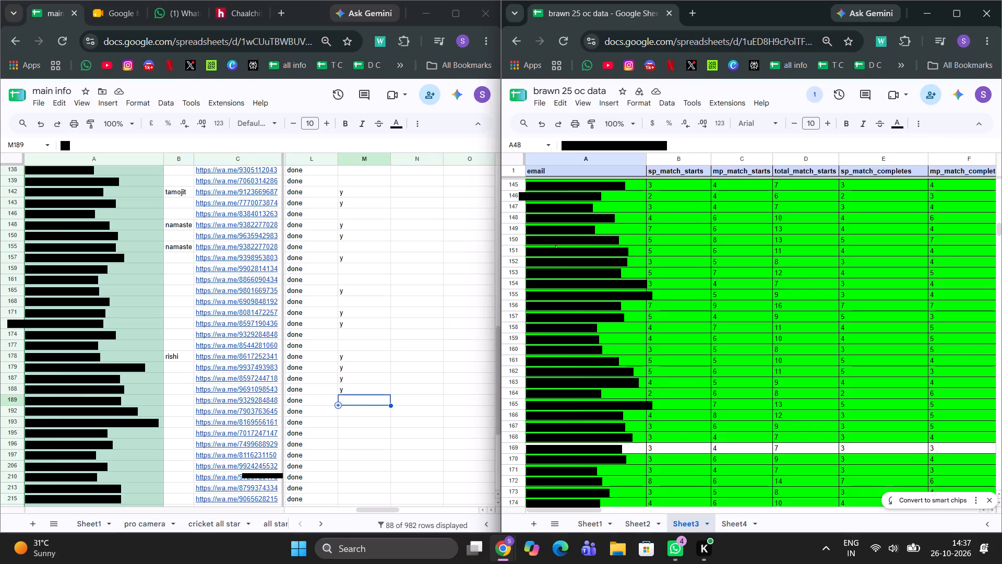
left_click(400, 403)
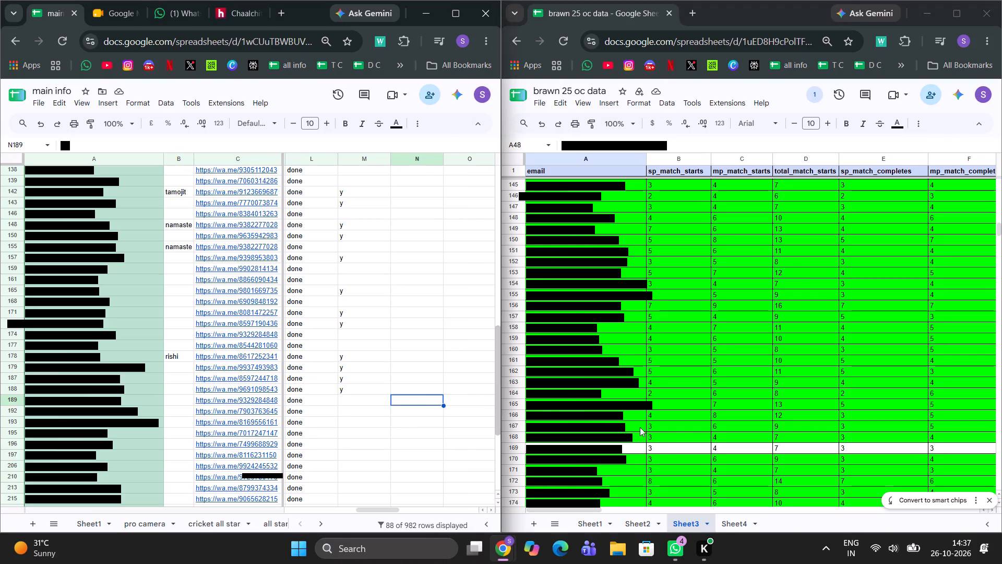
Open Sheet4 of brawn 25 oc data and look through its list of emails labelled brawn.
left_click(738, 522)
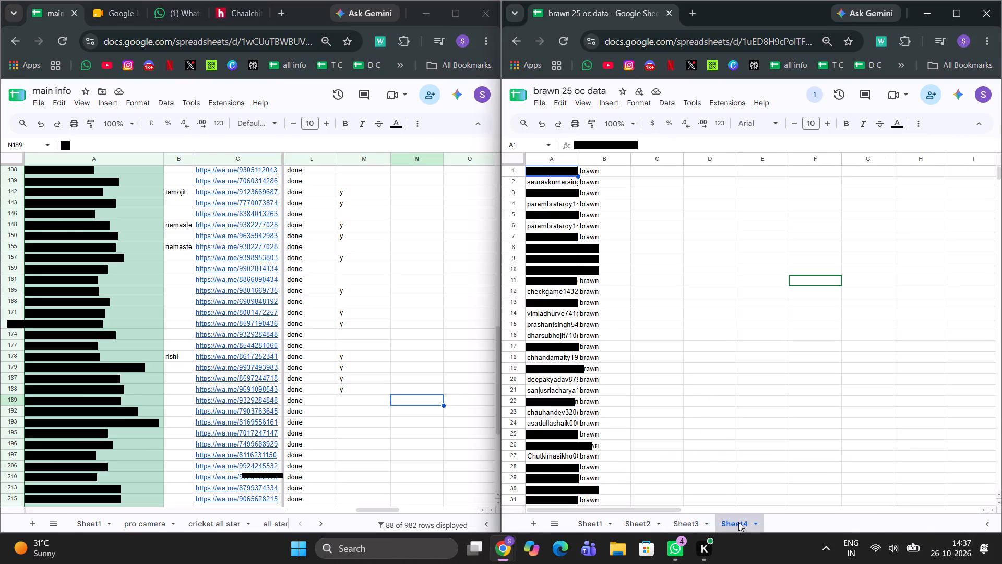
scroll(693, 416, "down", 4)
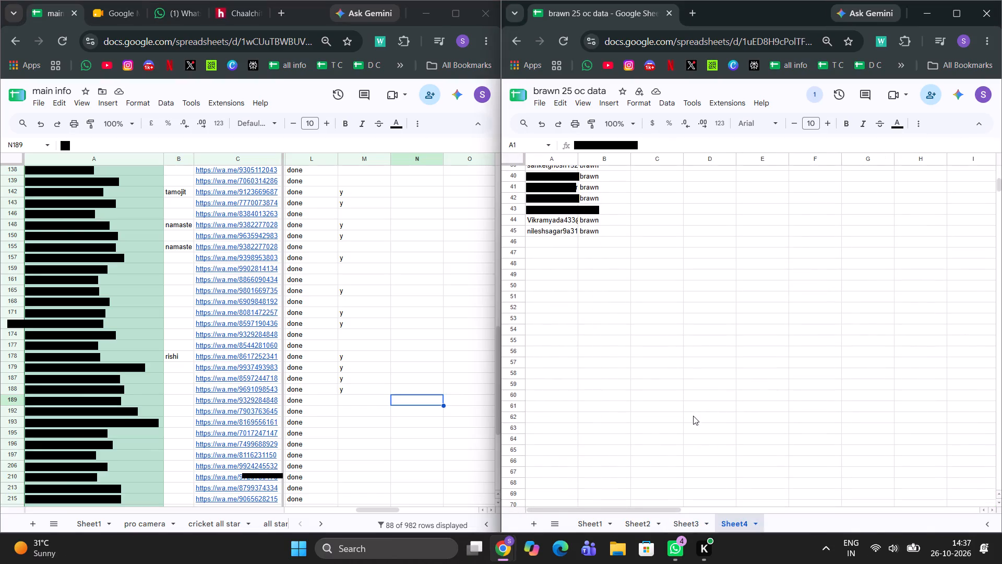
scroll(693, 416, "up", 6)
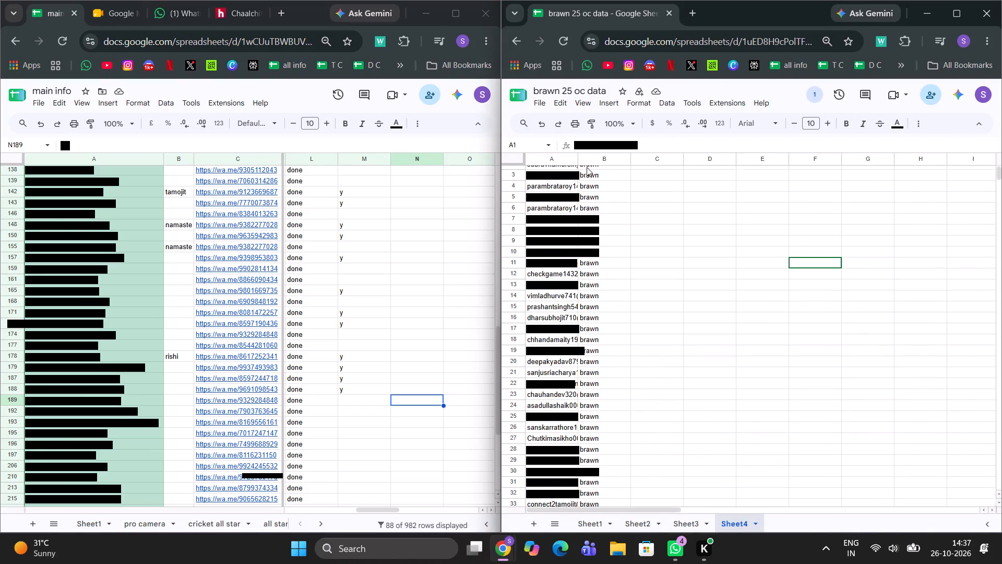
Check the count of brawn labels in column B of Sheet4 in brawn 25 oc data, then return to Sheet3.
left_click(589, 161)
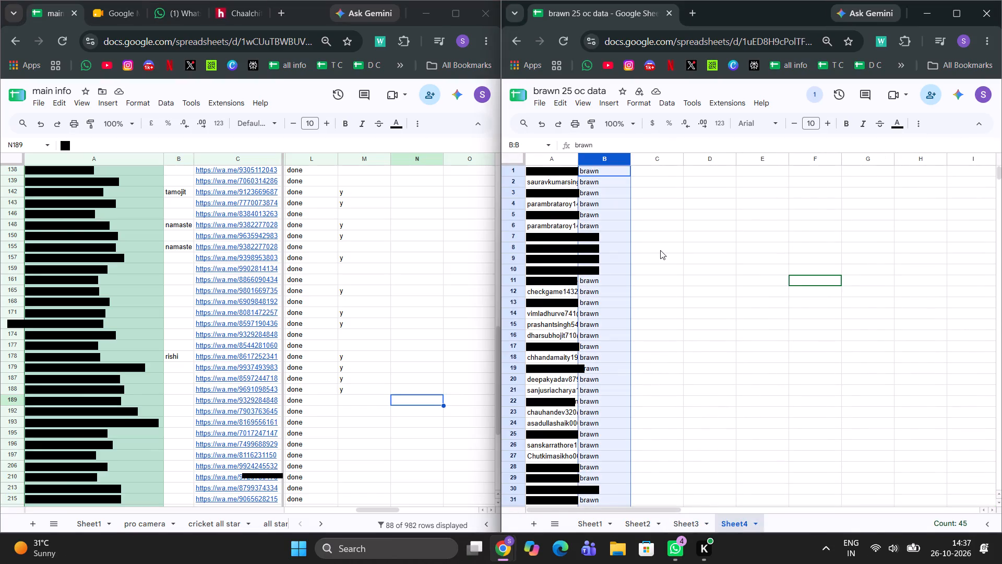
left_click(660, 250)
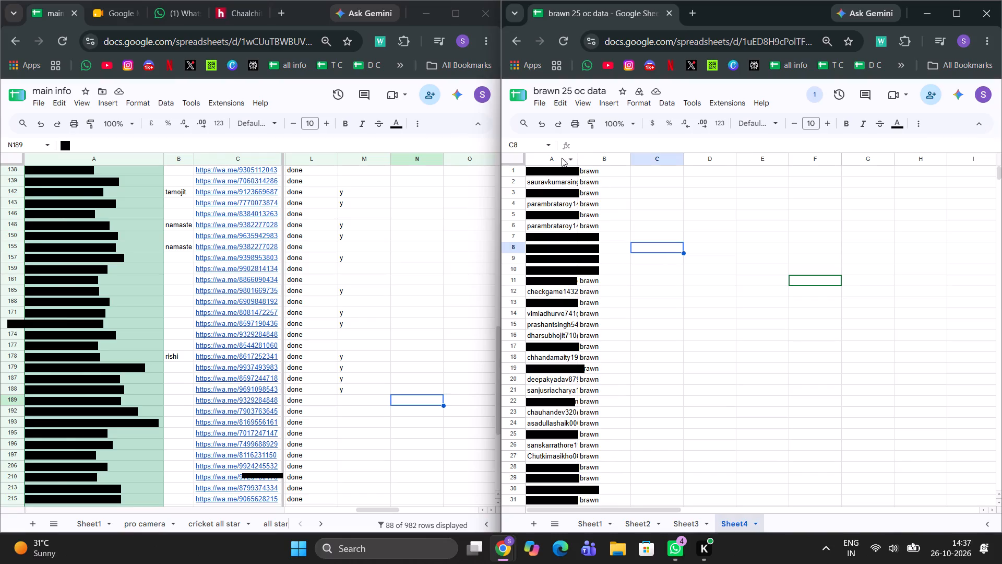
left_click(587, 162)
scroll(678, 262, "down", 1)
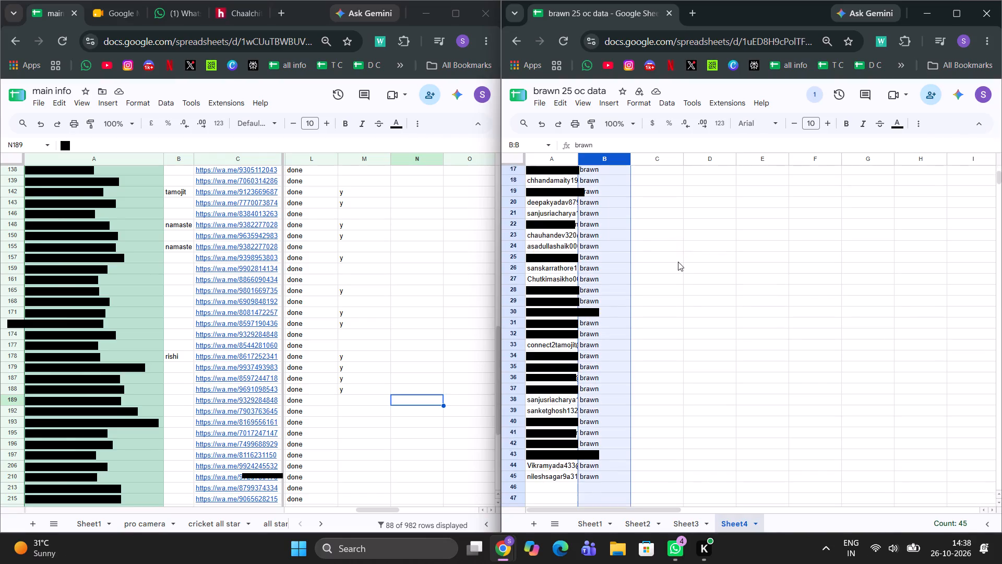
scroll(678, 262, "down", 2)
scroll(678, 262, "up", 5)
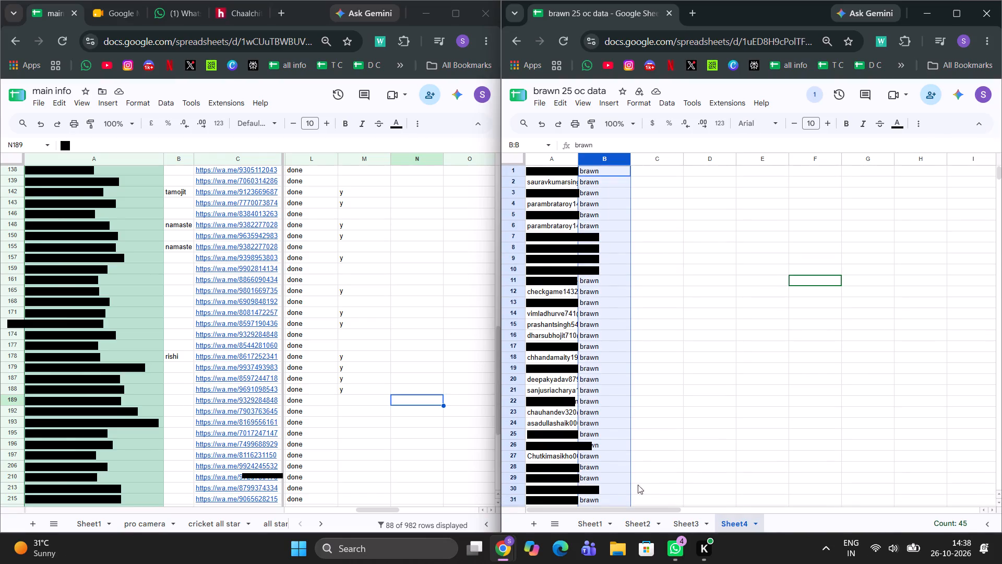
left_click(686, 524)
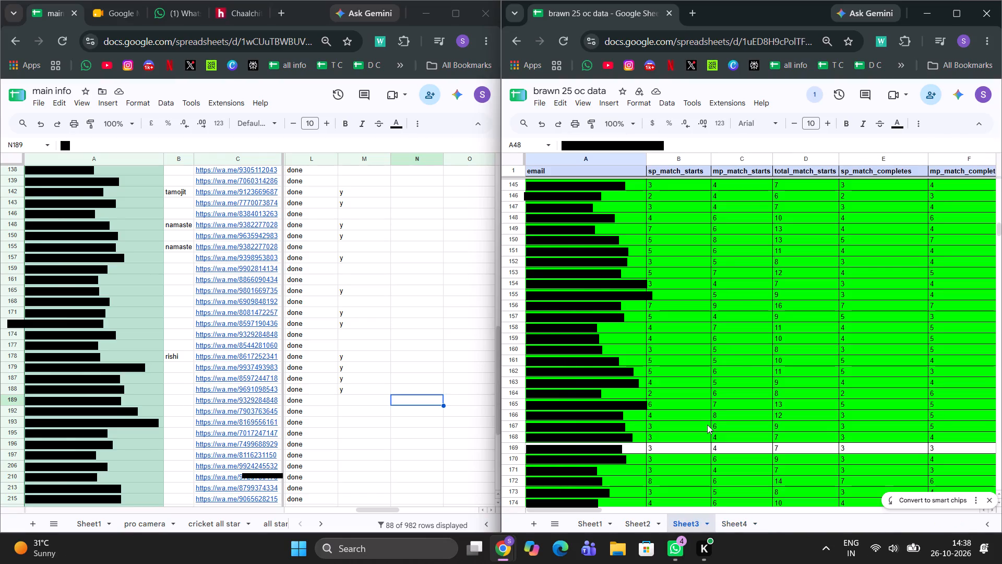
Check the count of filled cells in main info's verified column and select the verified cell of row 189.
left_click(349, 160)
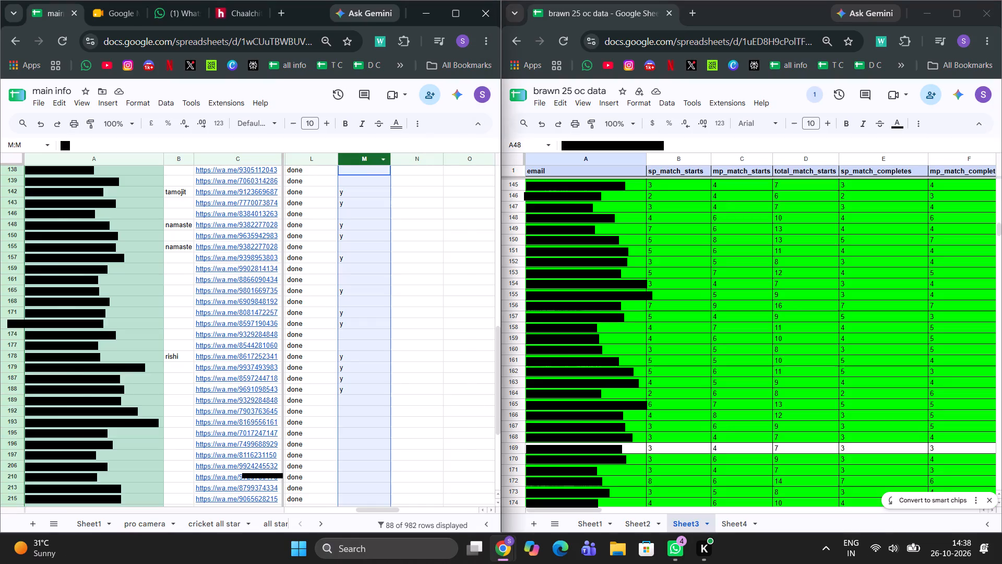
left_click(412, 386)
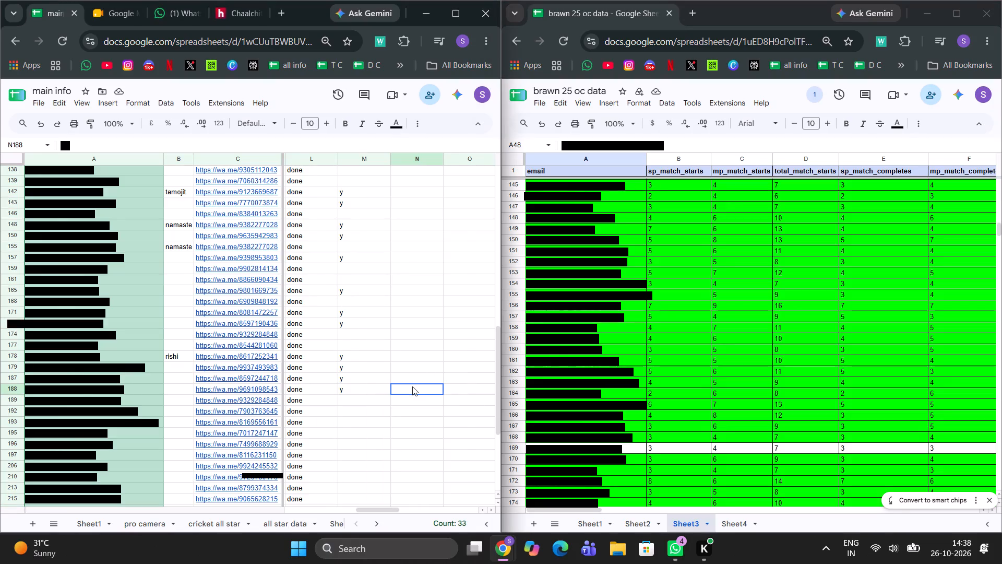
left_click(368, 403)
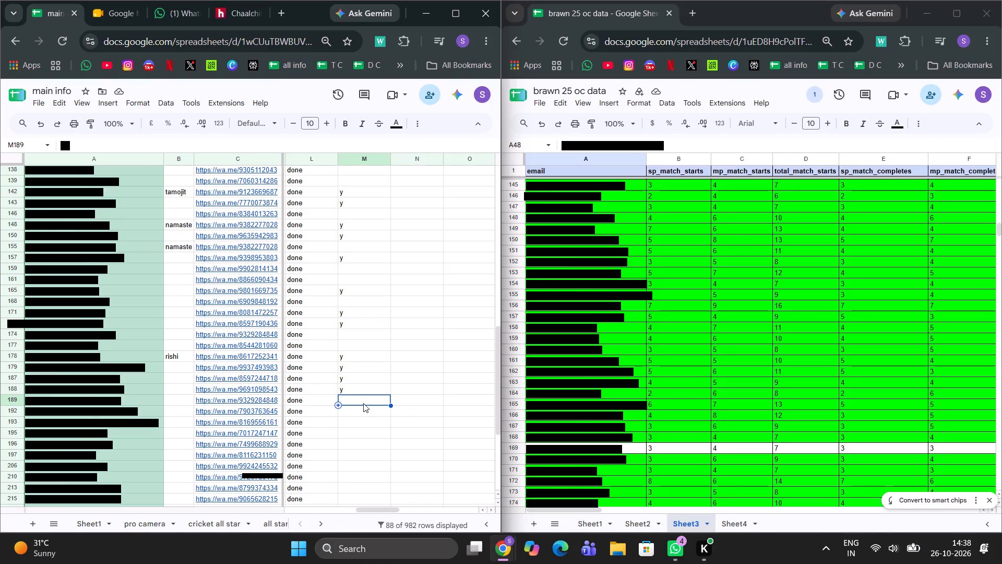
left_click(360, 402)
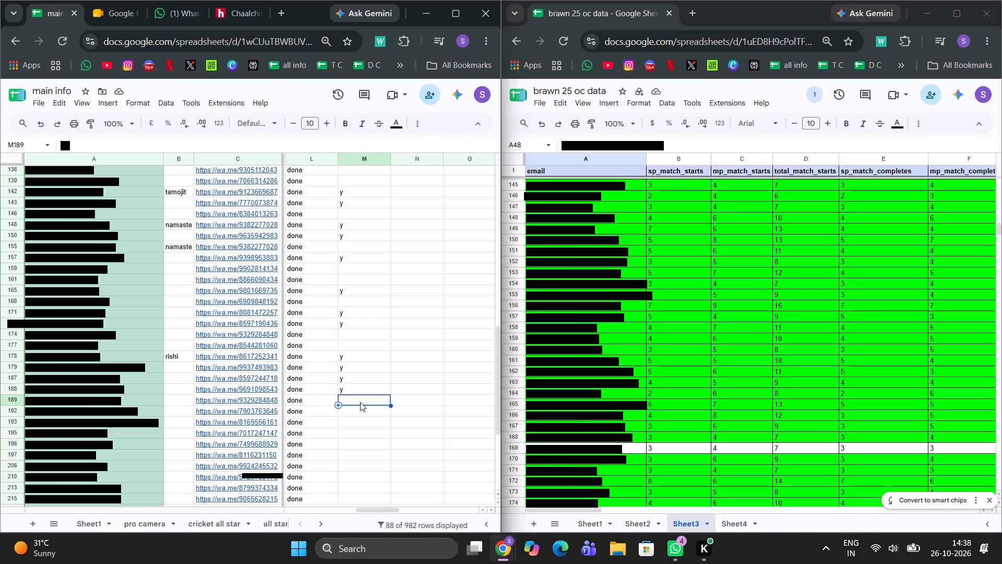
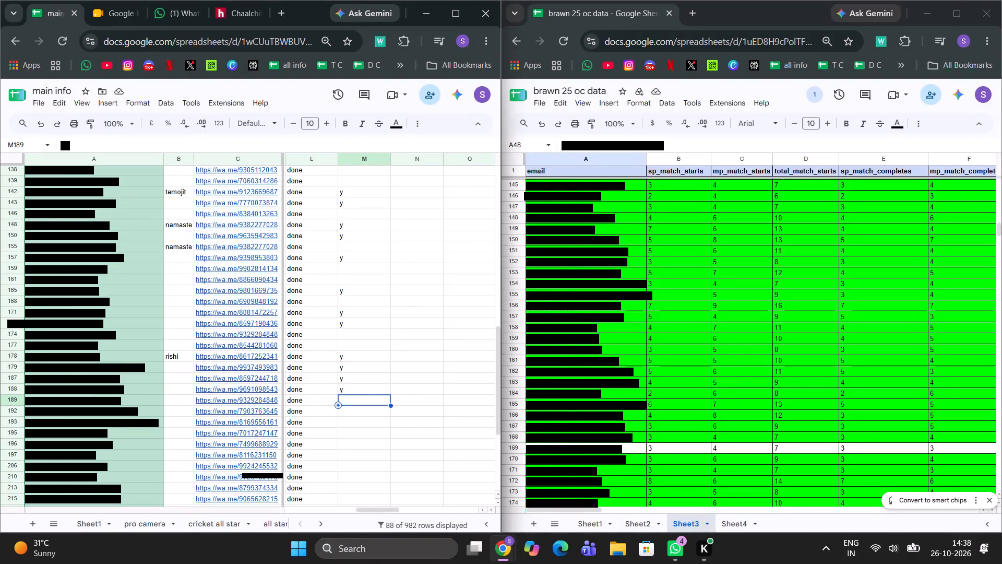
Mark the Gmails in rows 192 and 193 of main info with y in the verified column.
left_click(345, 411)
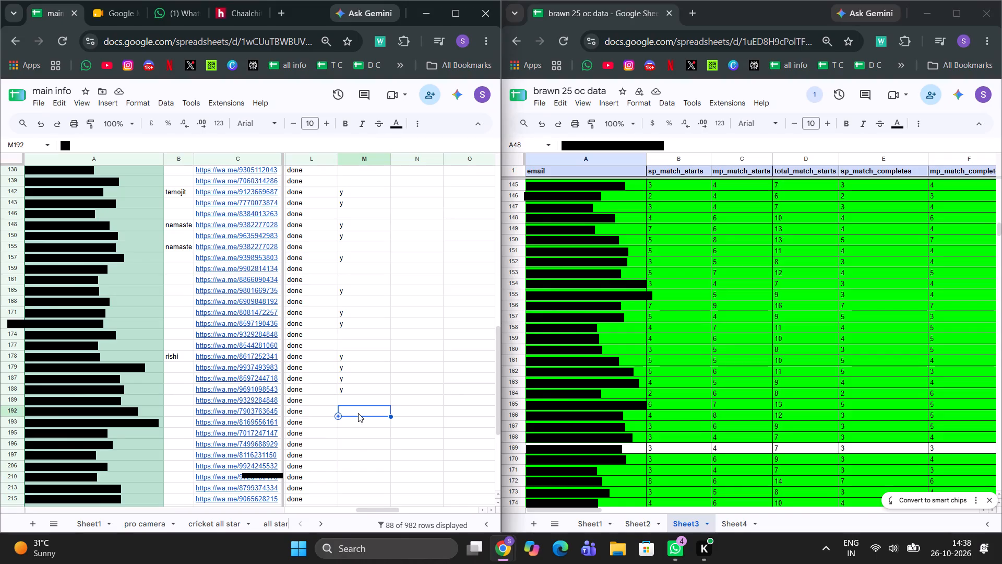
key("y")
key("Down")
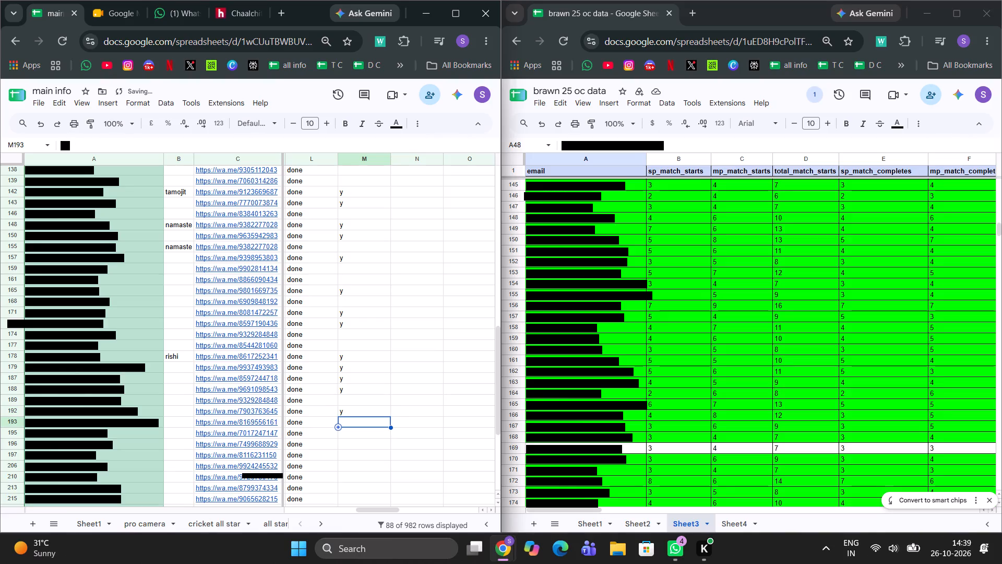
key("y")
key("Down")
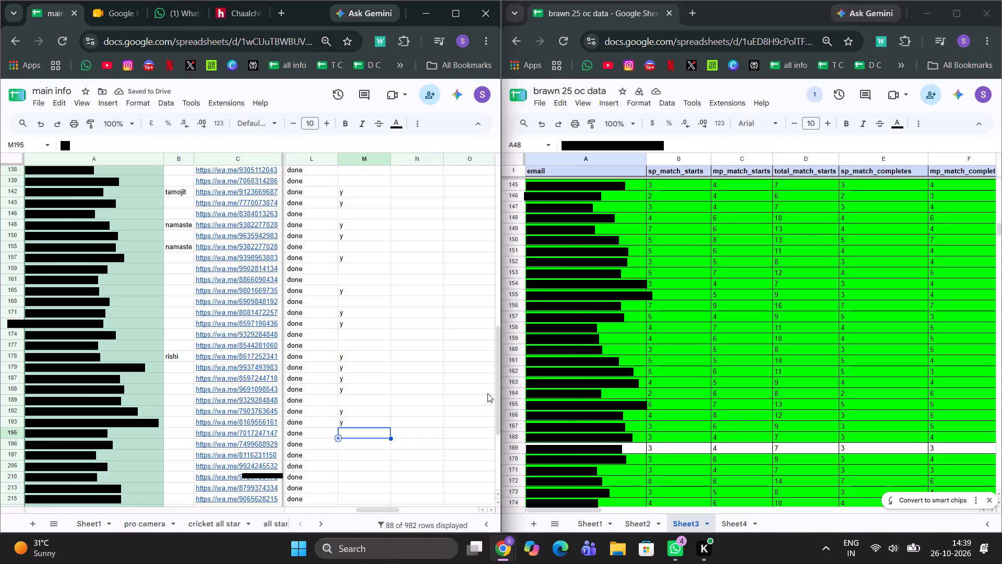
Compare main info rows 195 to 210 with Sheet3 of brawn 25 oc data and mark rows 197 and 210 verified with y.
scroll(636, 384, "down", 2)
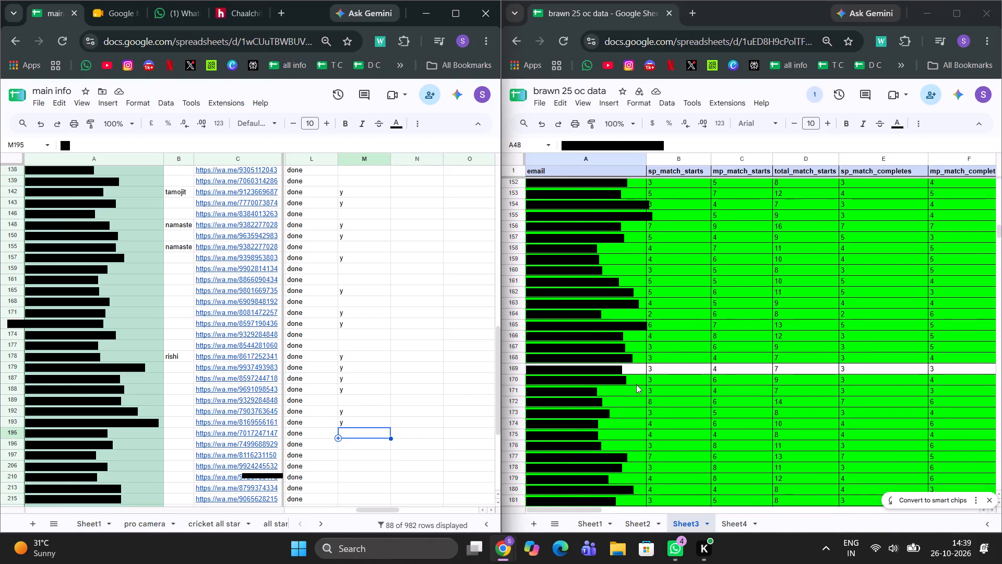
scroll(636, 384, "down", 1)
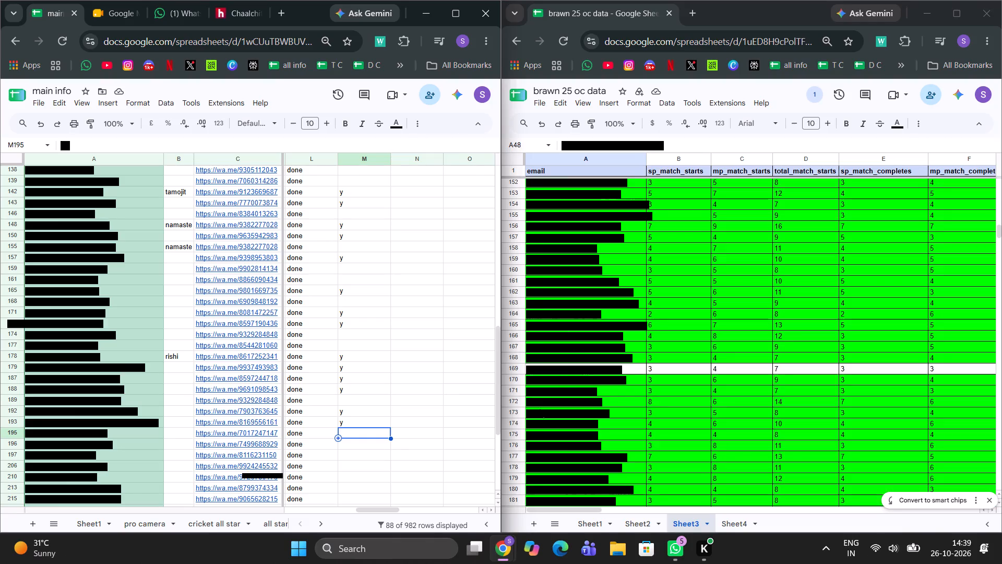
left_click(361, 442)
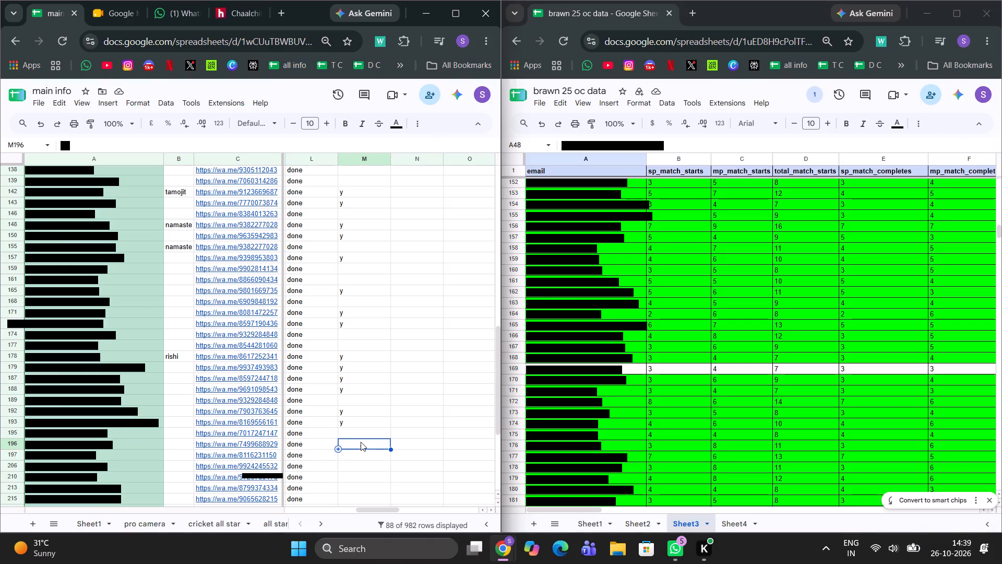
key("Down")
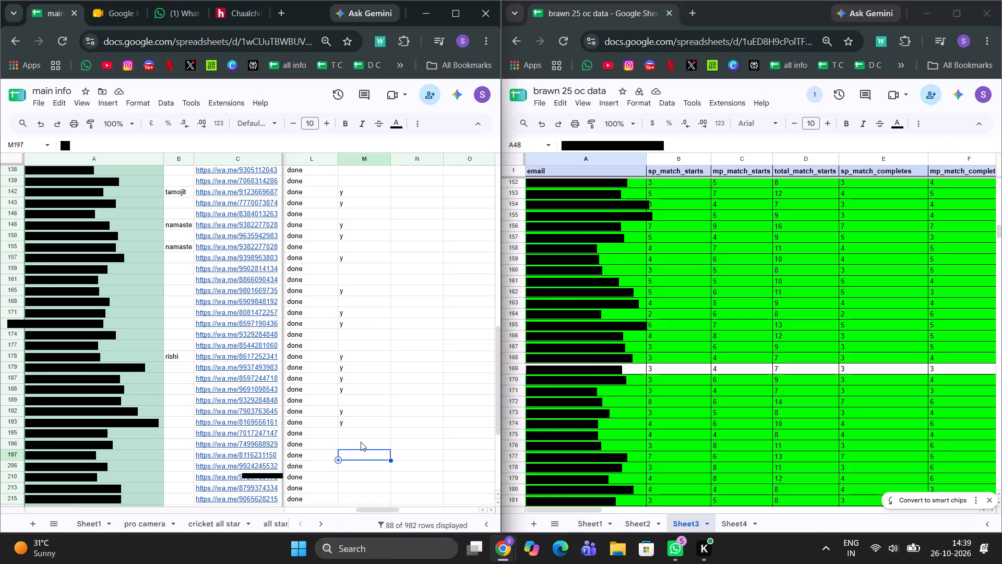
key("y")
key("Down")
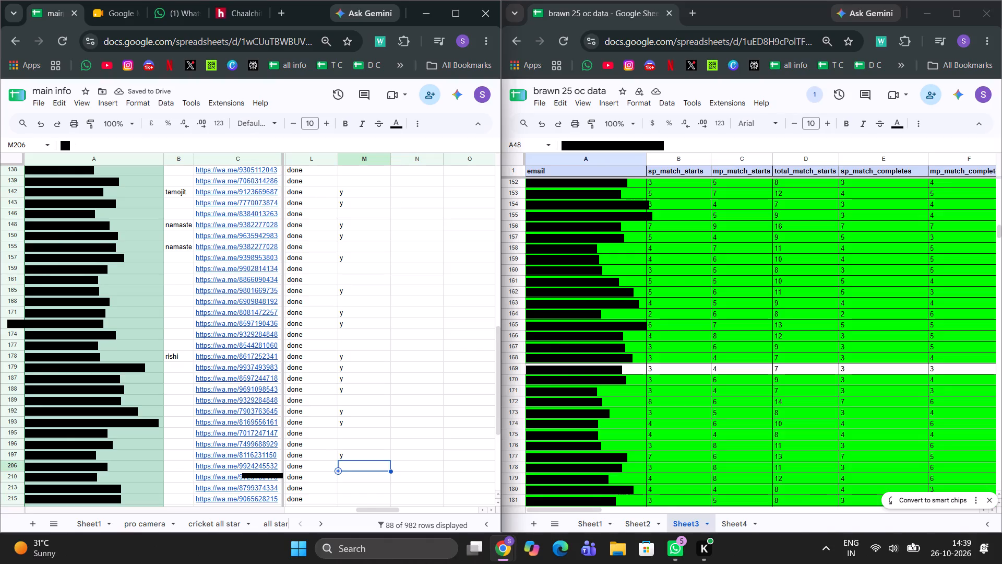
key("Down")
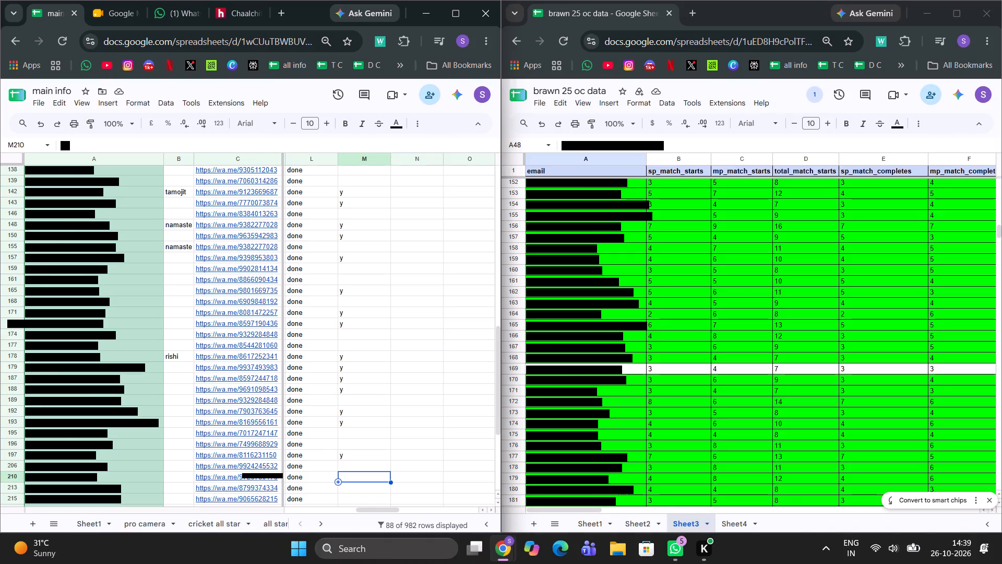
key("y")
key("Down")
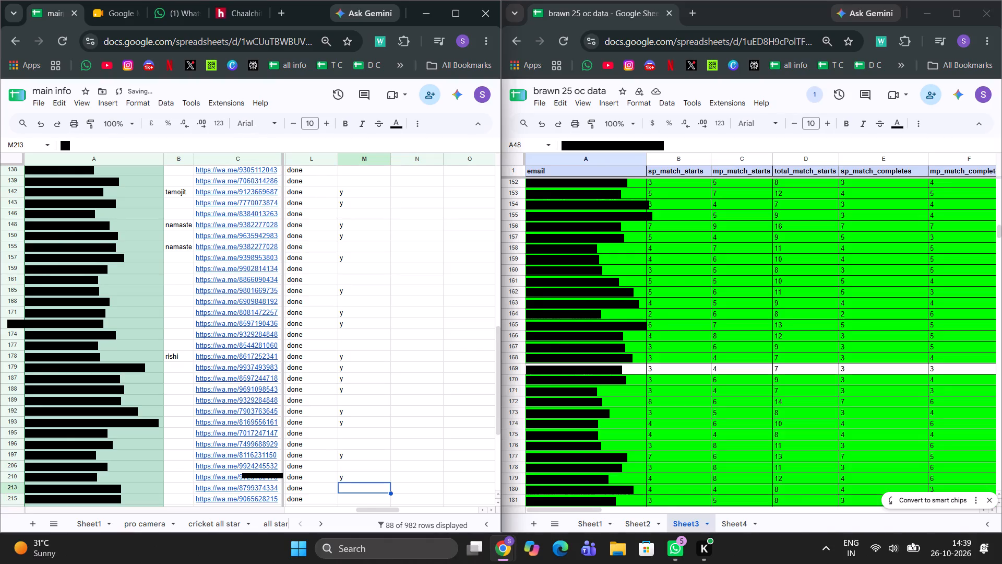
Check main info rows 213 to 228 against the emails further down Sheet3 and mark row 228 verified with y.
scroll(611, 375, "down", 1)
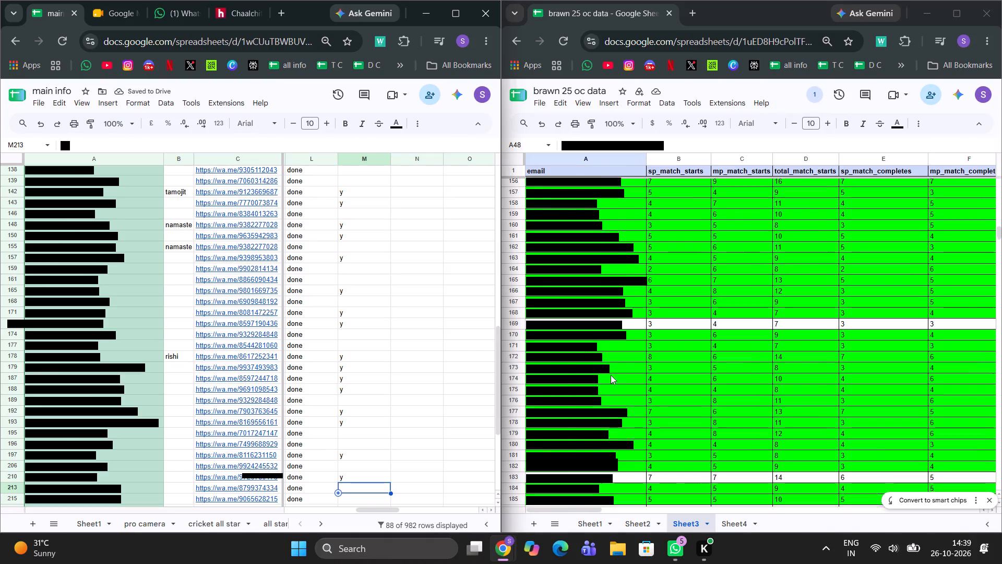
scroll(611, 375, "down", 2)
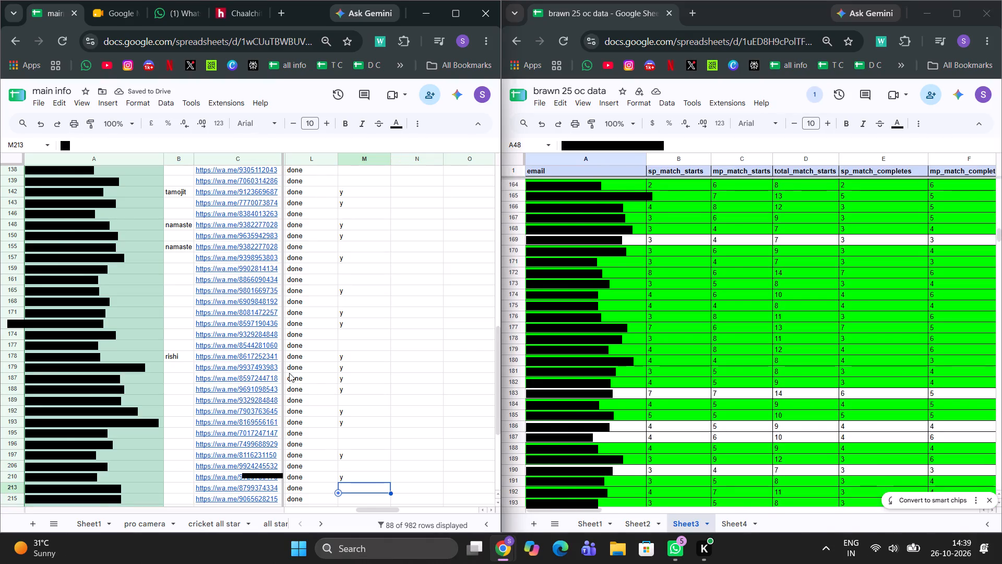
scroll(289, 373, "down", 4)
key("Down")
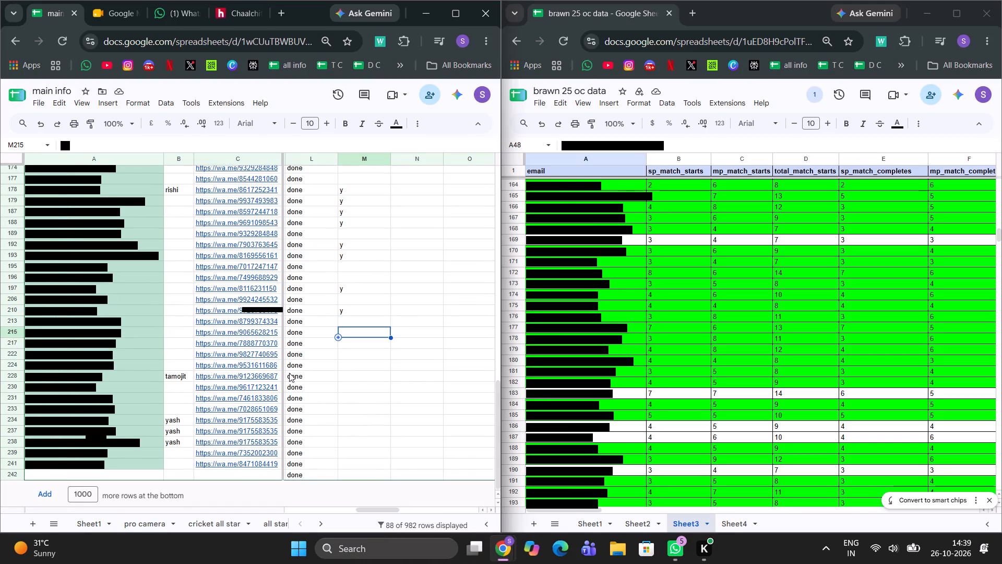
key("Down")
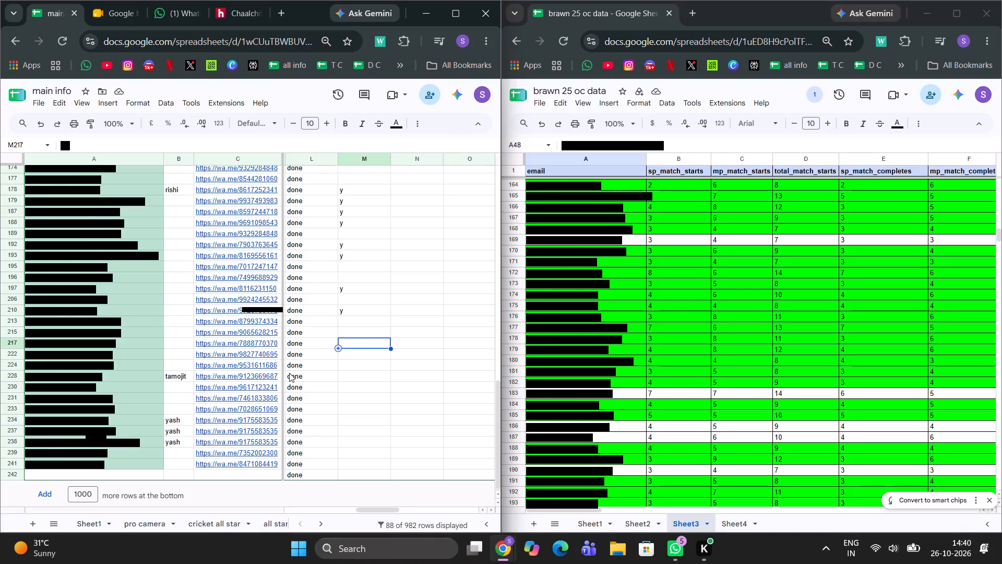
key("Right")
key("Left")
key("Down")
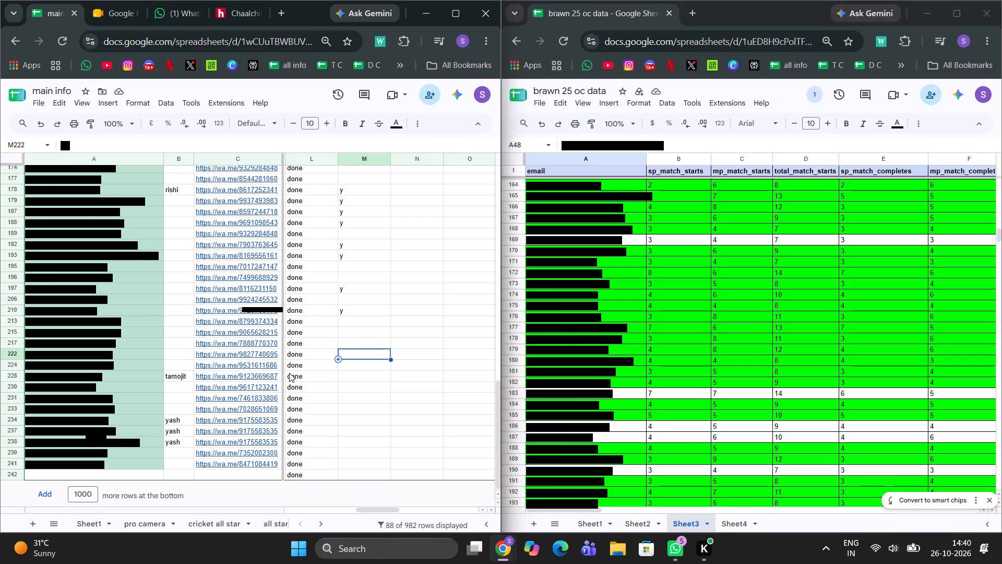
key("Down")
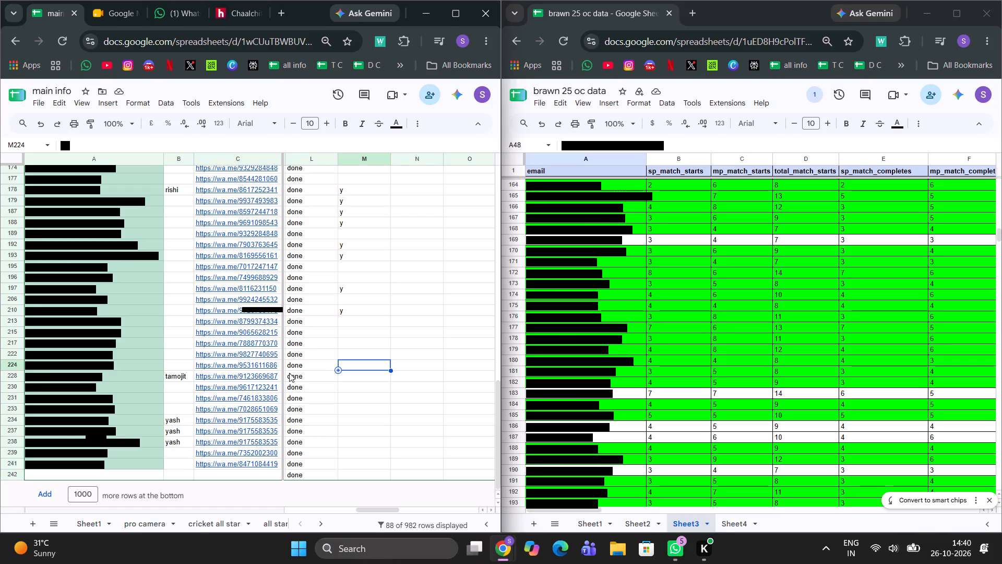
key("Up")
key("Down")
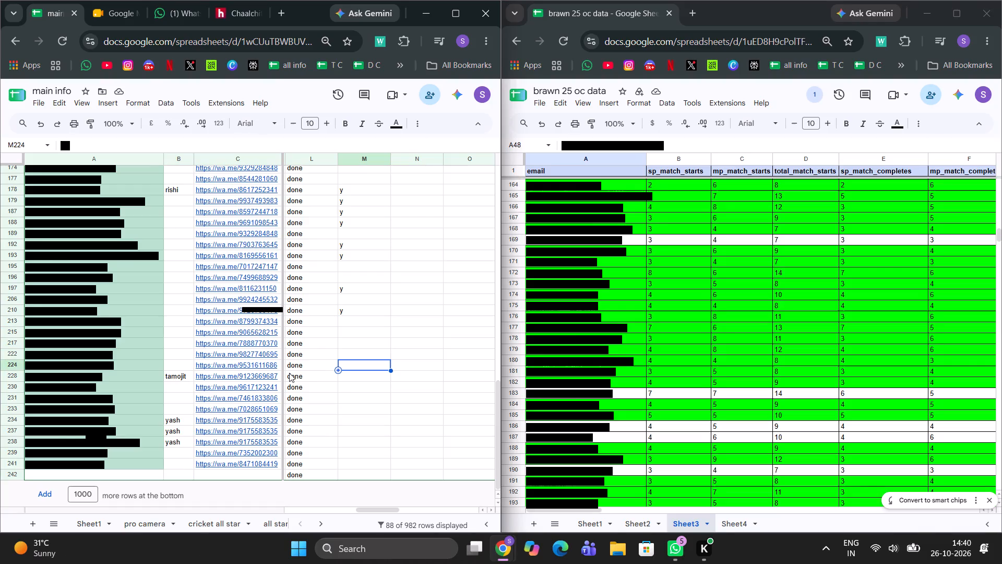
scroll(591, 376, "down", 4)
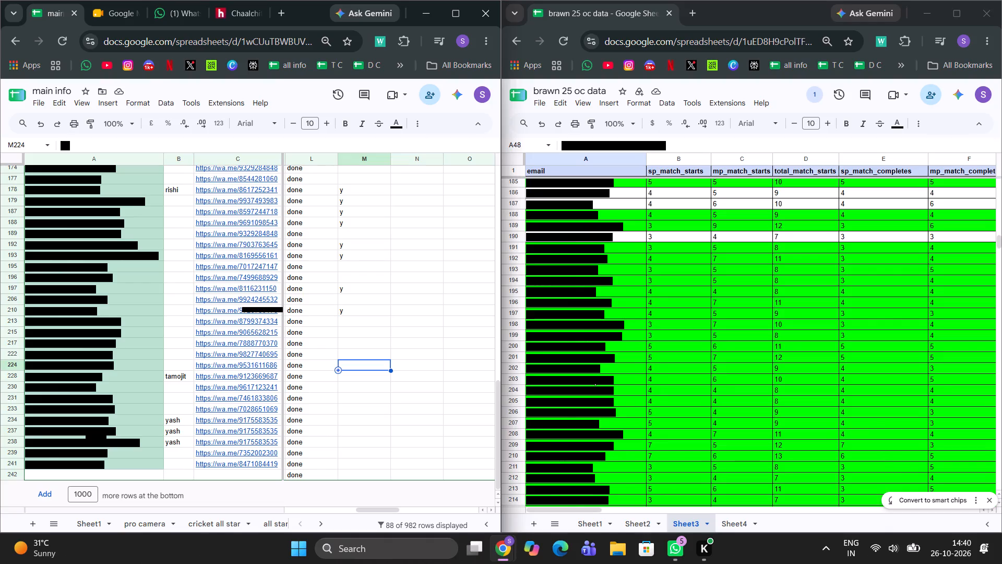
key("Down")
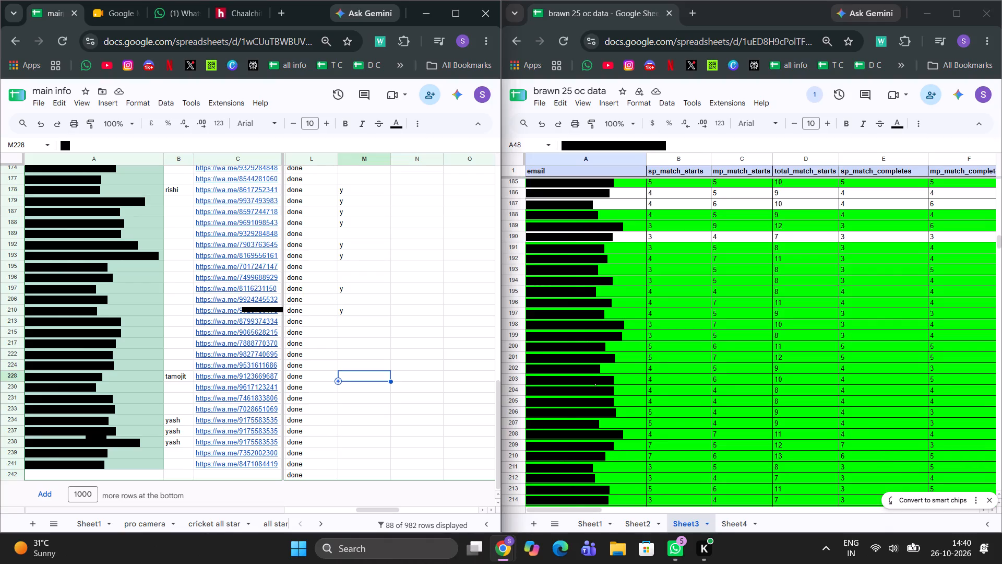
key("y")
key("Down")
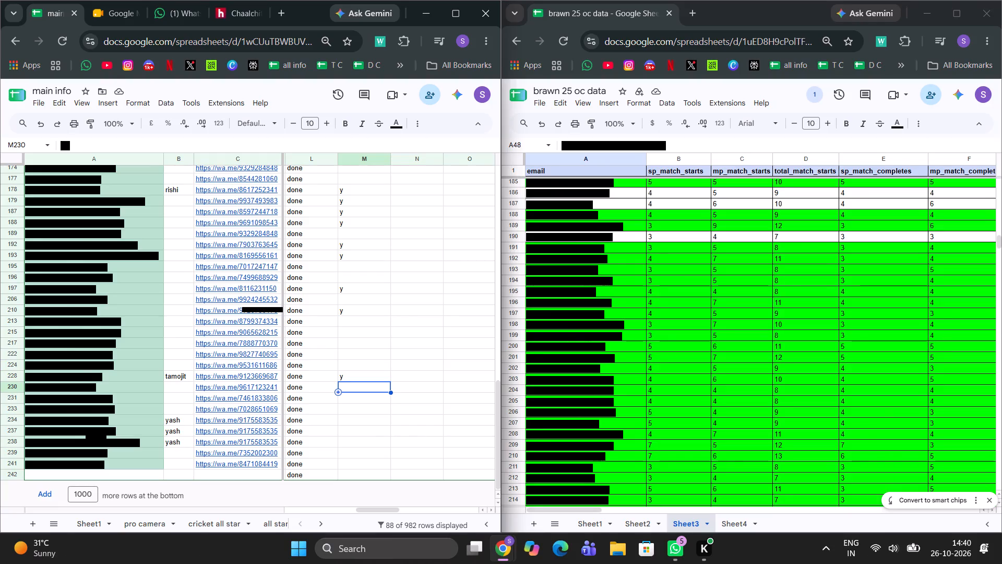
Check the remaining main info rows against the end of Sheet3 and mark rows 231, 233, 234 and 239 verified with y.
key("Down")
key("y")
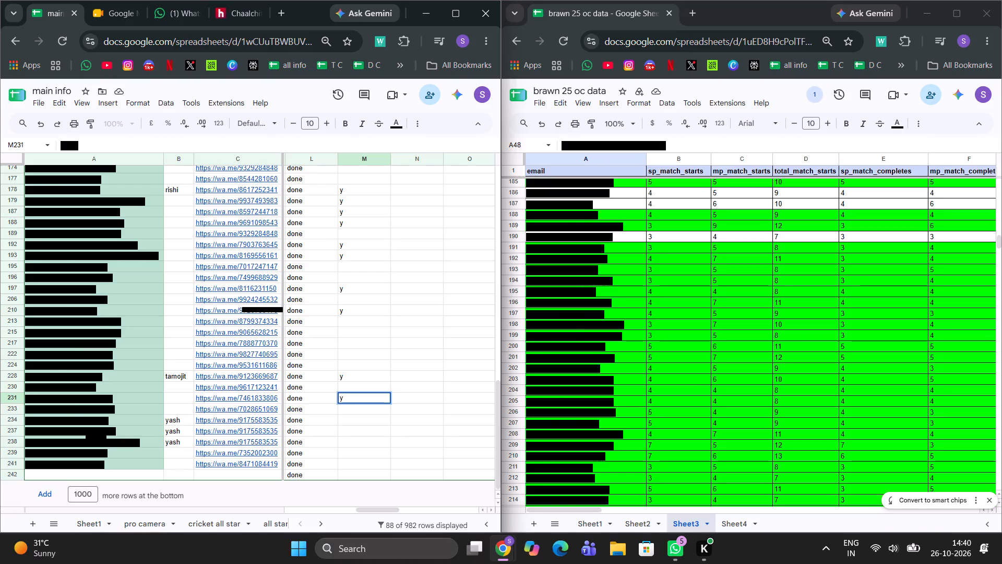
key("Down")
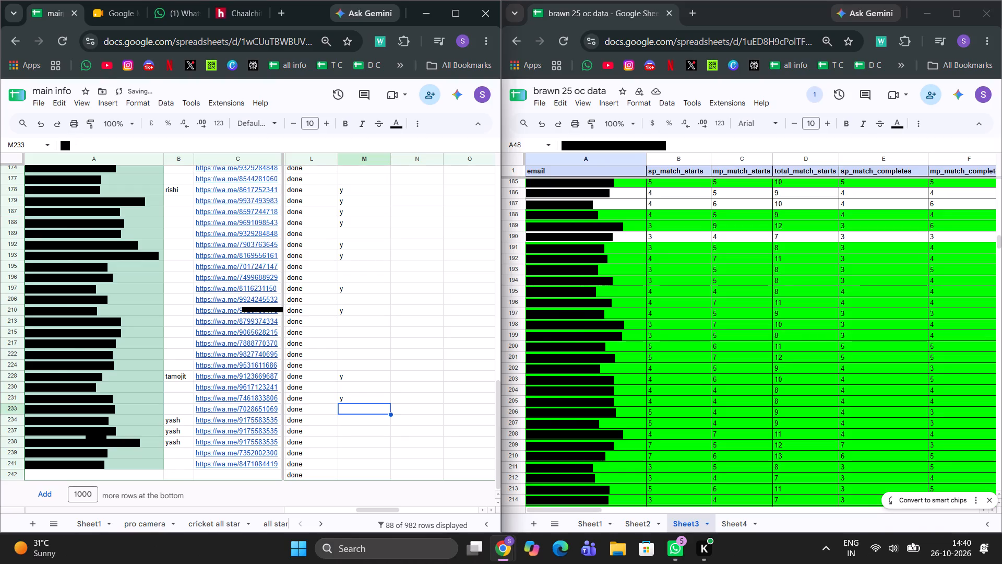
key("y")
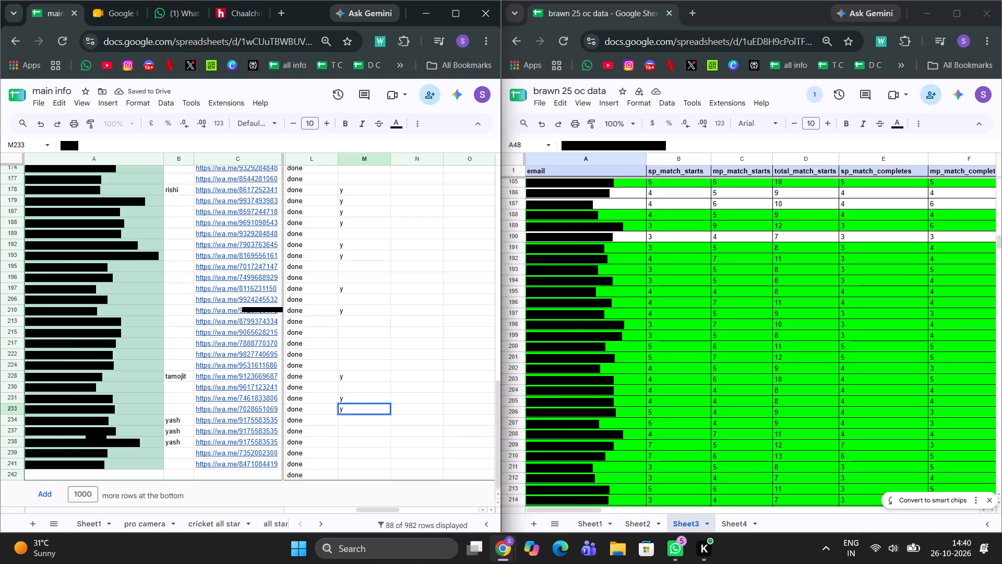
key("Down")
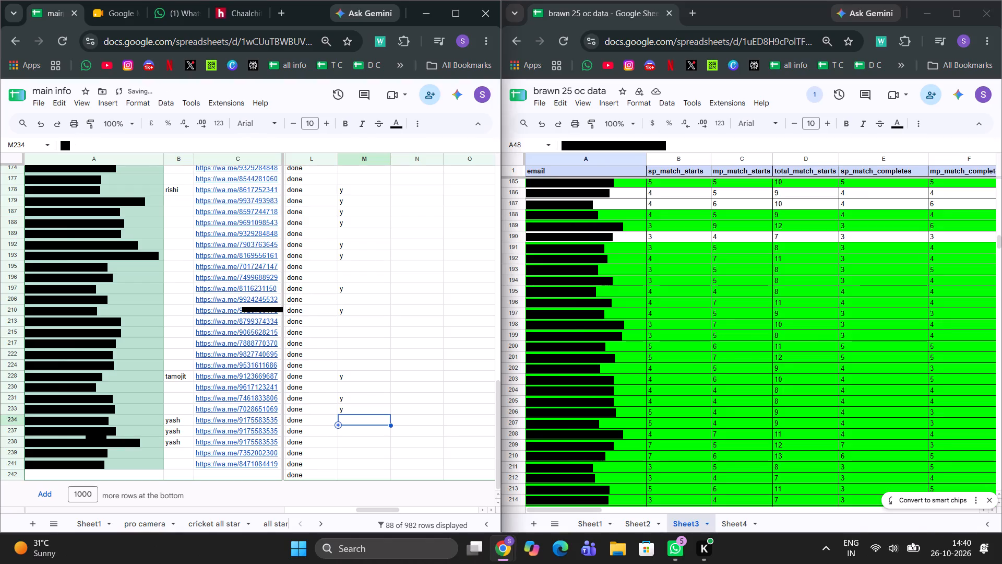
scroll(770, 351, "down", 2)
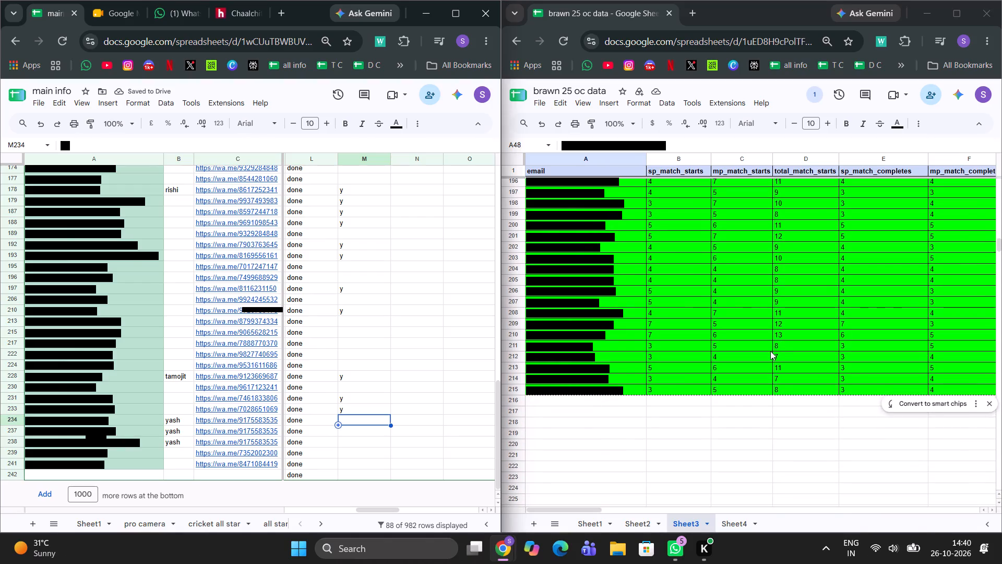
key("y")
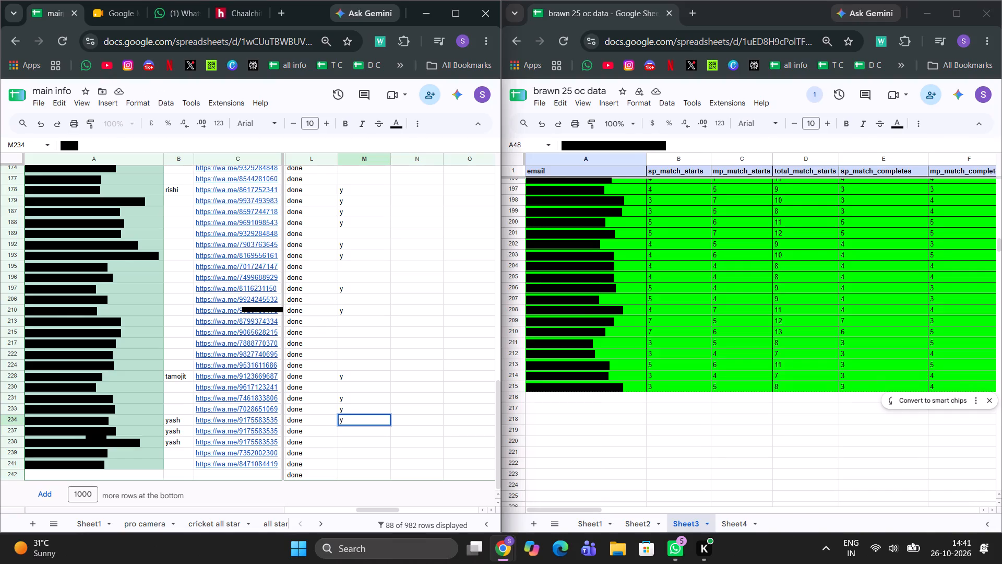
key("Down")
key("Down")
key("Down")
key("y")
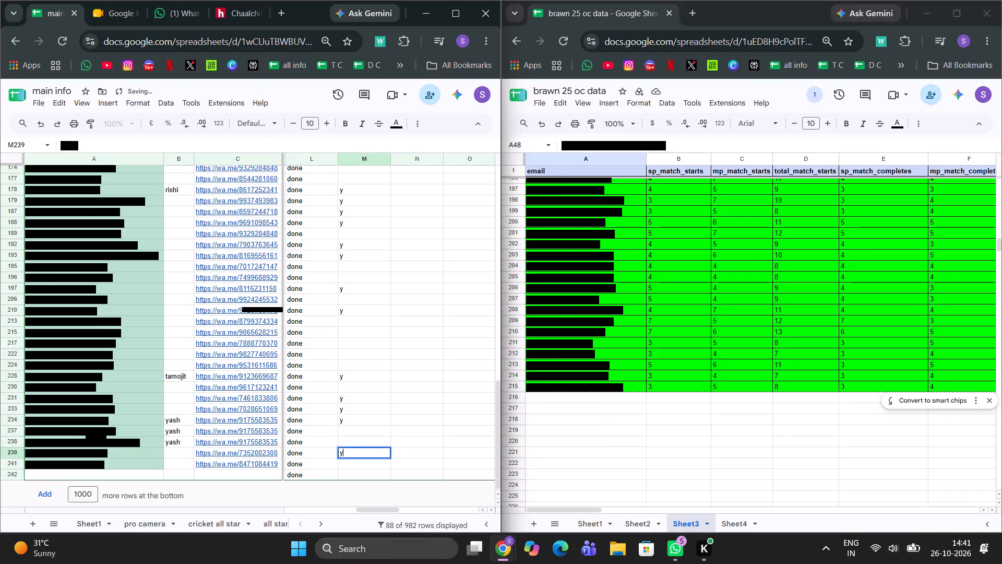
key("Up")
key("Up")
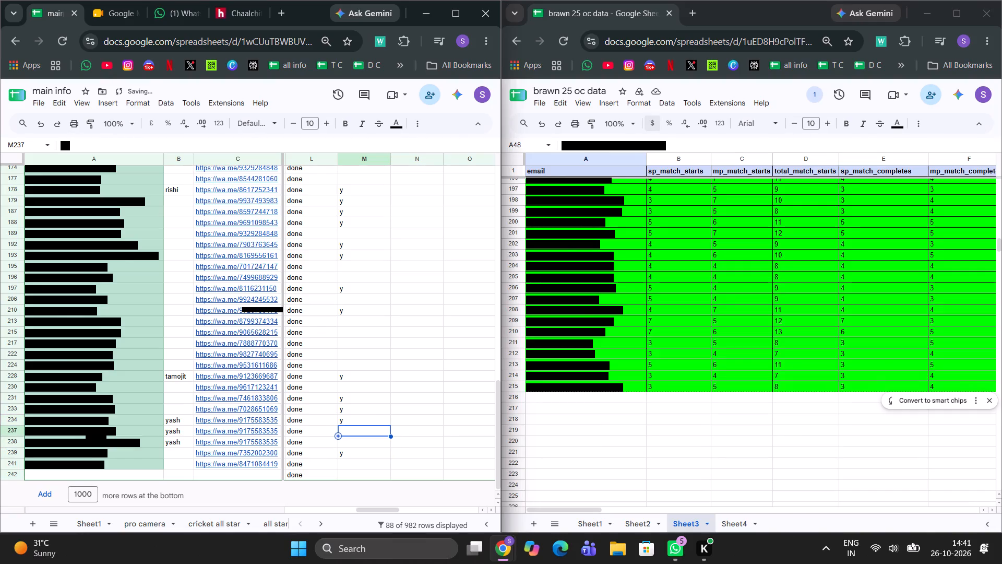
Check the count of filled cells in main info's verified column.
left_click(362, 160)
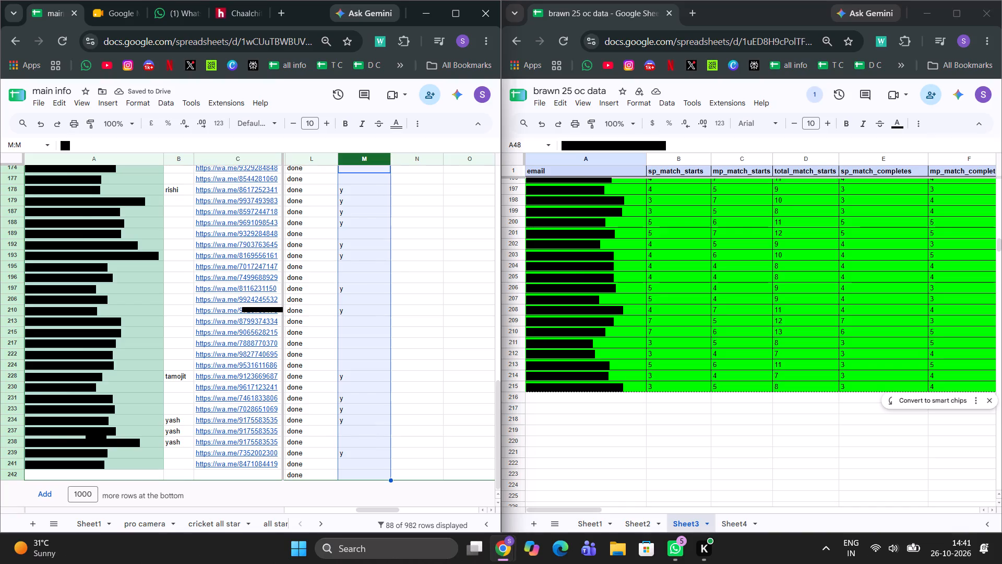
scroll(397, 263, "up", 12)
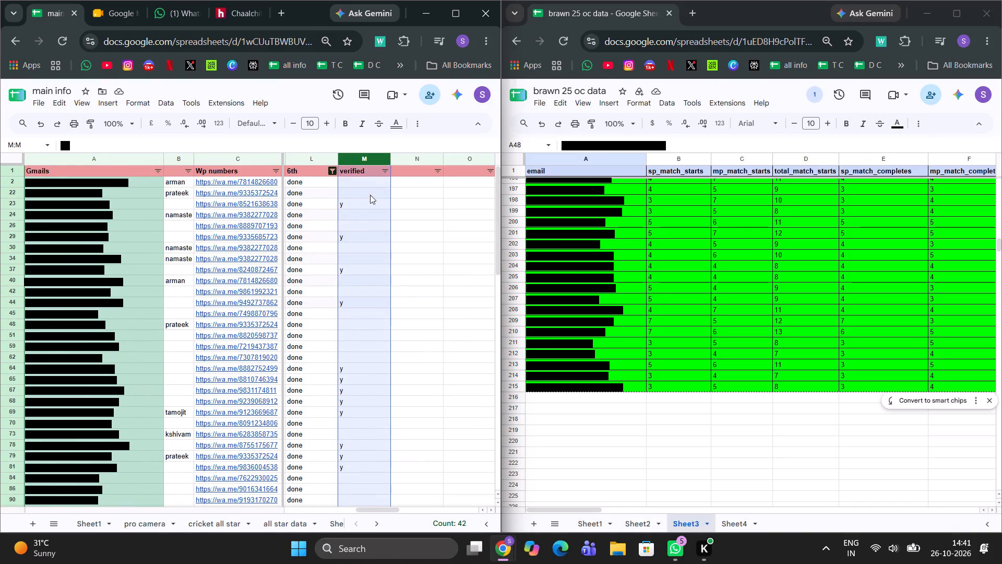
Filter main info's verified column to show only blanks, excluding y.
left_click(388, 170)
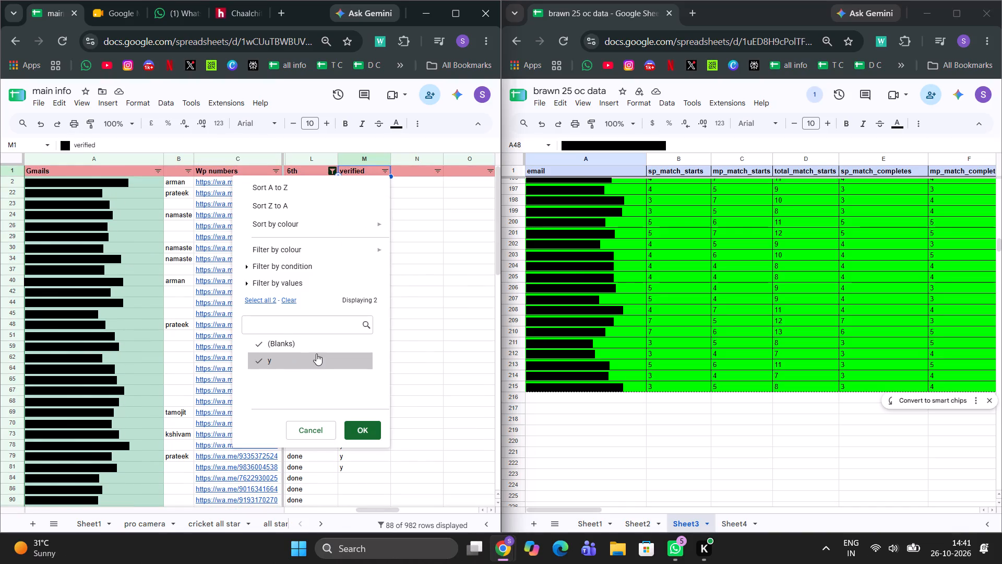
left_click(316, 354)
left_click(362, 425)
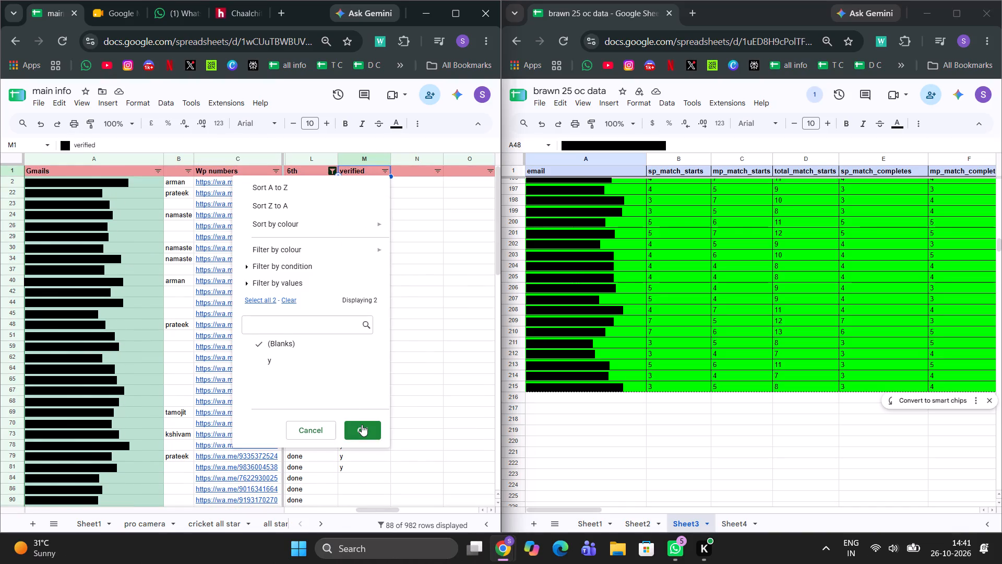
Search brawn 25 oc data's Sheet3 for the Gmail in main info row 2, the first unverified entry.
left_click(660, 299)
key("ctrl+f")
scroll(325, 310, "down", 2)
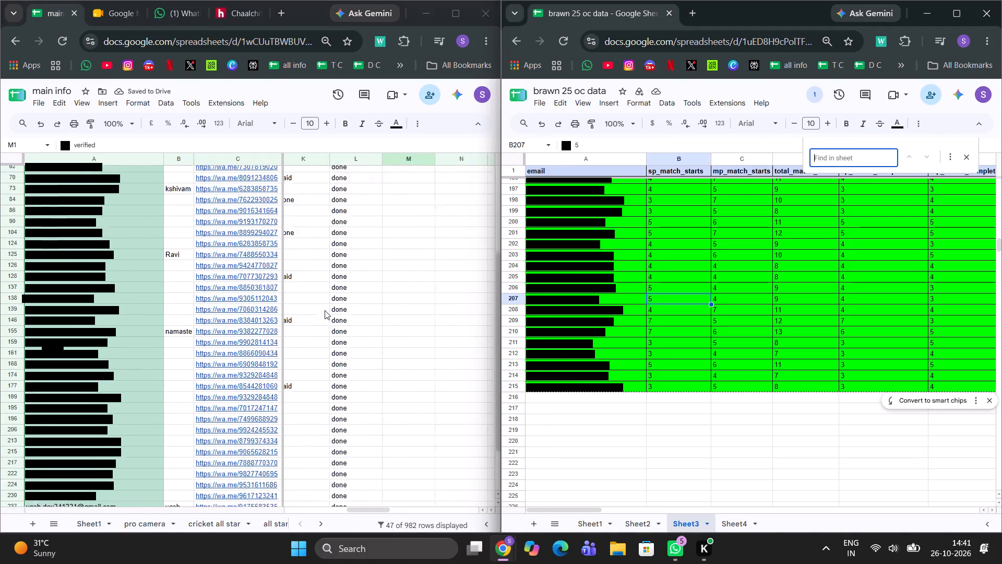
scroll(325, 310, "down", 1)
scroll(325, 310, "left", 5)
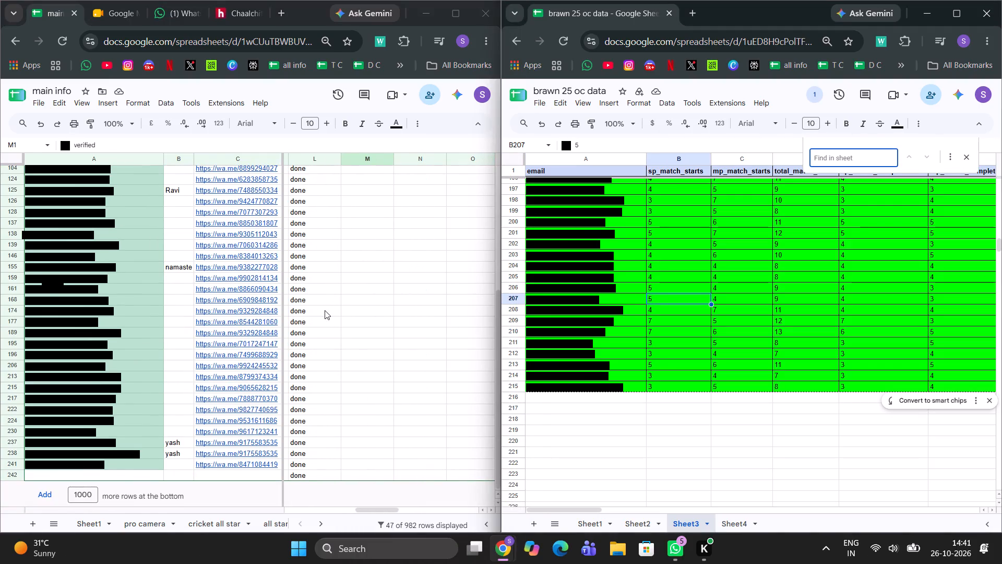
scroll(134, 454, "up", 3)
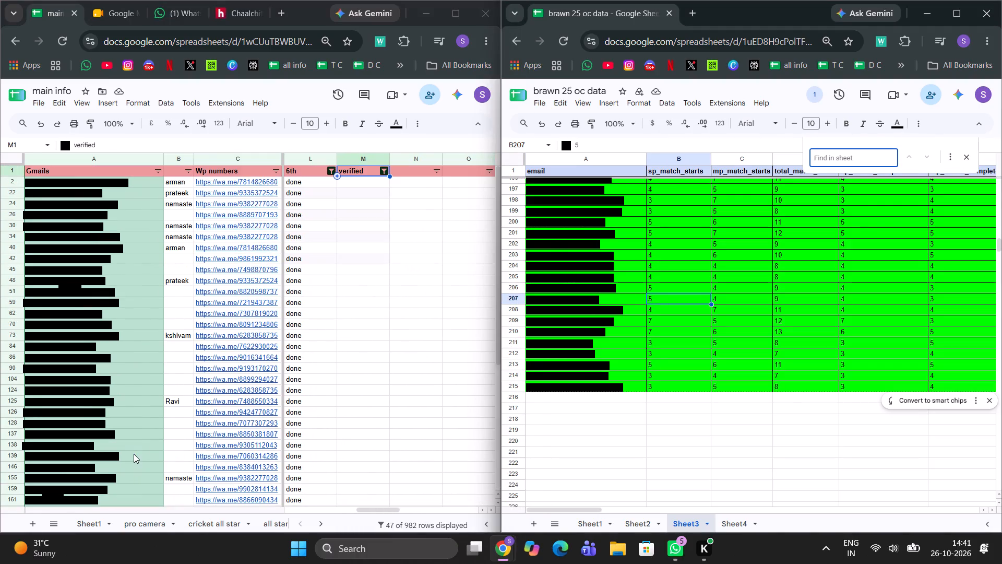
left_click(133, 180)
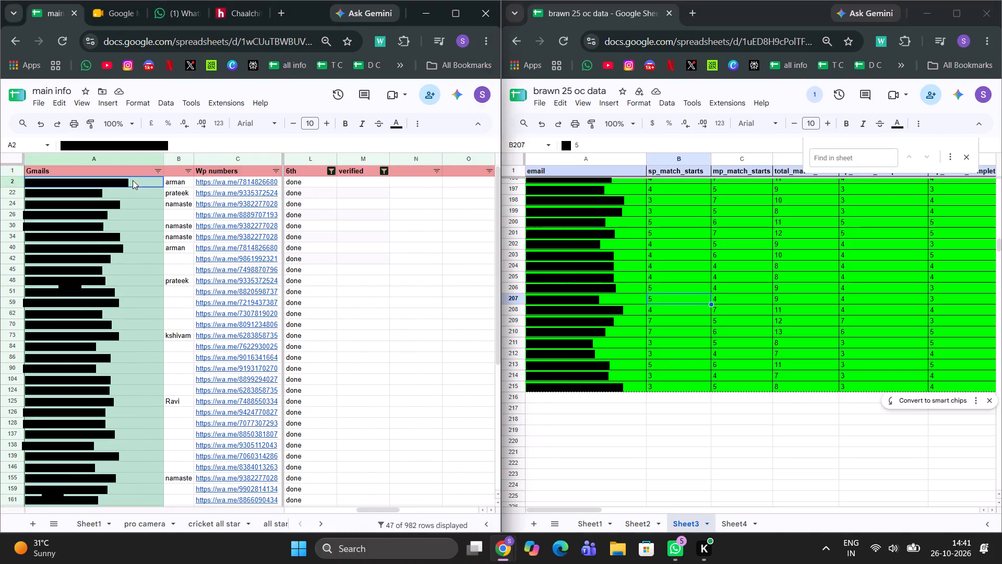
key("ctrl+c")
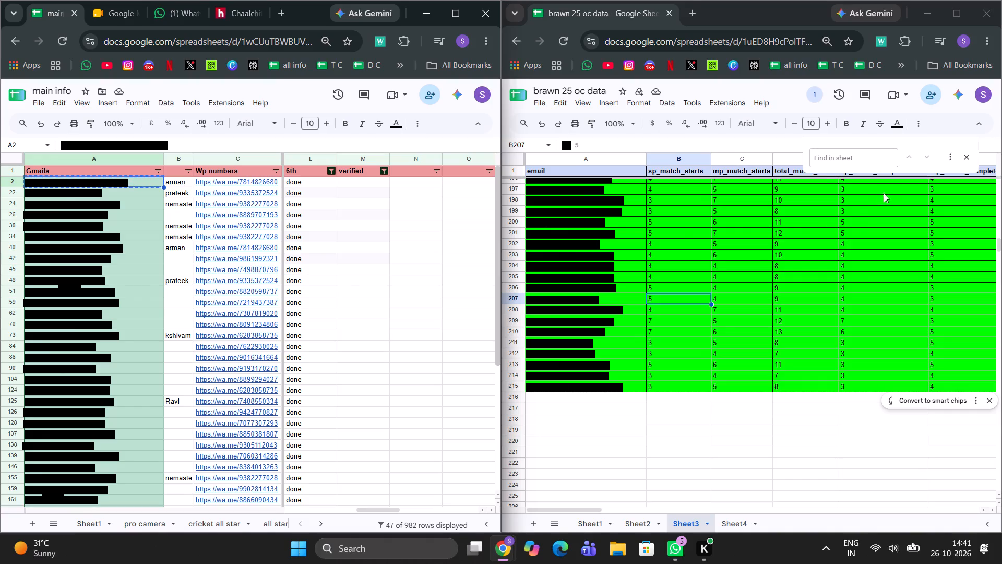
left_click(820, 158)
key("ctrl+v")
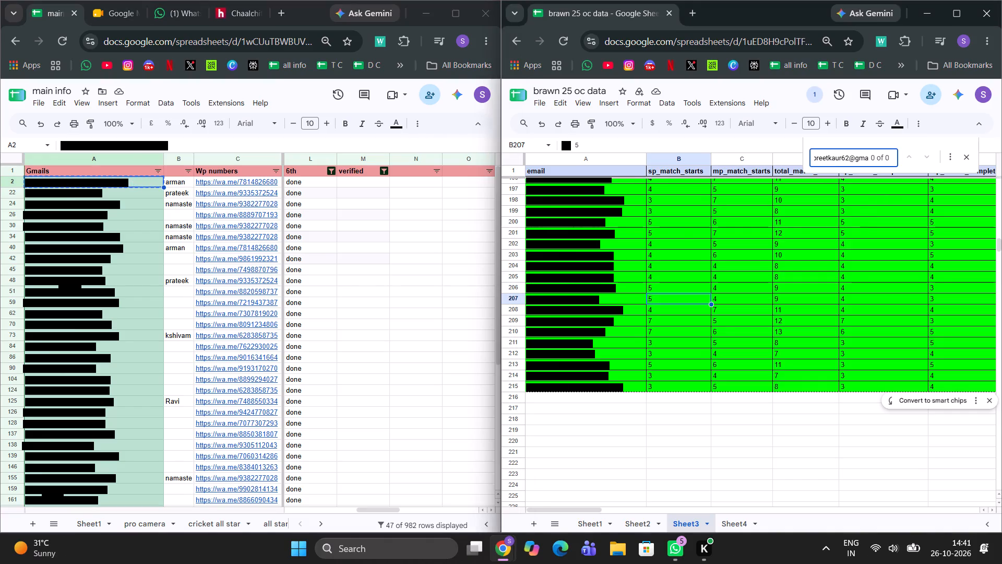
Search Sheet3 of brawn 25 oc data for each of the Gmails in main info rows 22, 24 and 26.
left_click(100, 189)
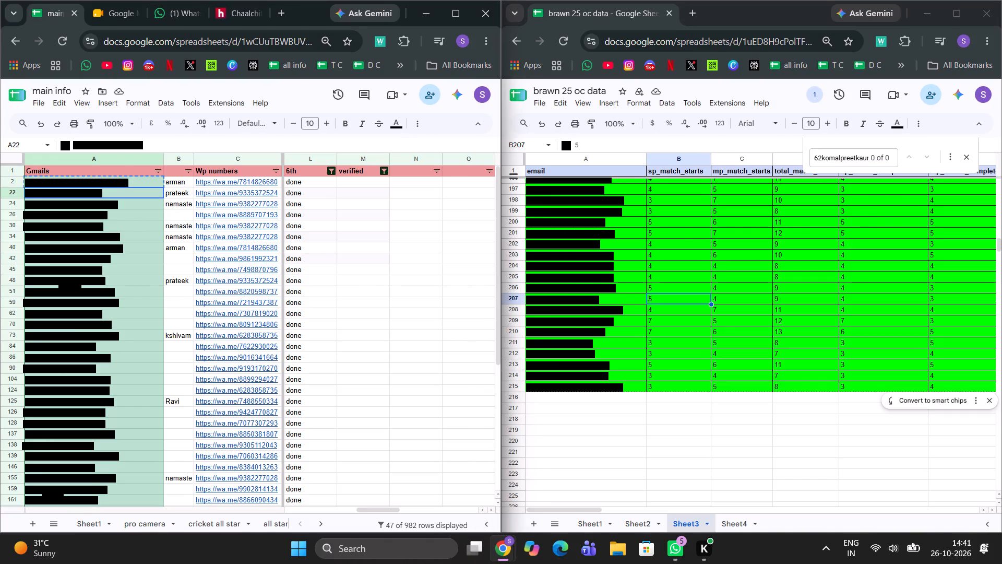
key("ctrl+c")
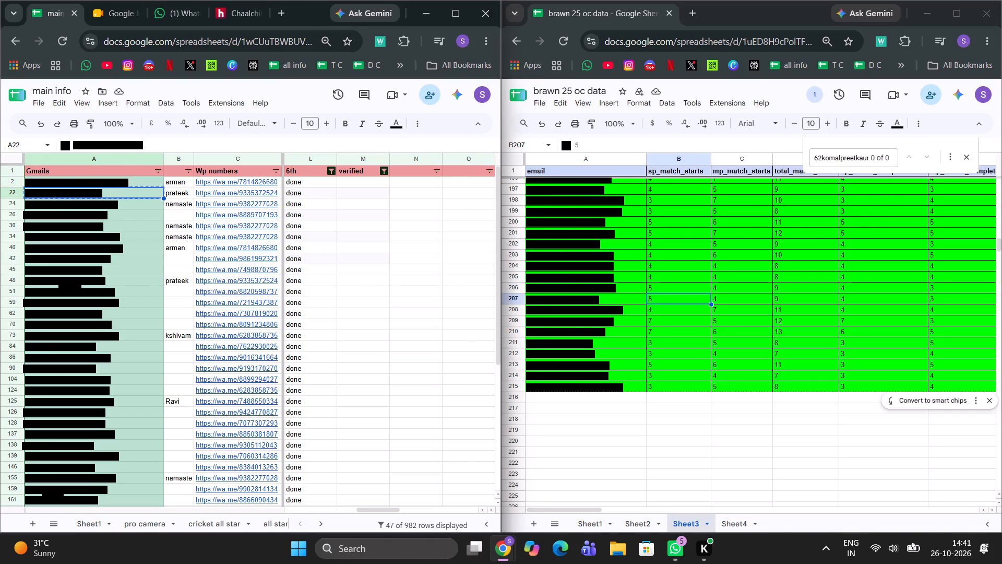
triple_click(838, 159)
key("ctrl+v")
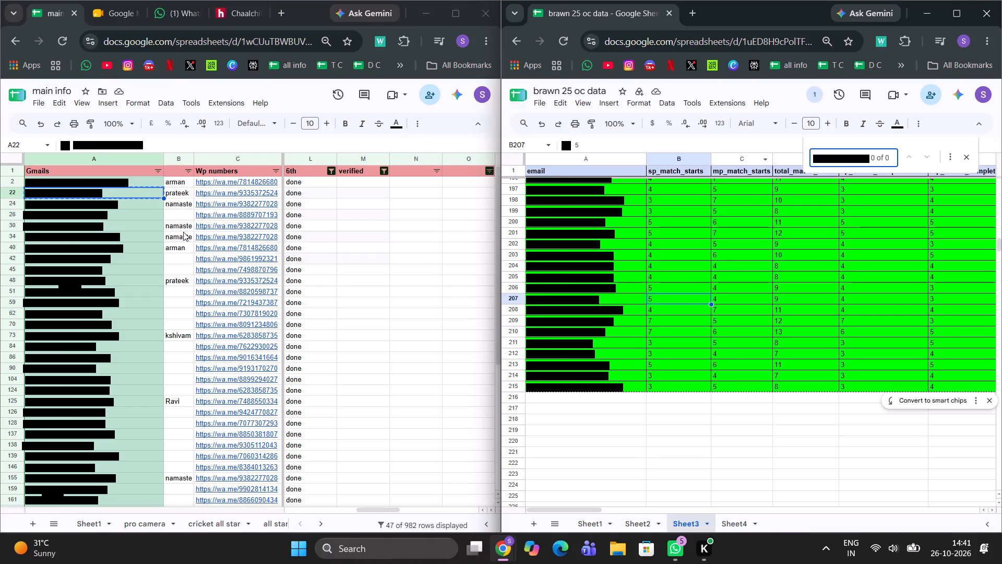
left_click(159, 206)
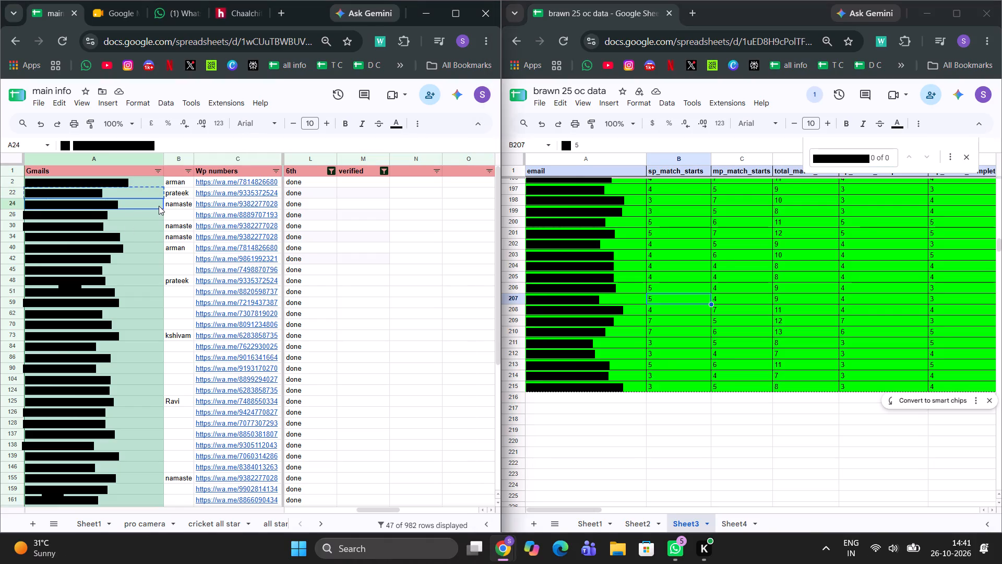
key("ctrl+c")
triple_click(863, 157)
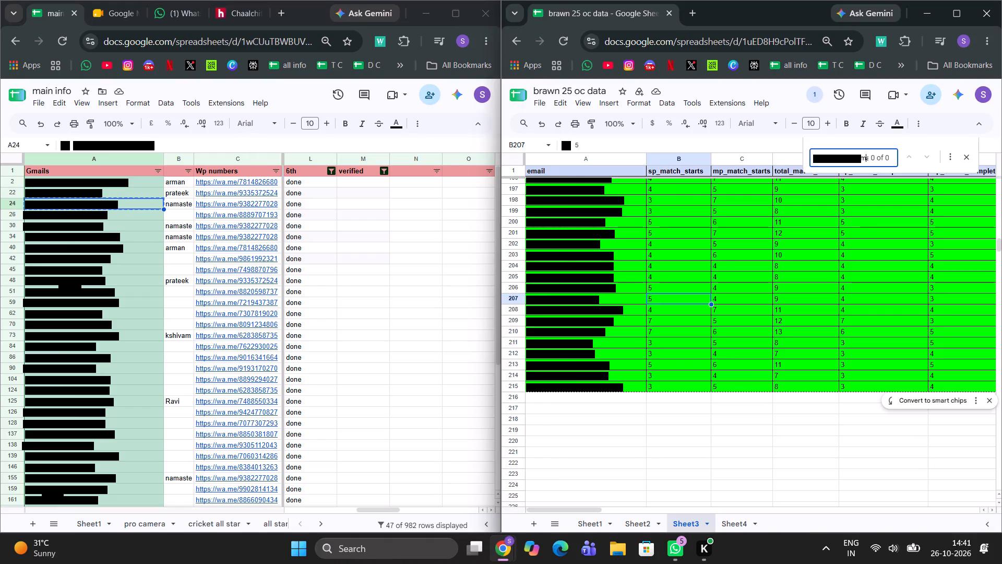
key("ctrl+v")
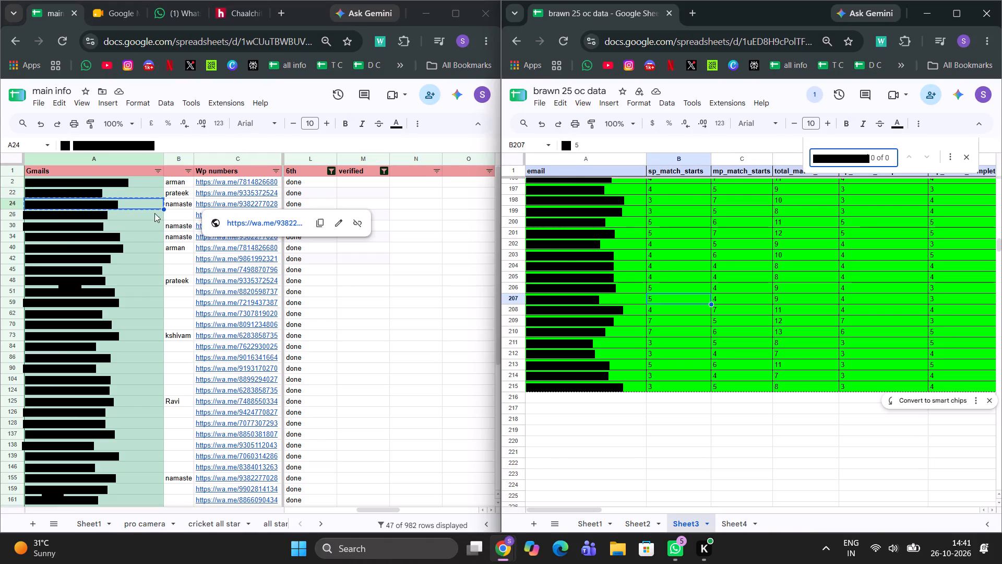
left_click(153, 214)
key("ctrl+c")
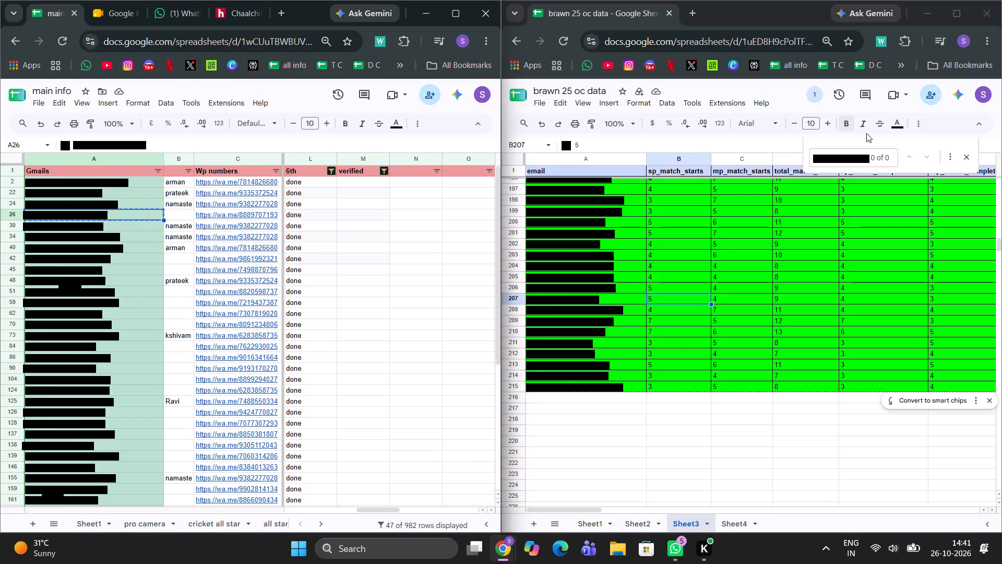
triple_click(862, 165)
key("ctrl+v")
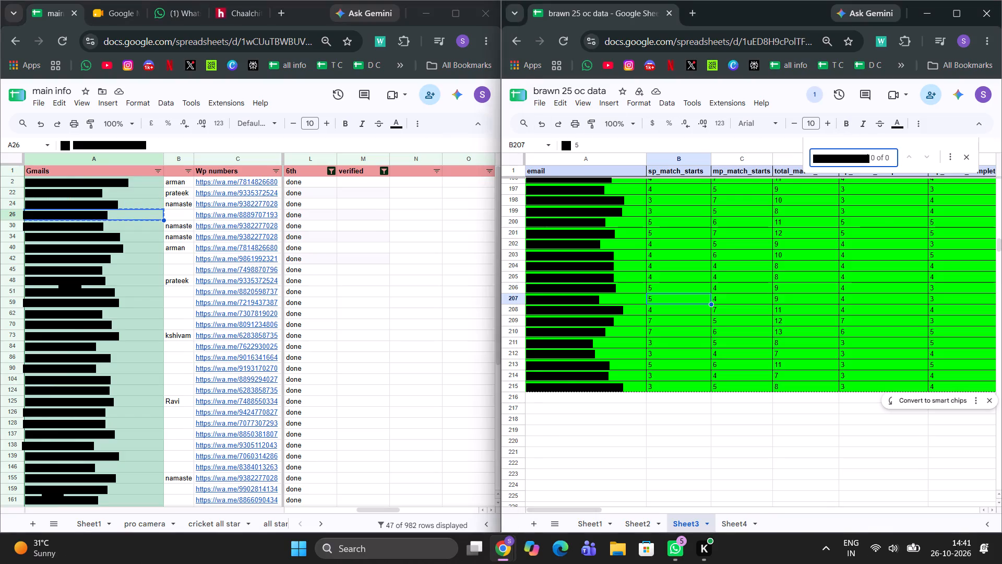
Search Sheet3 of brawn 25 oc data for each of the Gmails in main info rows 30, 34 and 40.
left_click(136, 228)
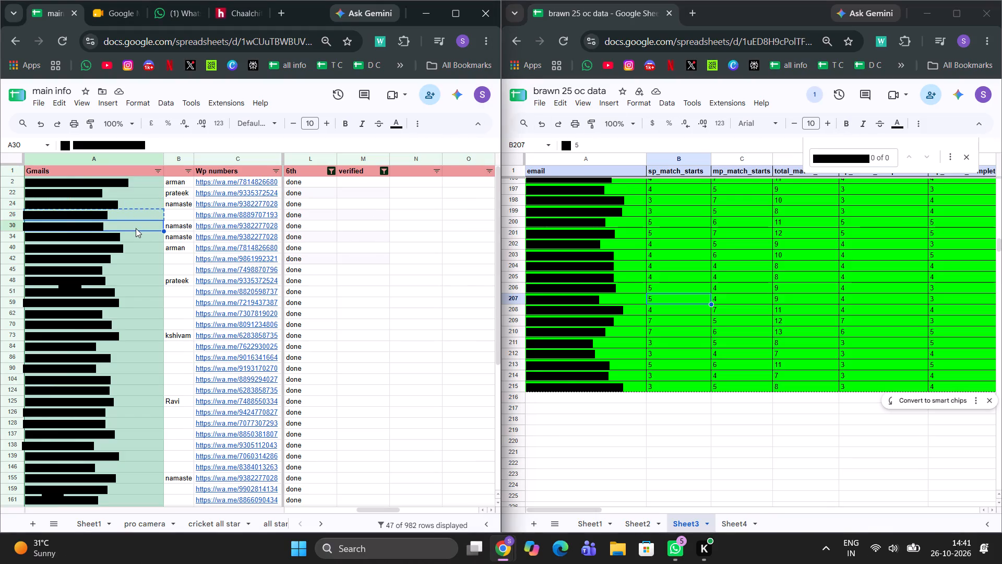
key("ctrl+c")
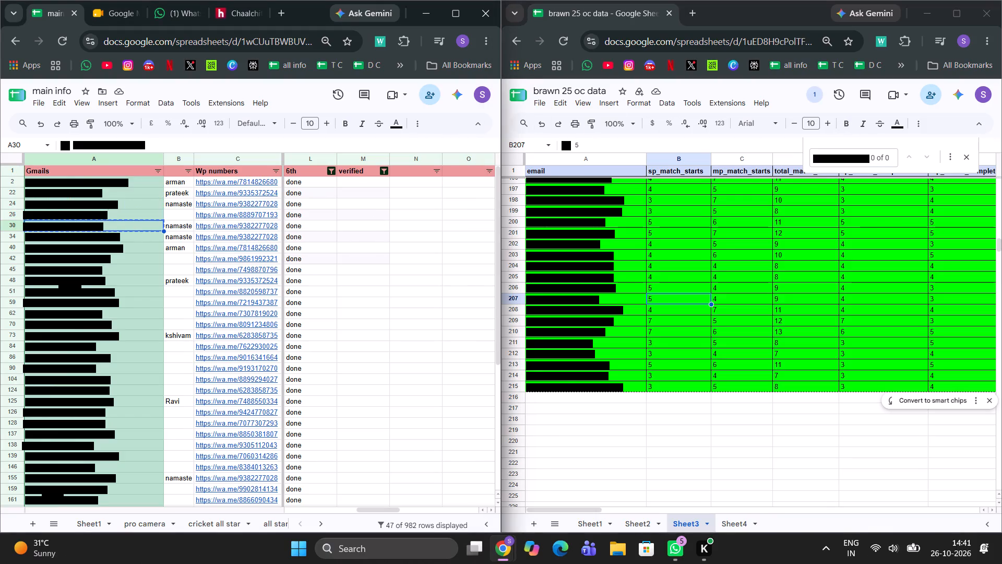
triple_click(852, 159)
key("ctrl+v")
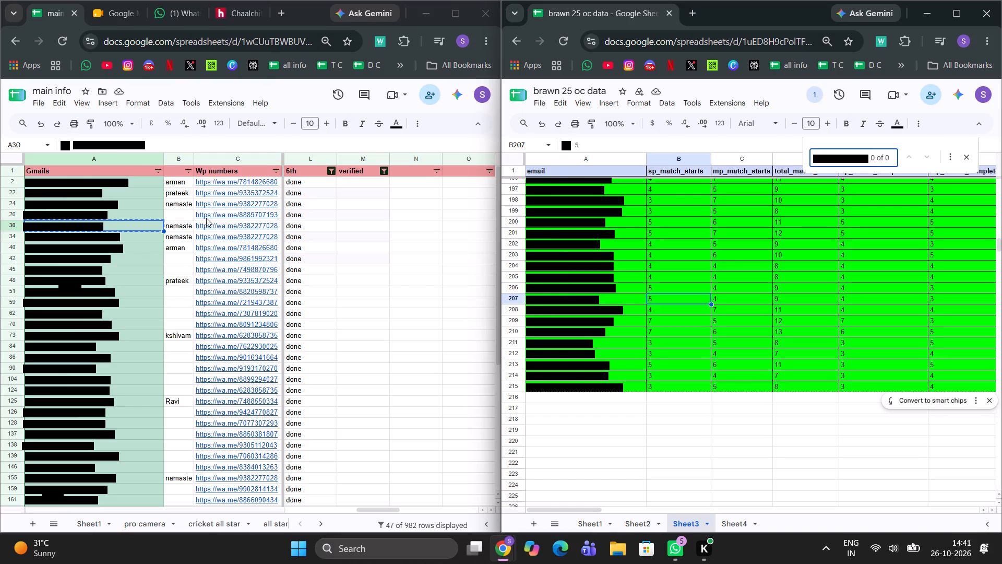
left_click(127, 241)
key("ctrl+c")
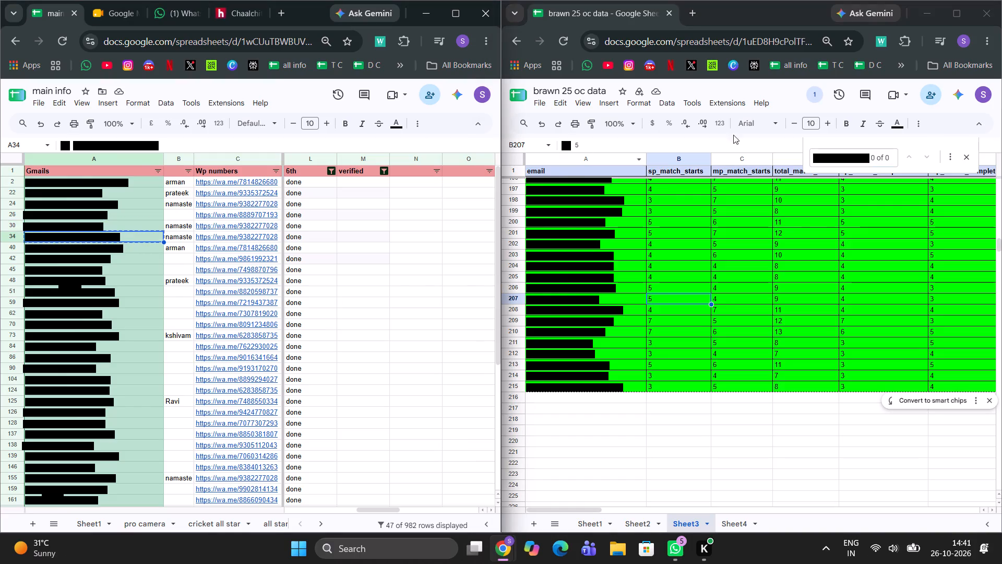
triple_click(855, 157)
key("ctrl+v")
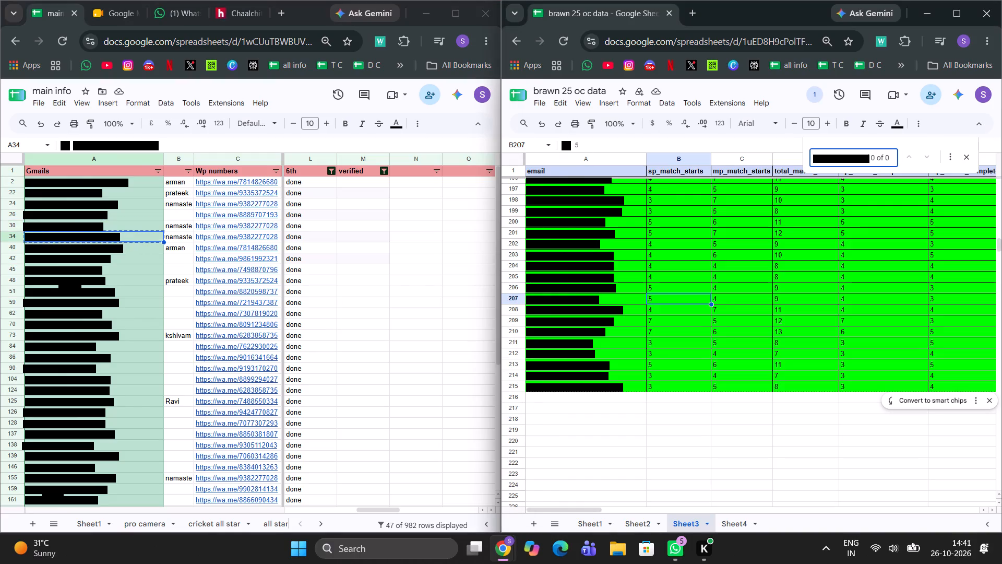
left_click(113, 251)
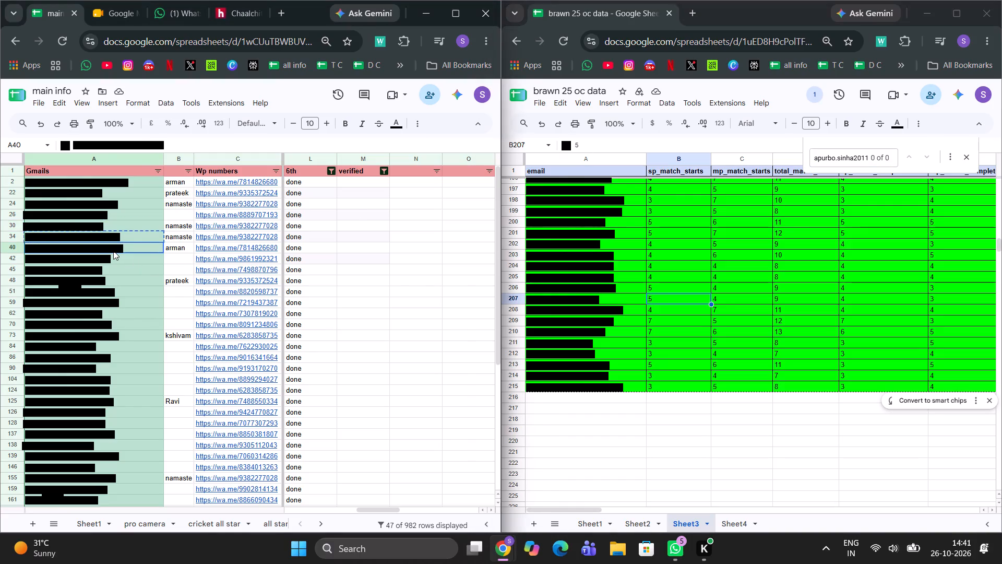
key("ctrl+c")
triple_click(856, 154)
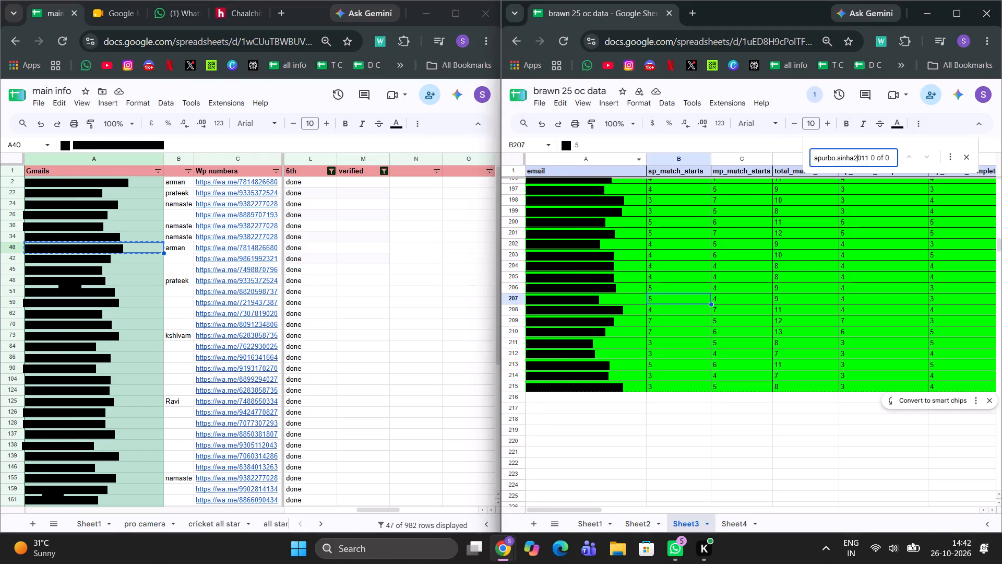
left_click(856, 154)
key("ctrl+v")
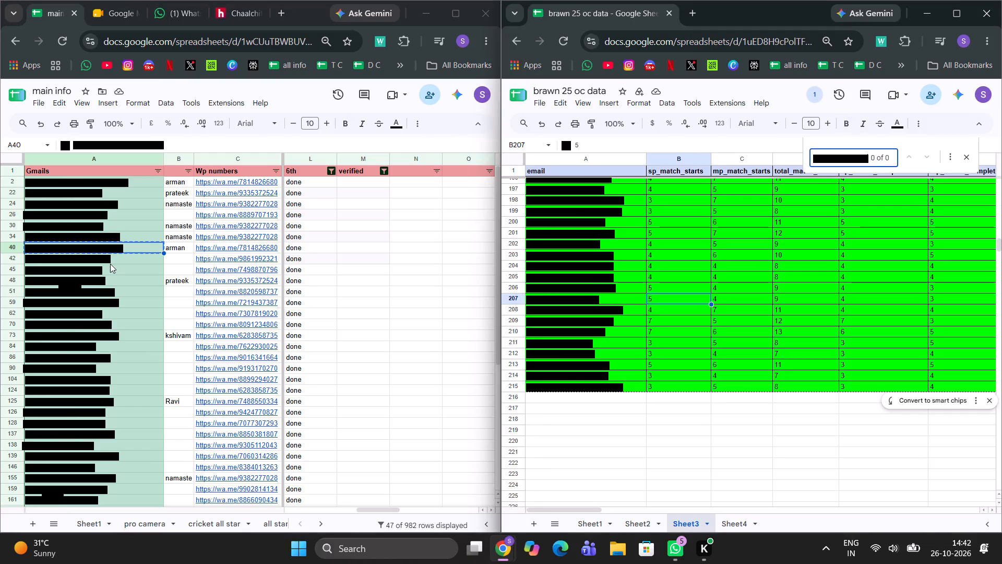
Search Sheet3 of brawn 25 oc data for each of the Gmails in main info rows 42 and 45.
left_click(108, 264)
key("ctrl+c")
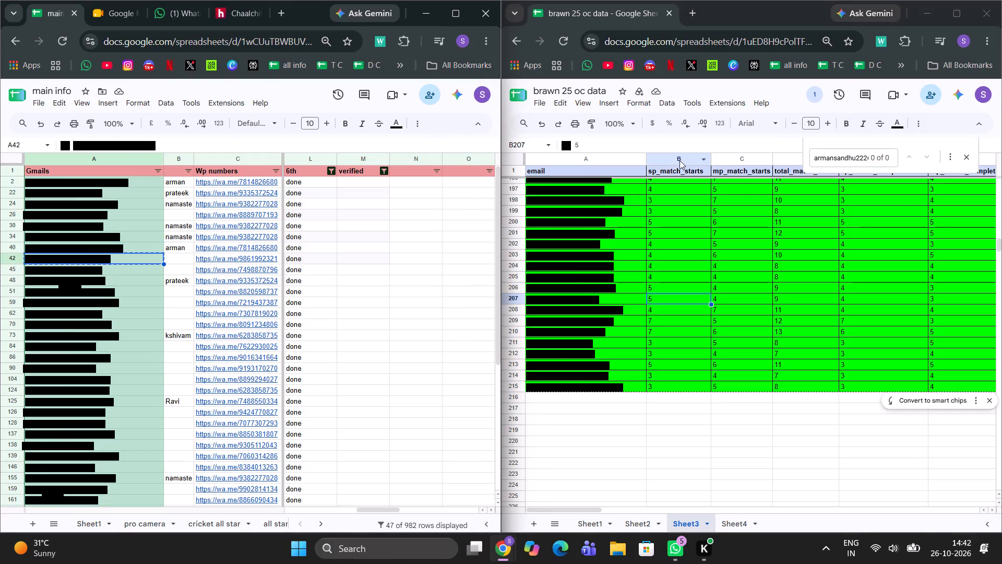
triple_click(827, 156)
left_click(827, 156, "ctrl")
key("ctrl+v")
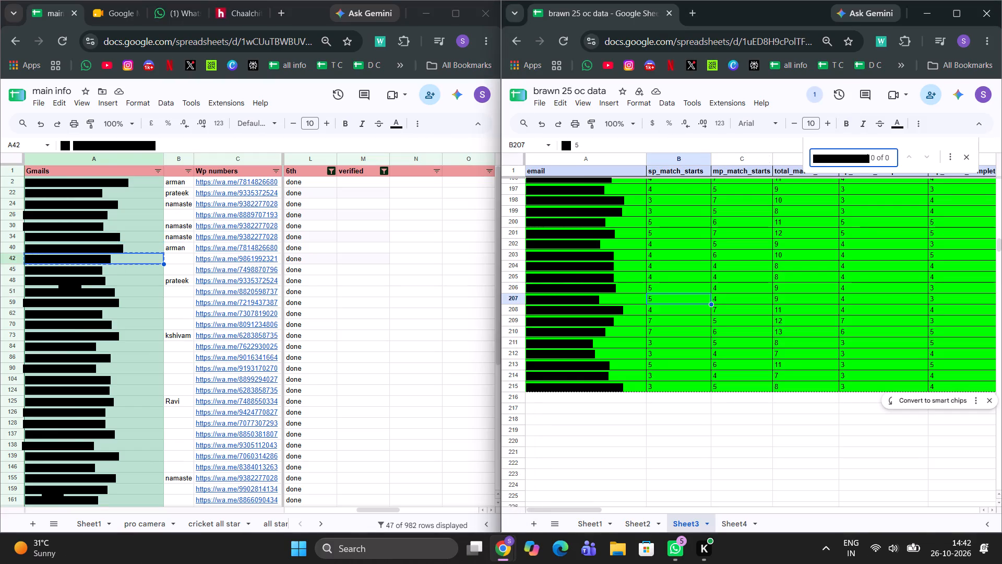
left_click(144, 267)
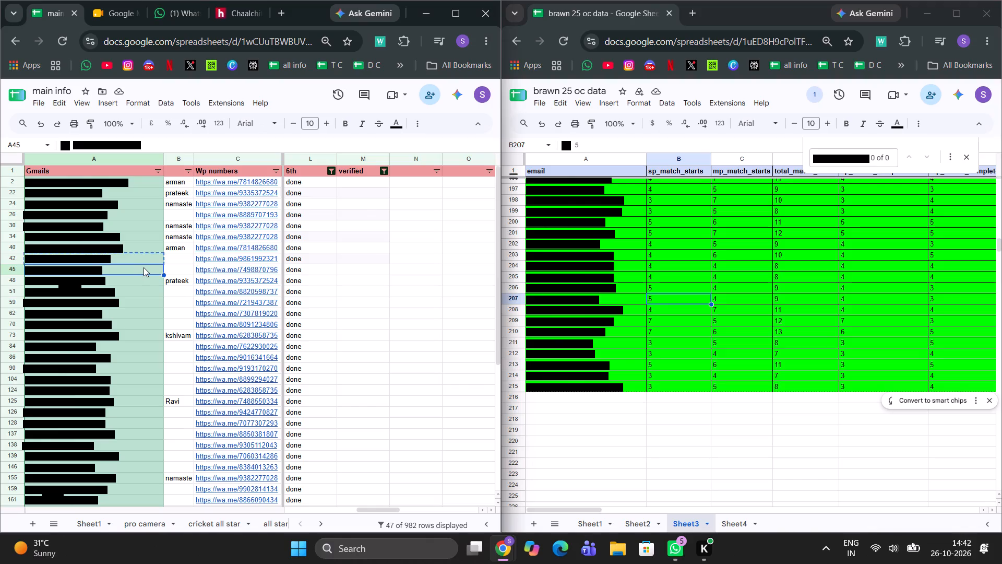
key("ctrl+c")
triple_click(843, 158)
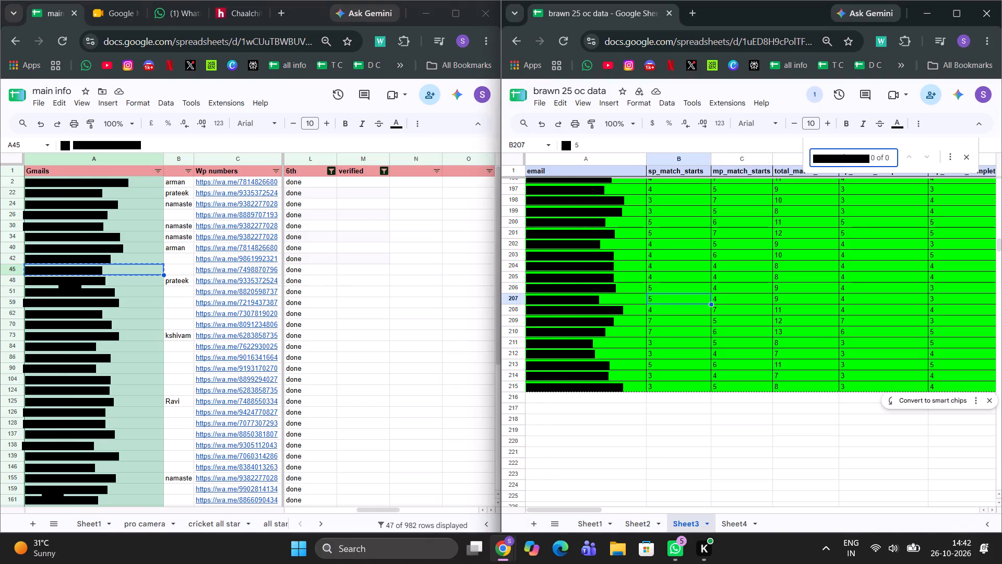
left_click(843, 158, "ctrl")
key("ctrl+v")
Search Sheet3 of brawn 25 oc data for each of the Gmails in main info rows 48 and 51.
left_click(108, 279)
key("ctrl+c")
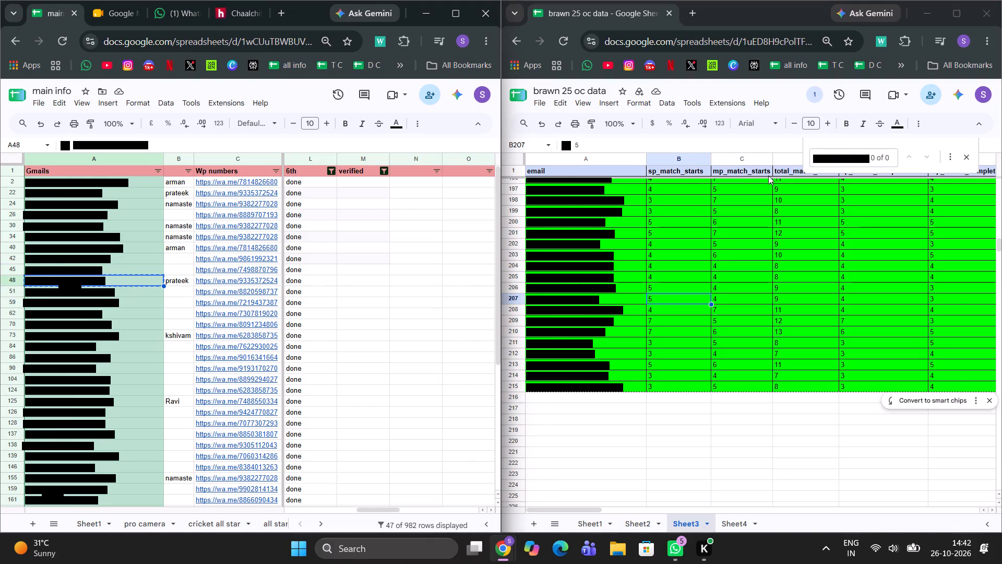
triple_click(853, 158)
left_click(853, 158)
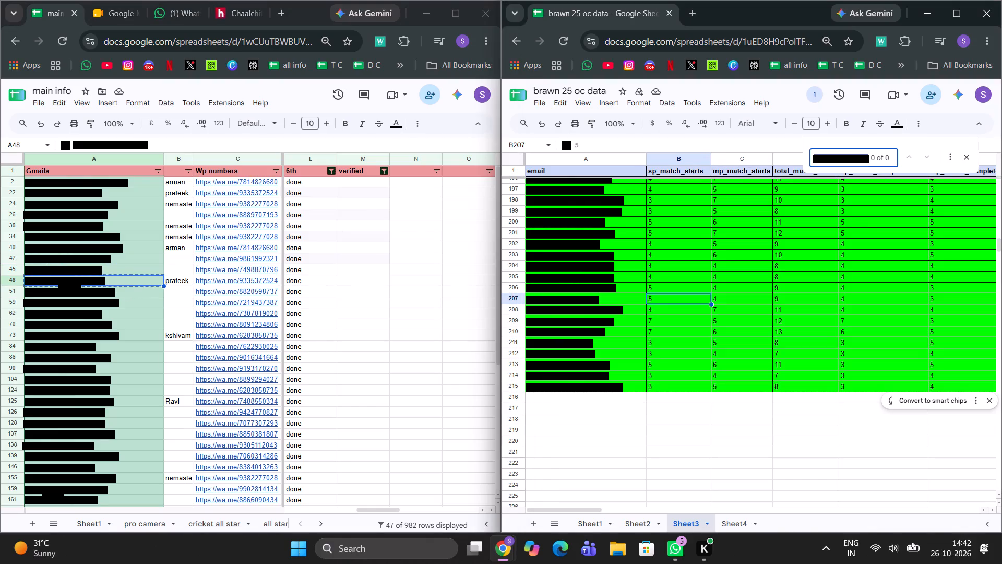
key("ctrl+v")
left_click(101, 290)
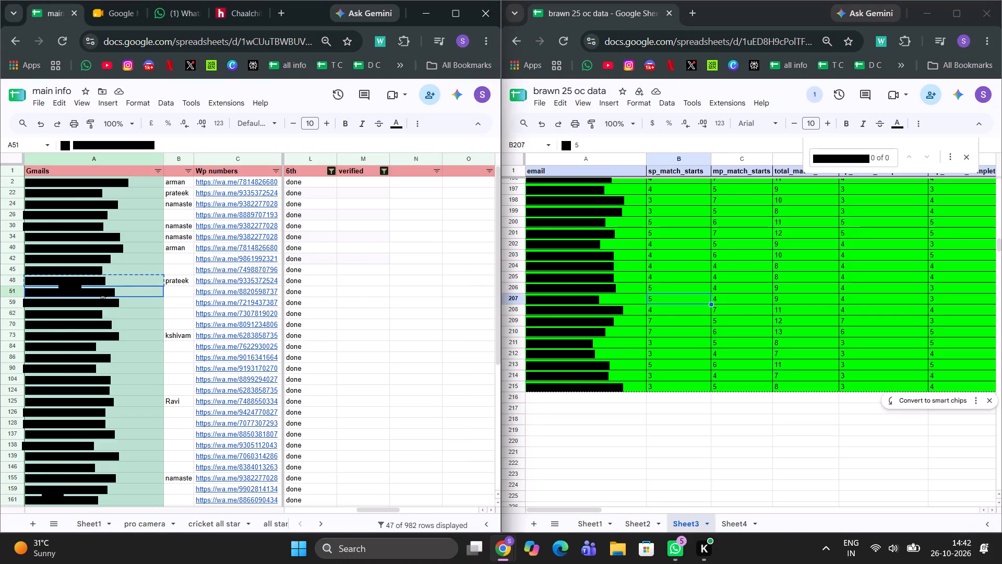
key("ctrl+c")
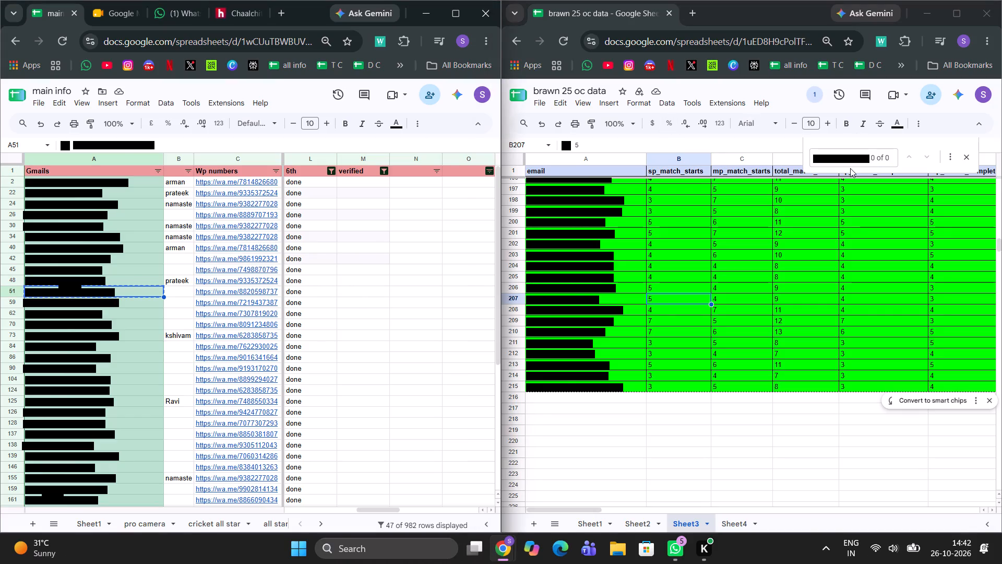
triple_click(834, 152)
left_click(834, 152)
key("ctrl+v")
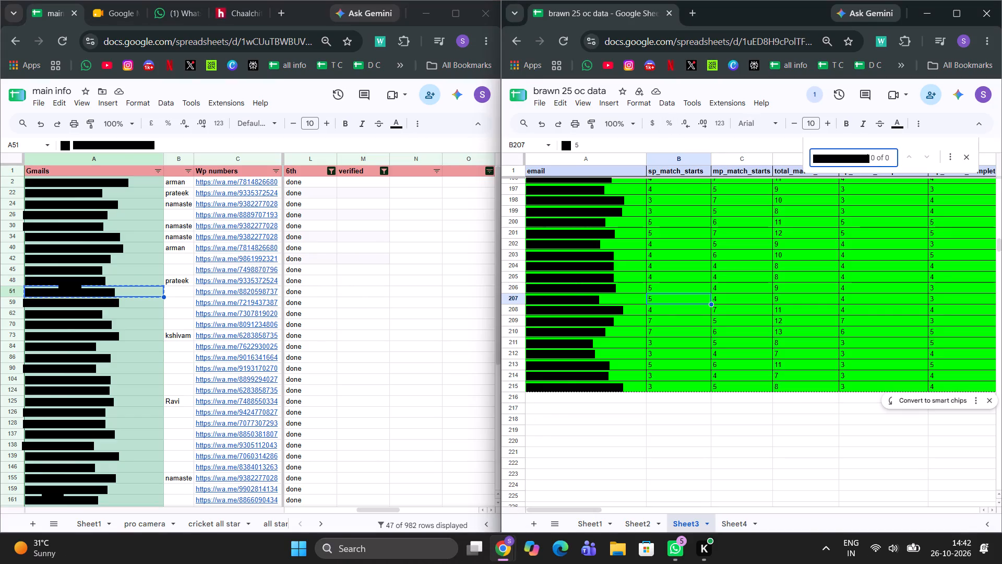
Search Sheet3 of brawn 25 oc data for the Gmail in main info row 59.
left_click(134, 307)
key("ctrl+c")
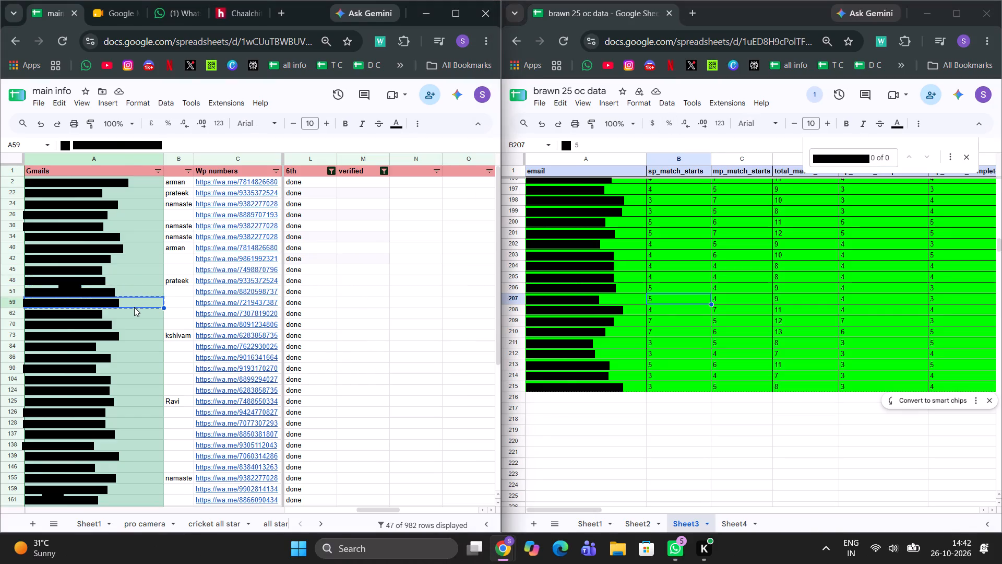
triple_click(830, 155)
left_click(830, 155)
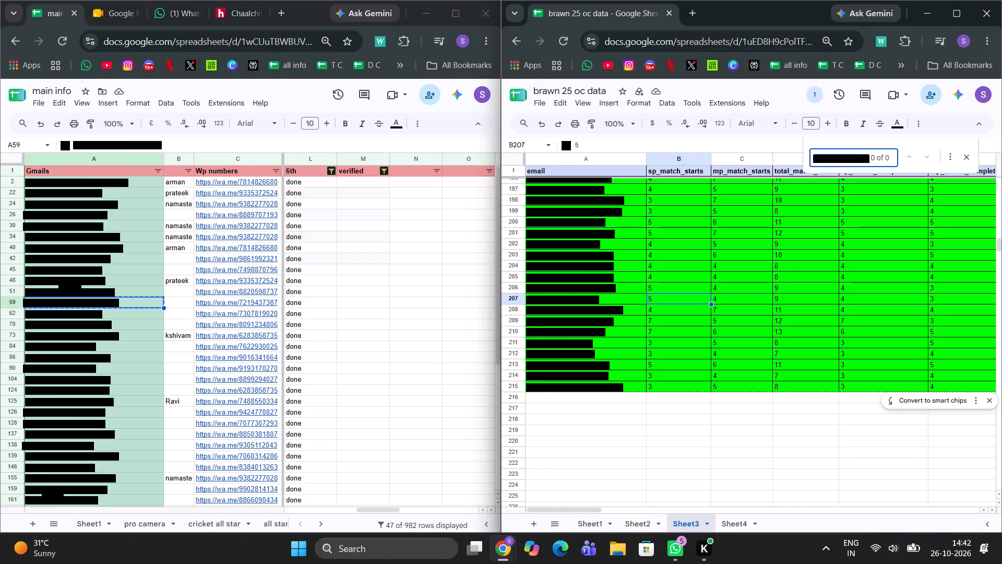
key("ctrl+v")
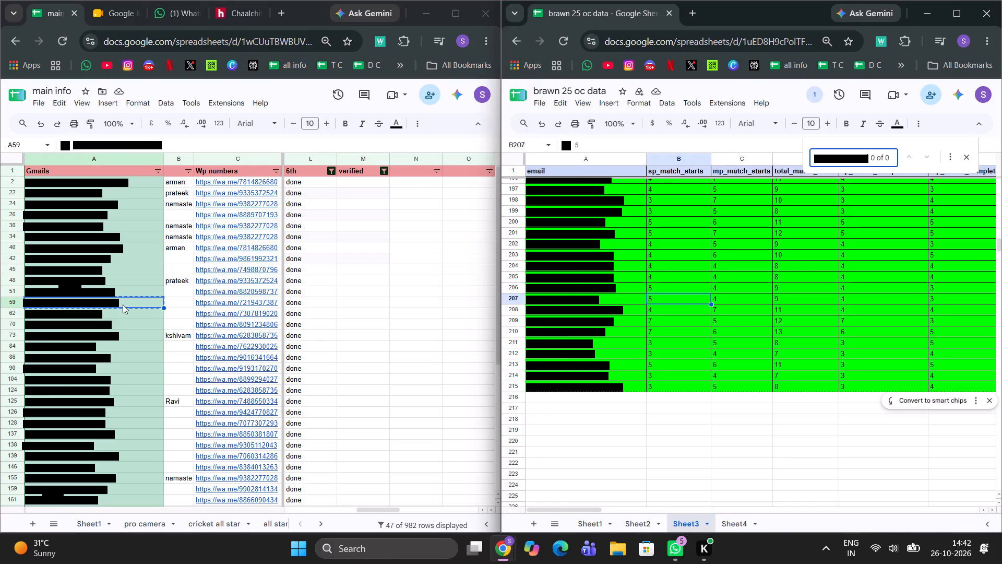
Search Sheet3 of brawn 25 oc data for each of the Gmails in main info rows 62 and 70.
left_click(114, 310)
key("ctrl+c")
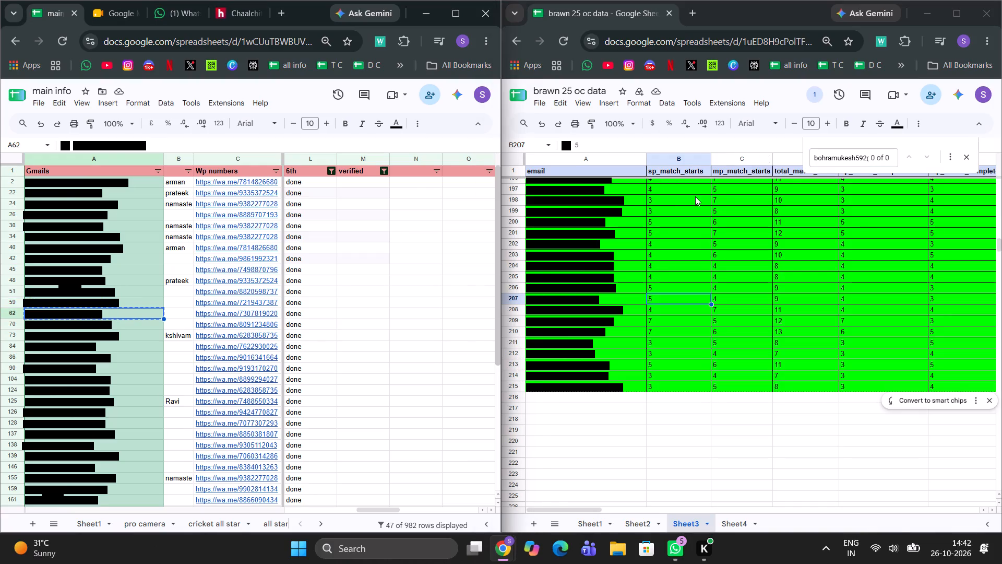
triple_click(866, 159)
left_click(866, 159)
key("ctrl+v")
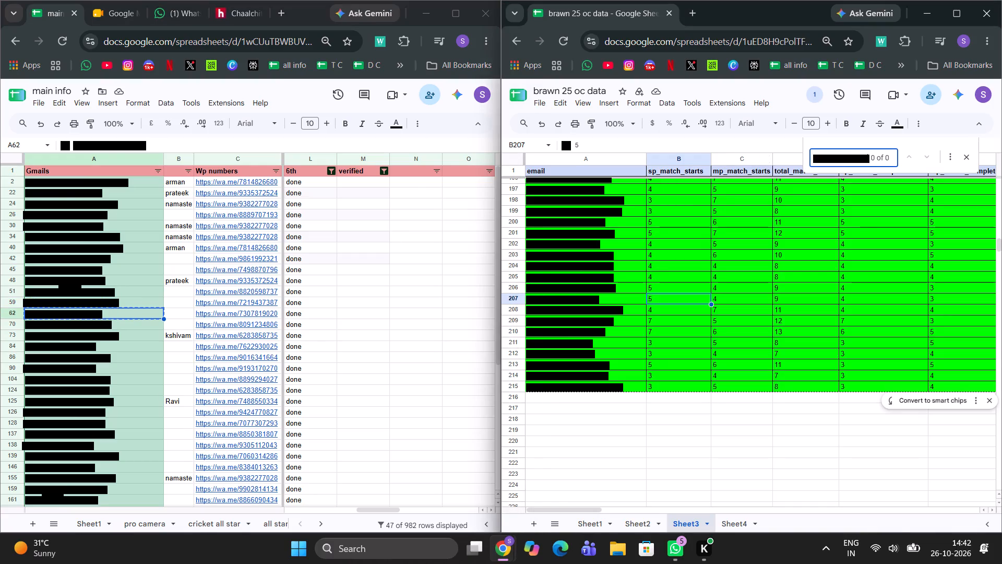
left_click(133, 324)
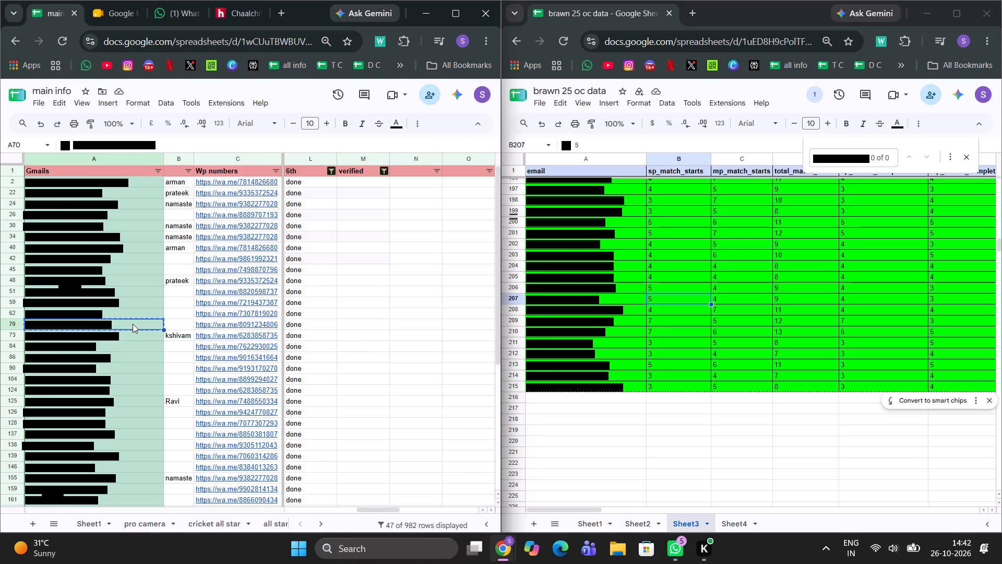
key("ctrl+c")
triple_click(826, 164)
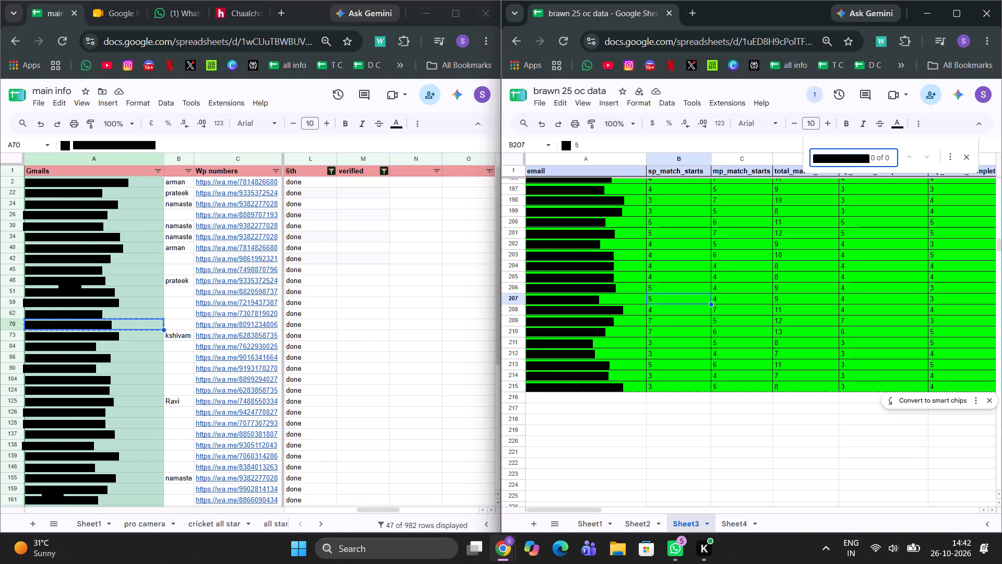
left_click(826, 164)
key("ctrl+v")
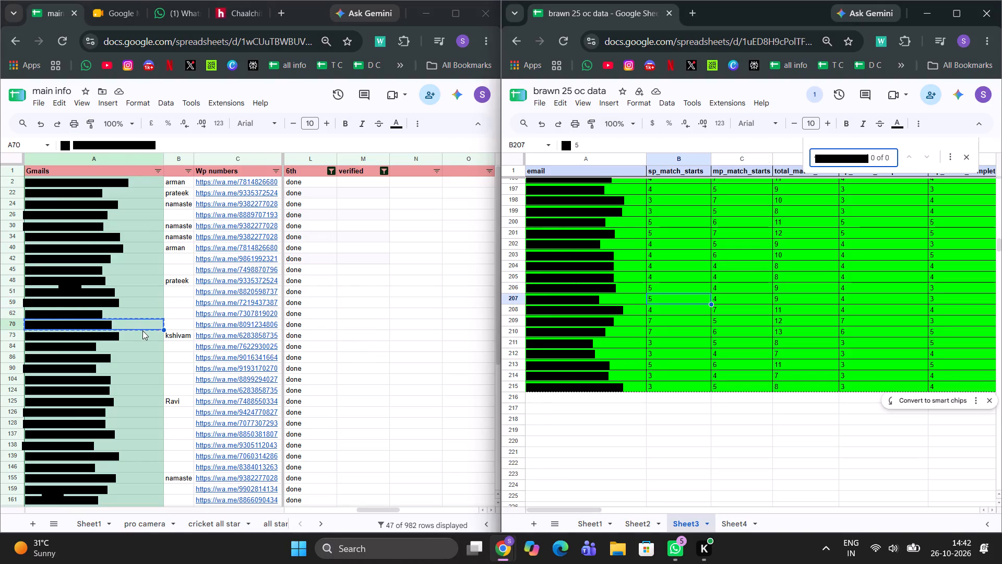
Search Sheet3 of brawn 25 oc data for each of the Gmails in main info rows 73 and 84.
left_click(146, 333)
key("ctrl+c")
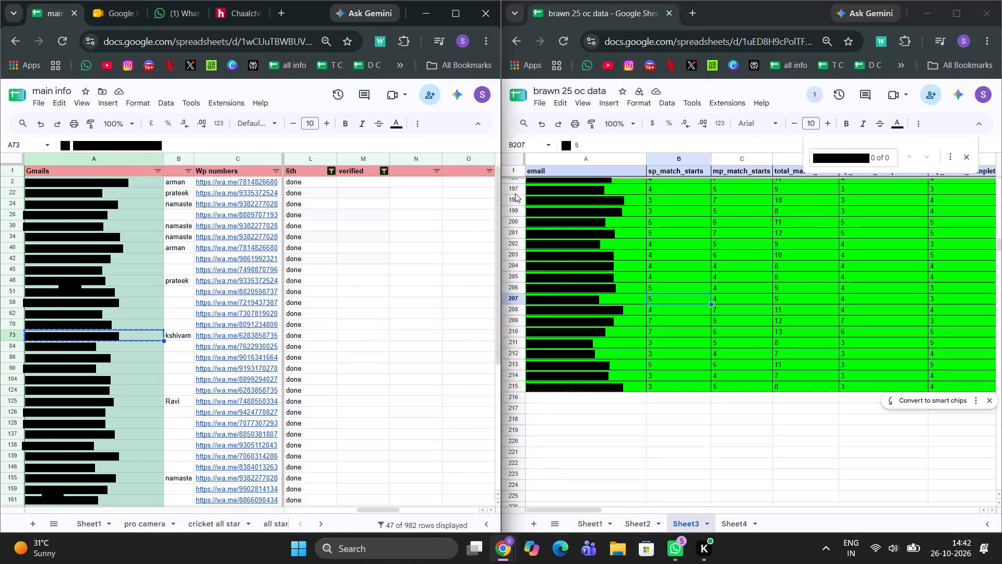
triple_click(843, 161)
left_click(843, 161, "ctrl")
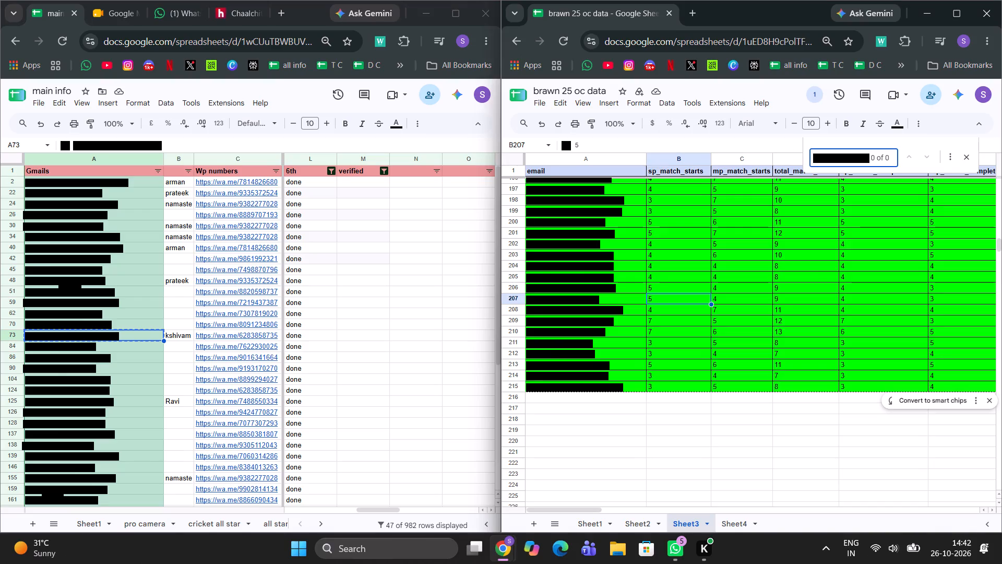
key("ctrl+v")
scroll(806, 268, "up", 8)
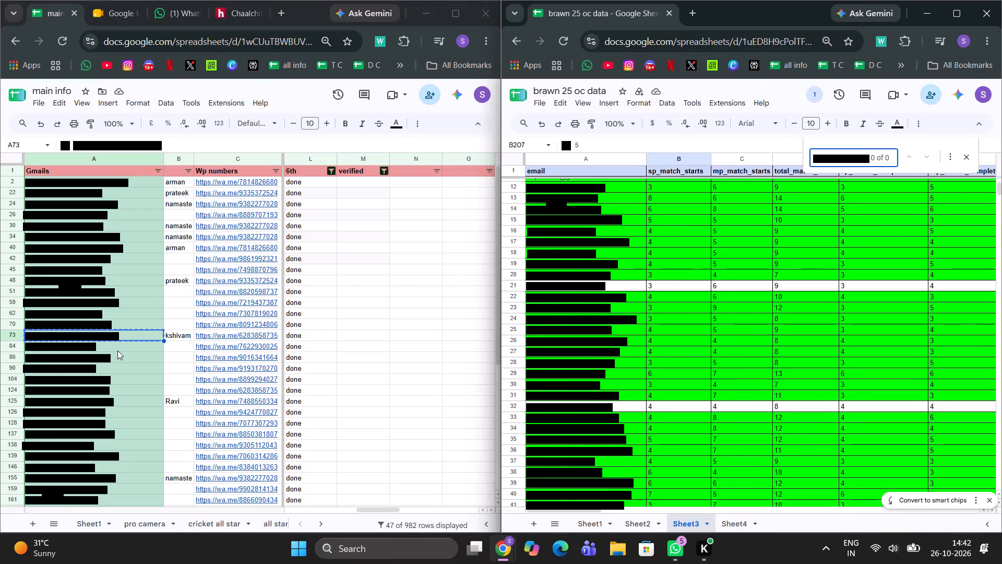
left_click(103, 350)
key("ctrl+c")
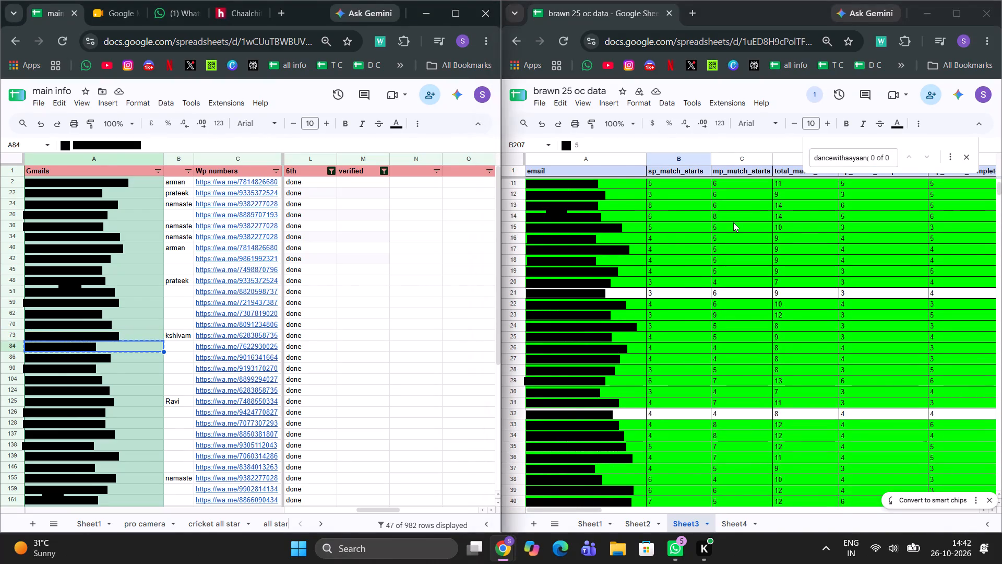
triple_click(843, 154)
left_click(843, 154, "ctrl")
key("ctrl+v")
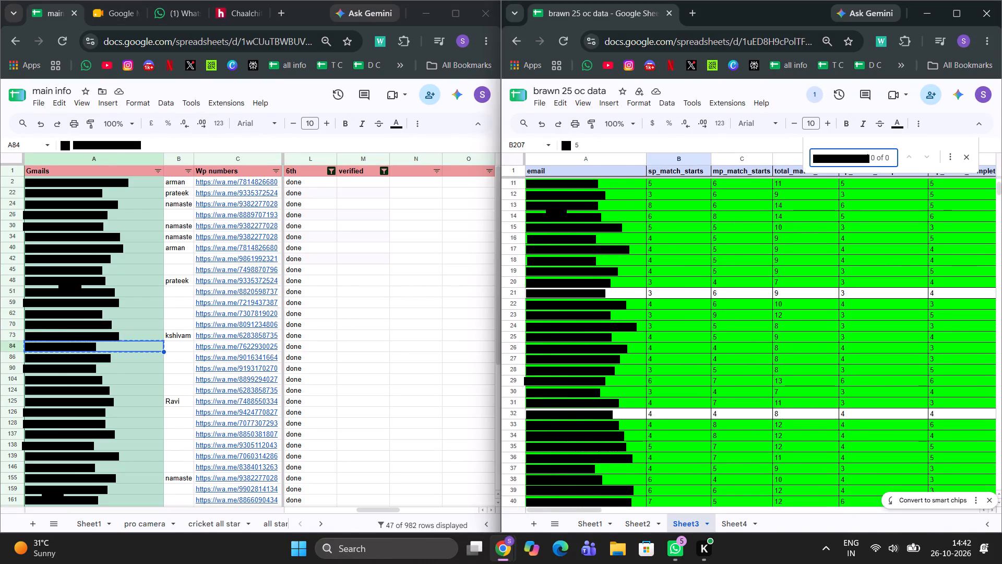
Search Sheet3 of brawn 25 oc data for each of the Gmails in main info rows 86 and 90.
left_click(145, 362)
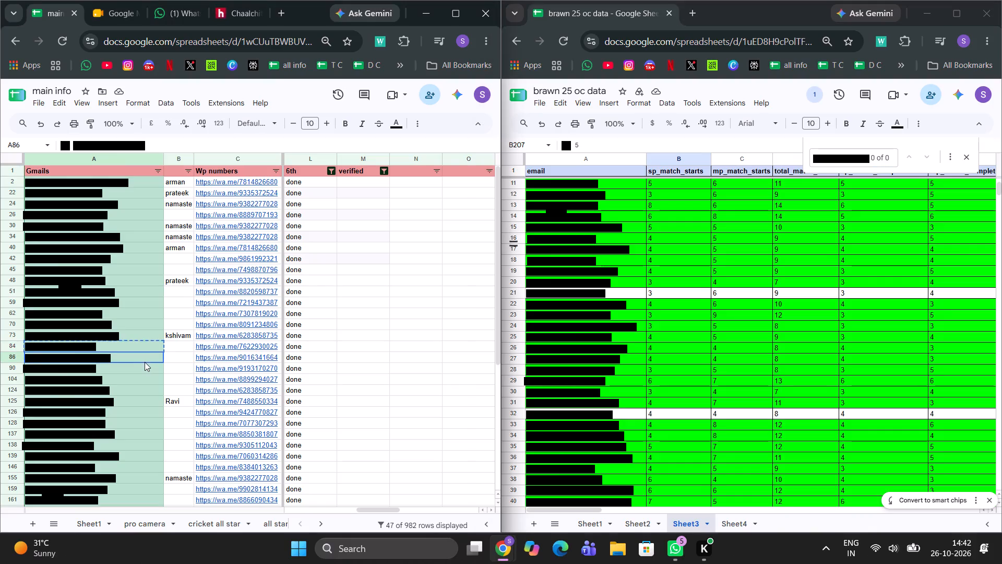
key("ctrl+c")
scroll(145, 362, "right", 6)
triple_click(841, 158)
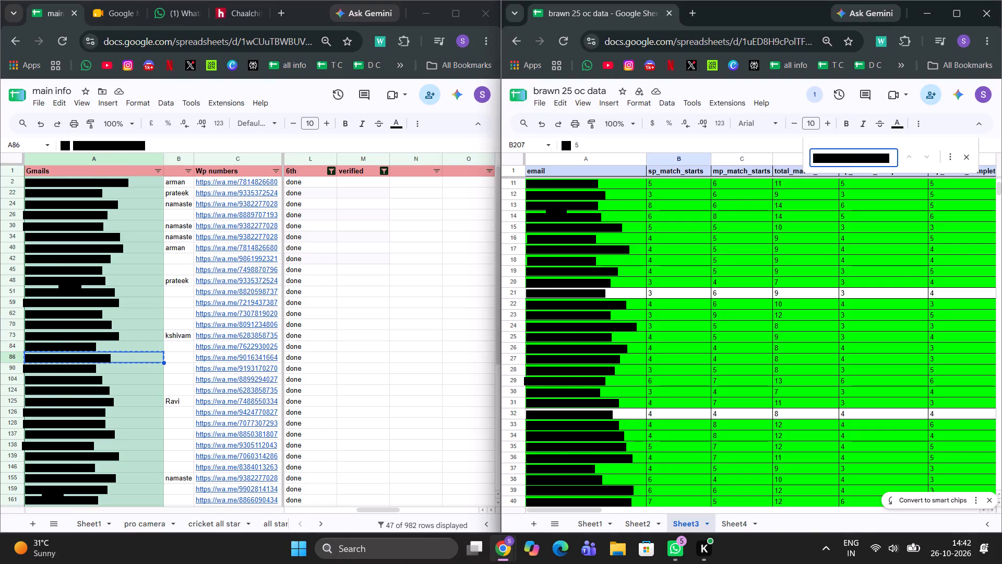
left_click(841, 158, "ctrl")
key("ctrl+v")
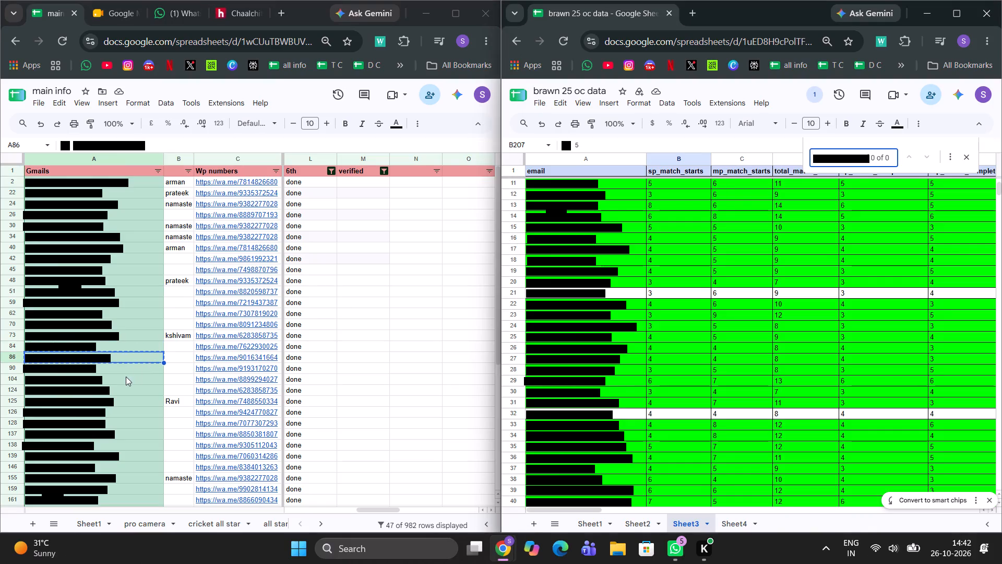
left_click(117, 370)
key("ctrl+c")
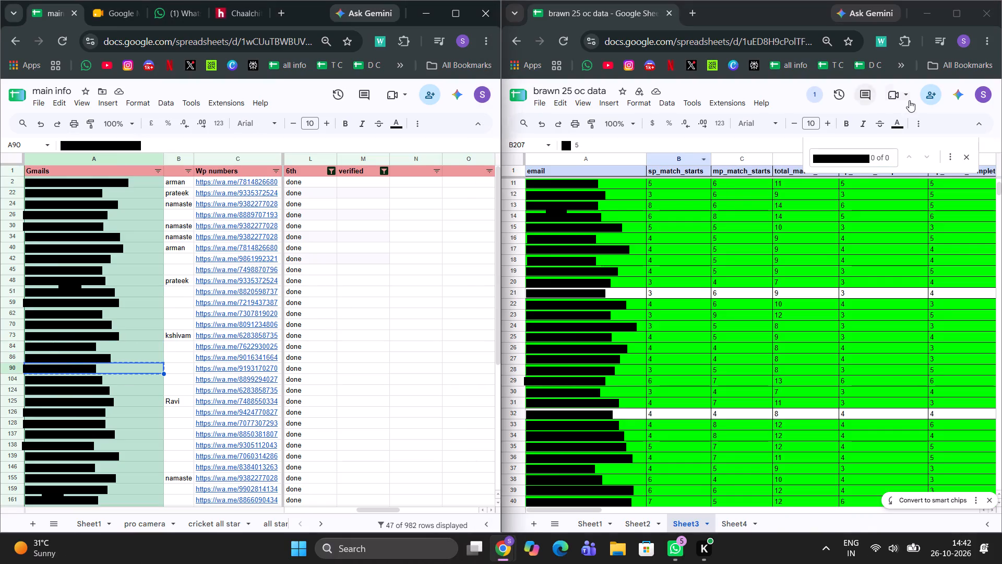
triple_click(838, 159)
left_click(838, 159, "ctrl")
key("ctrl+v")
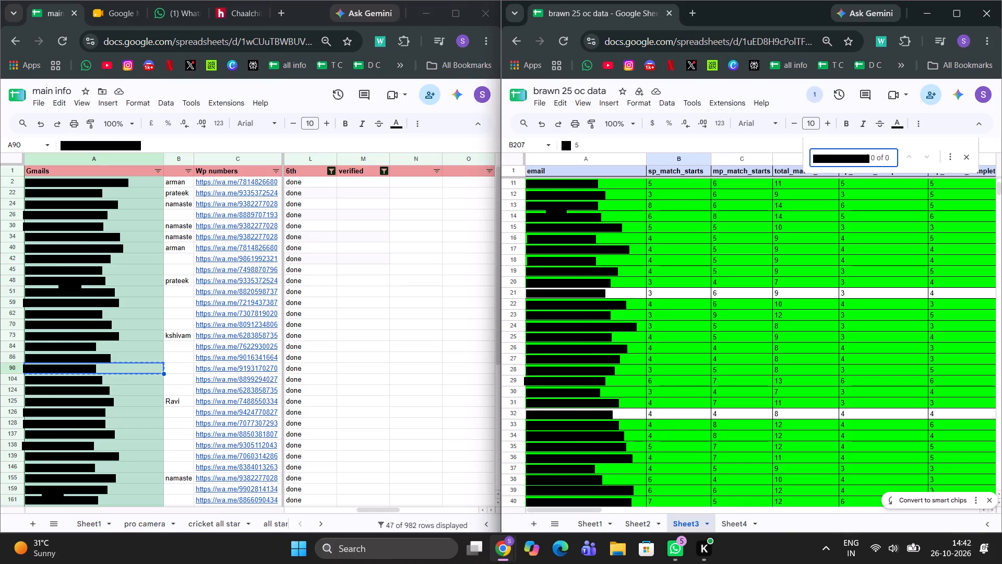
Search Sheet3 of brawn 25 oc data for the Gmail in main info row 104.
left_click(124, 381)
key("ctrl+c")
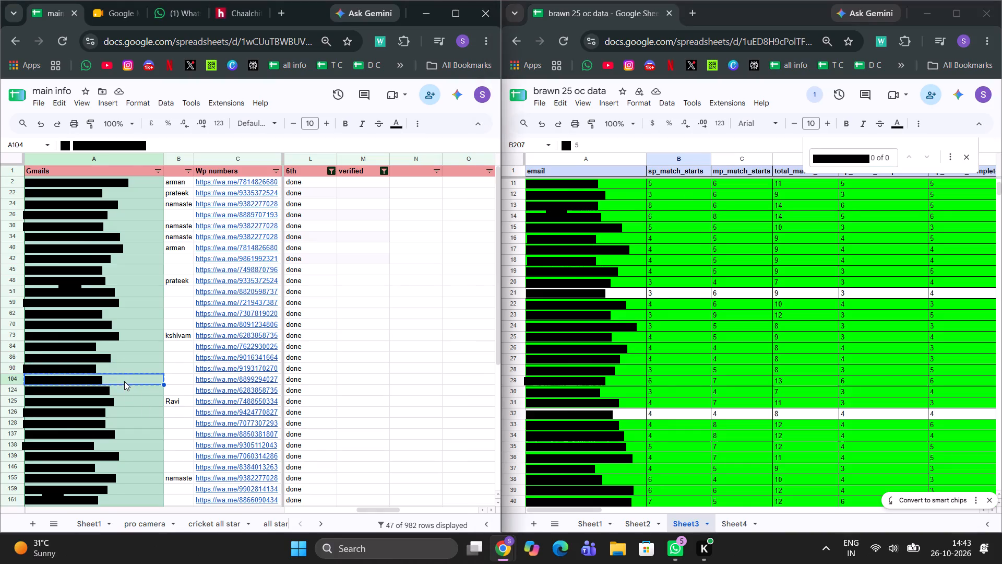
triple_click(832, 160)
left_click(832, 160)
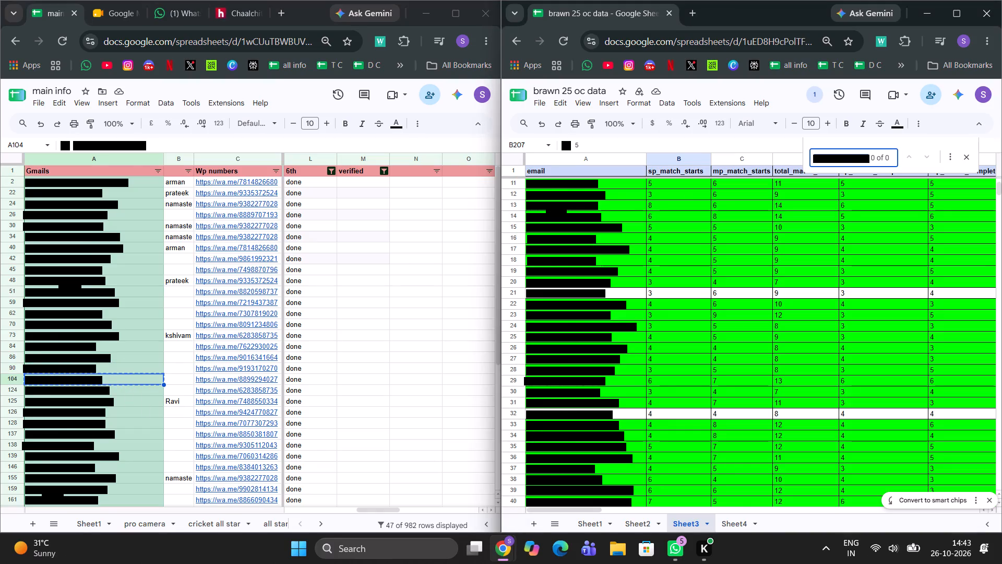
key("ctrl+v")
Search Sheet3 of brawn 25 oc data for the Gmail in main info row 124 and check the search entry to its end.
left_click(129, 390, "ctrl")
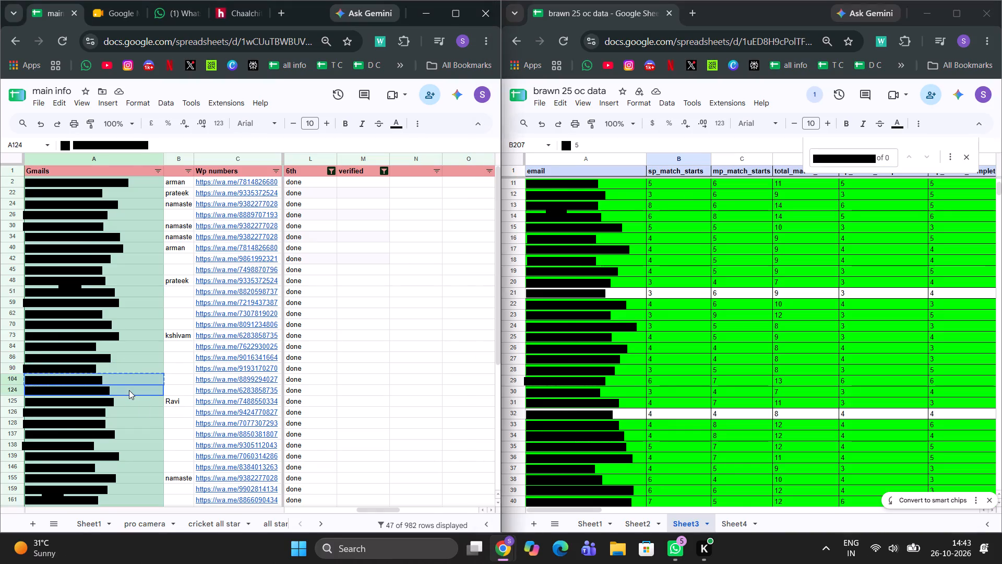
key("ctrl+c")
left_click(129, 390)
key("ctrl+c")
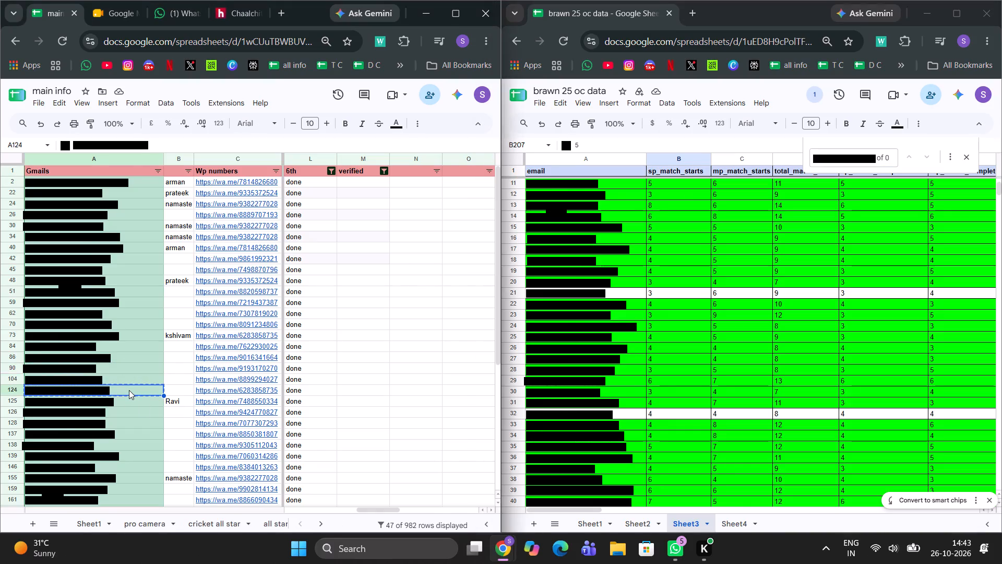
triple_click(862, 157)
key("ctrl+v")
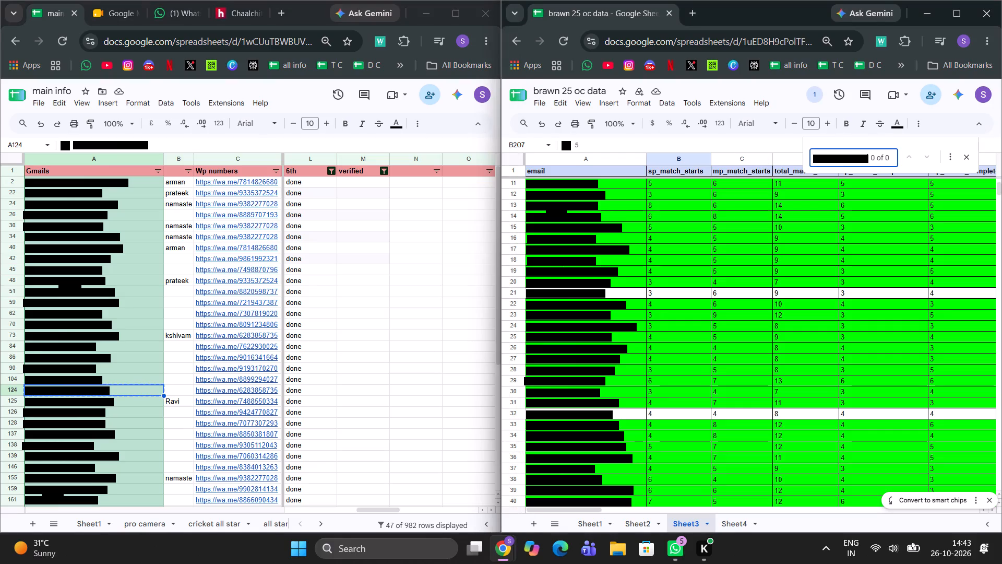
triple_click(856, 156)
left_click(856, 156)
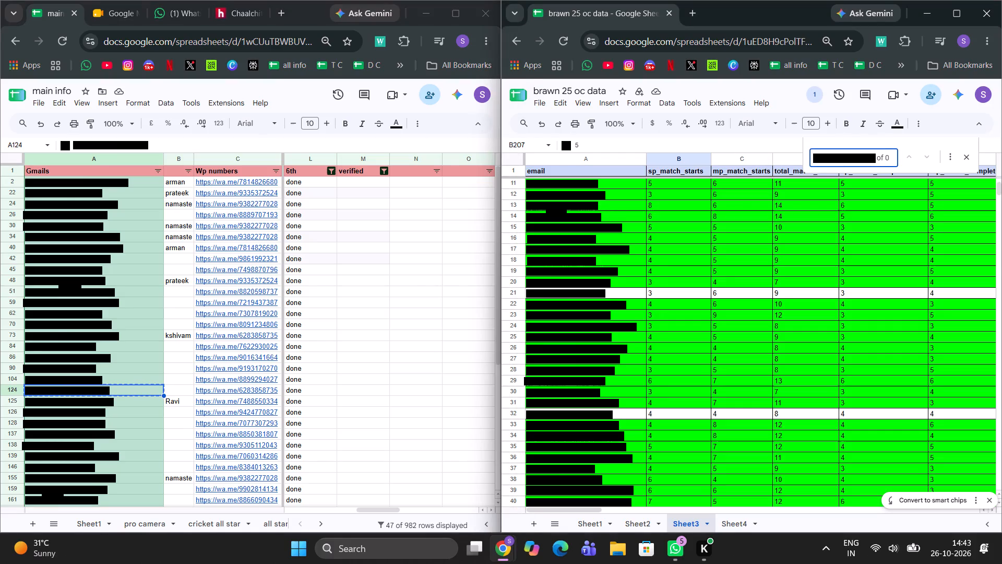
key("Right")
key("Right")
key("Right")
key("Right")
key("Right")
key("Right")
key("Right")
key("Right")
key("Right")
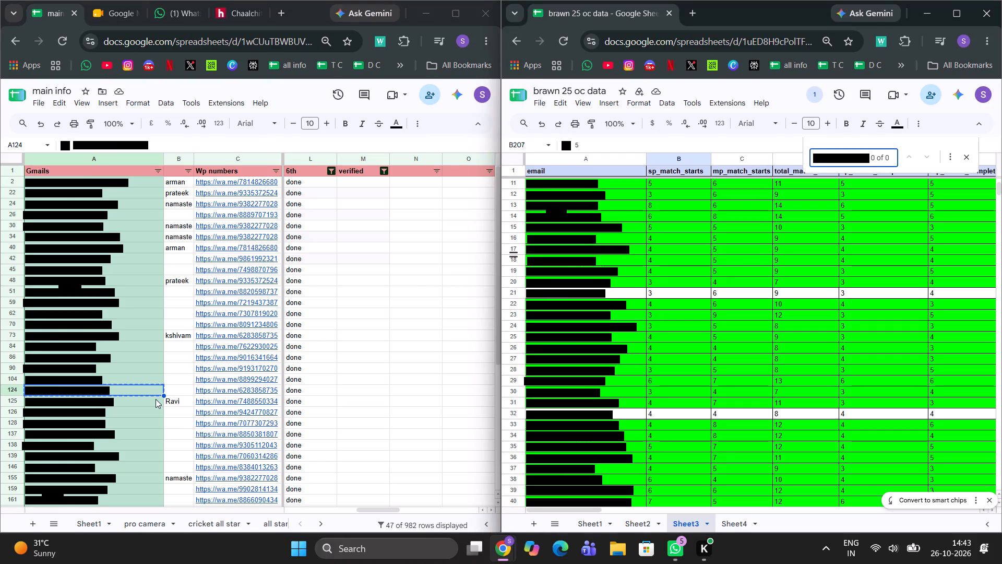
Search Sheet3 of brawn 25 oc data for each of the Gmails in main info rows 125 and 126.
left_click(155, 399)
key("ctrl+c")
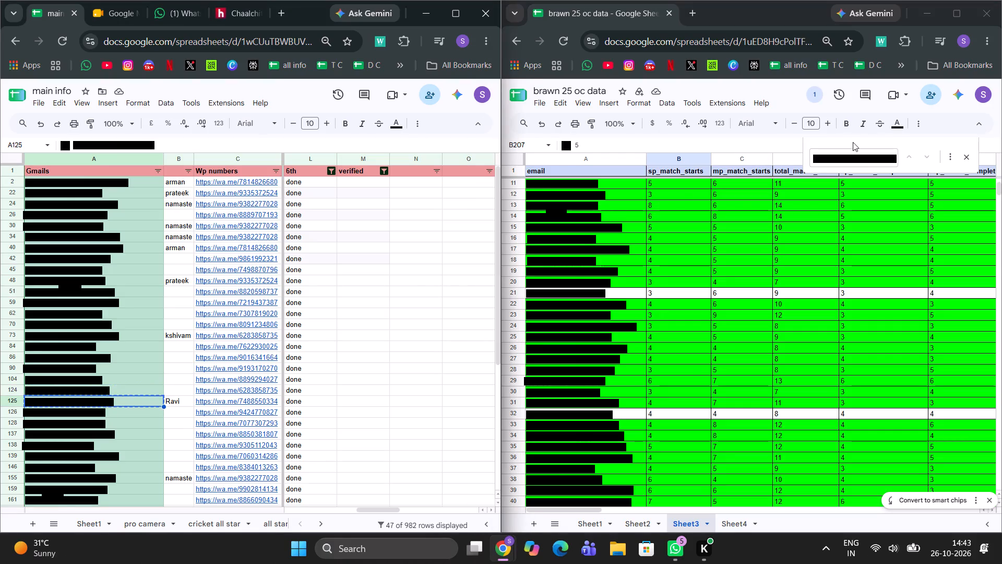
triple_click(852, 155)
left_click(852, 155)
key("ctrl+v")
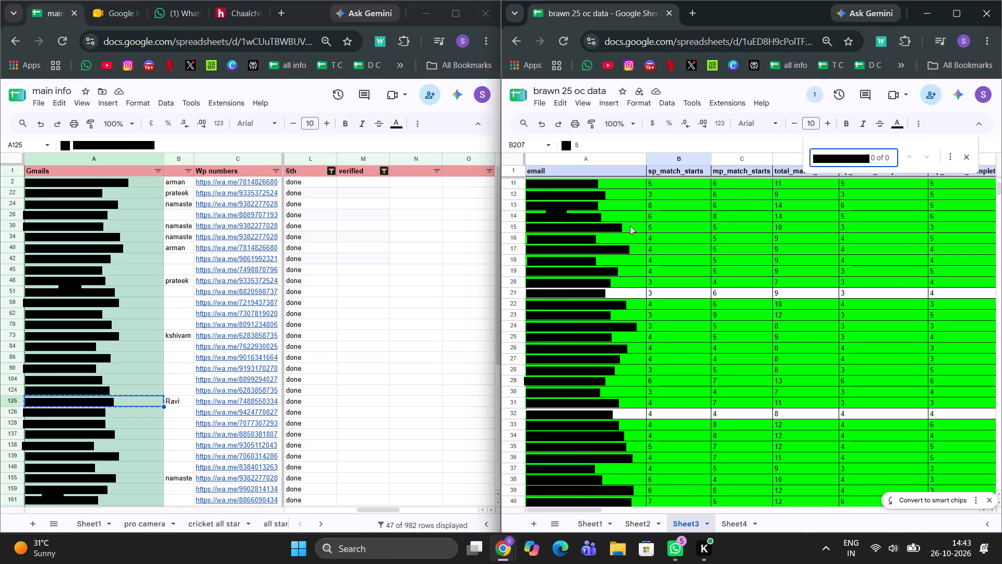
left_click(115, 416)
key("ctrl+c")
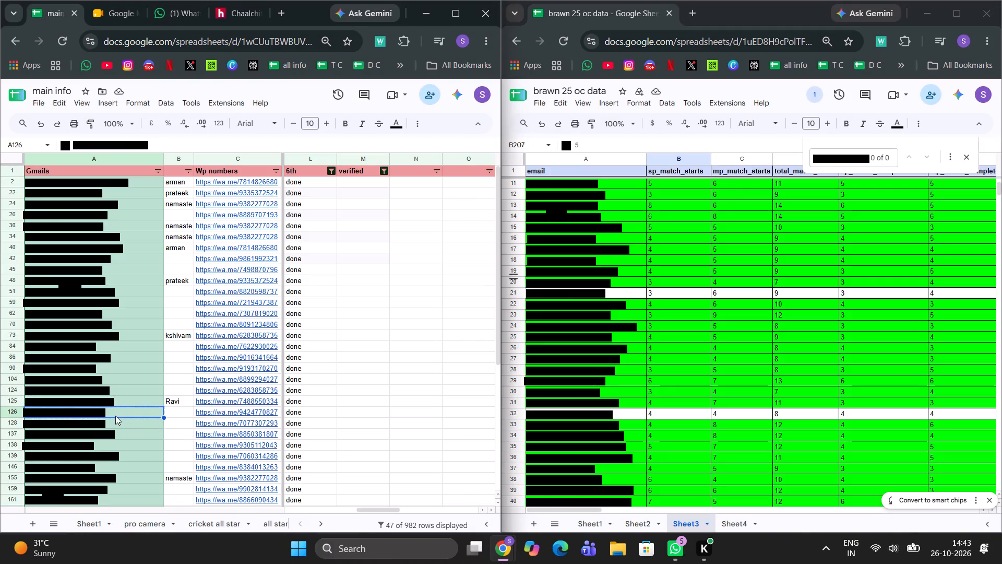
triple_click(841, 154)
left_click(841, 154)
key("ctrl+v")
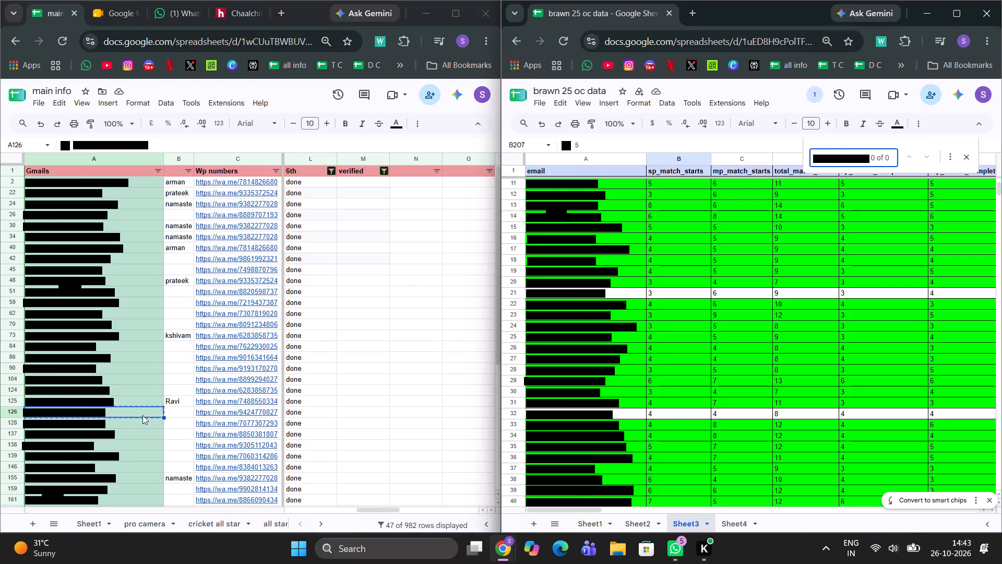
Search Sheet3 of brawn 25 oc data for each of the Gmails in main info rows 128 and 137.
left_click(148, 424)
key("ctrl+c")
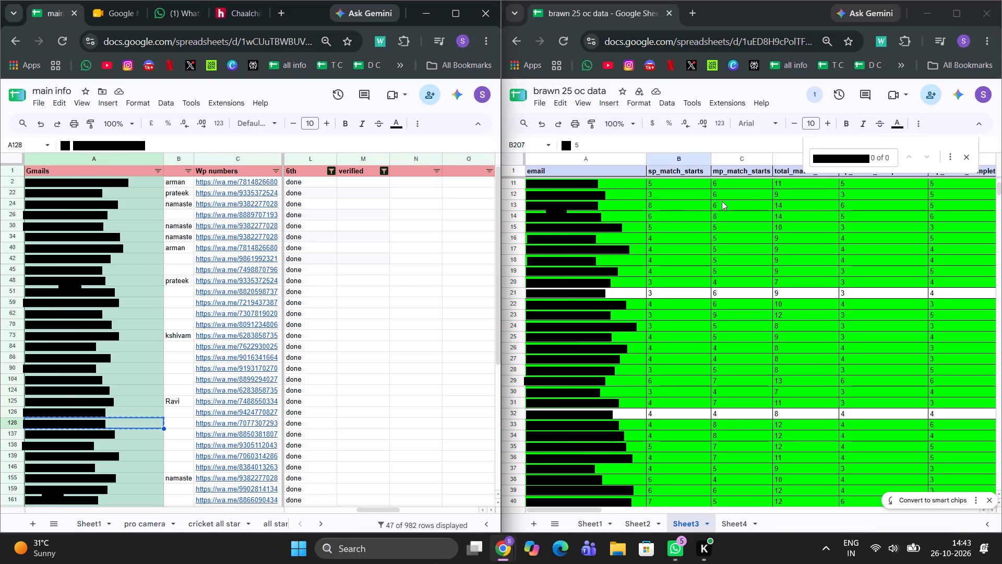
triple_click(819, 161)
left_click(819, 161)
key("ctrl+v")
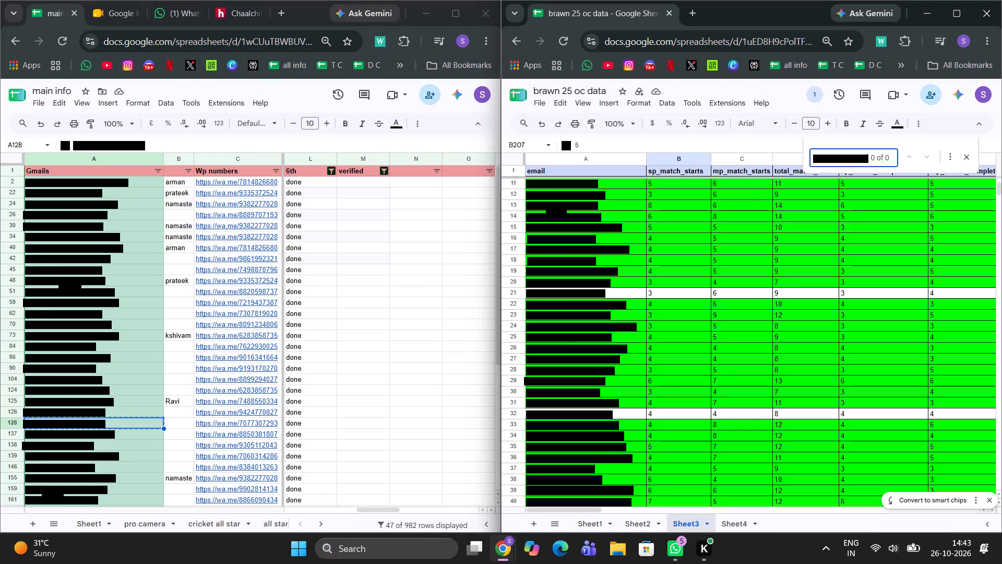
left_click(88, 431)
key("ctrl+c")
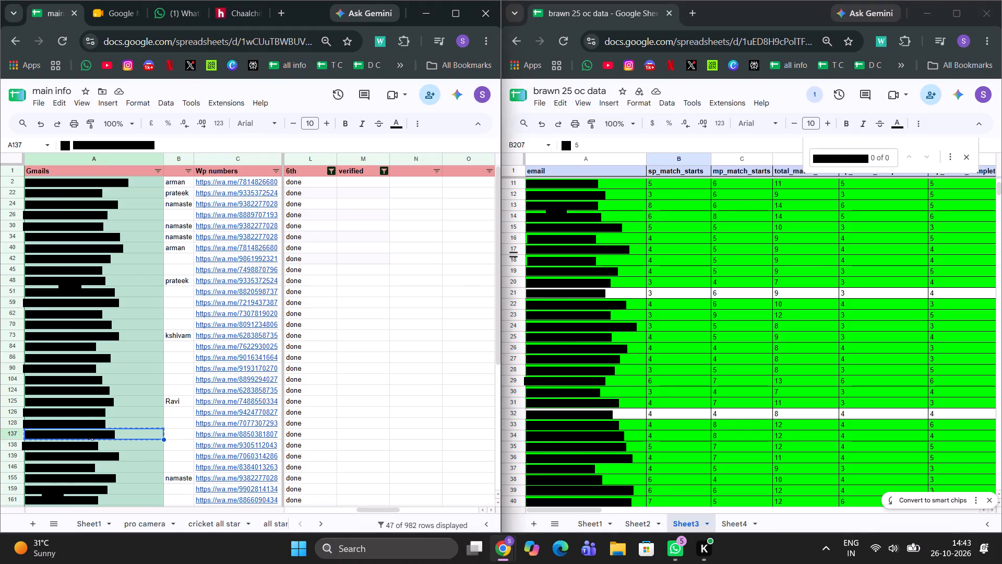
triple_click(849, 157)
key("ctrl+v")
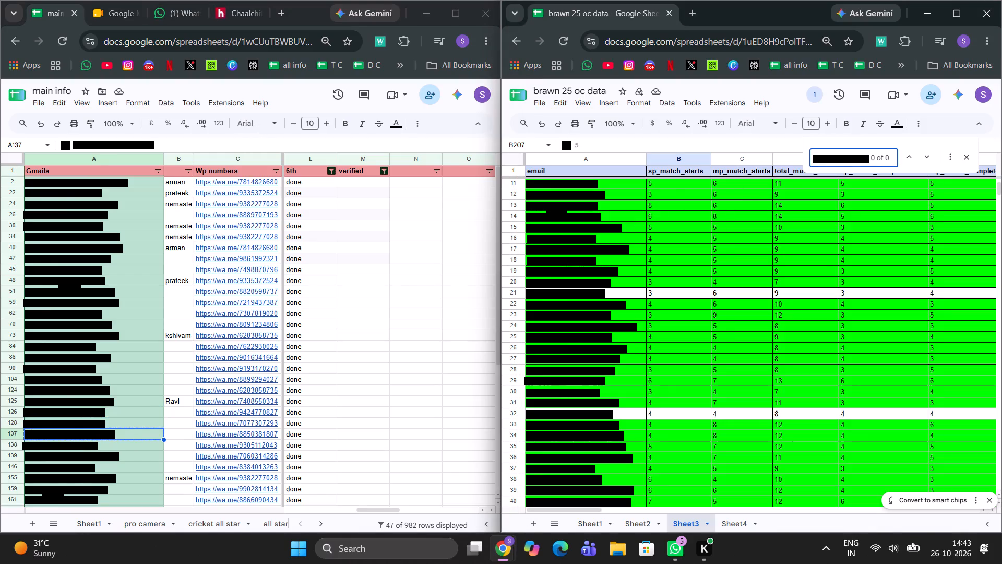
Search Sheet3 of brawn 25 oc data for each of the Gmails in main info rows 138 and 139.
left_click(148, 445)
key("ctrl+c")
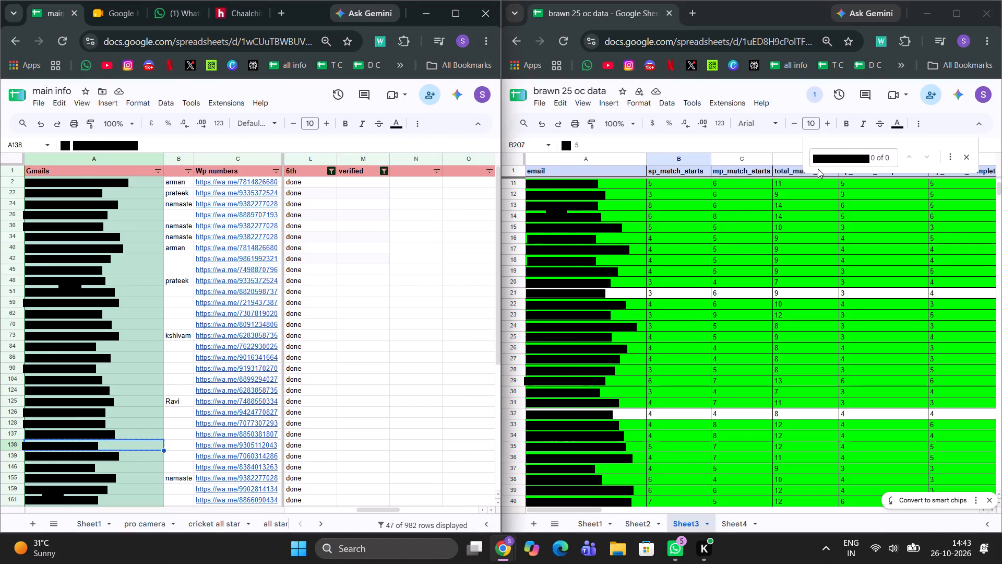
triple_click(845, 161)
left_click(845, 161)
key("ctrl+v")
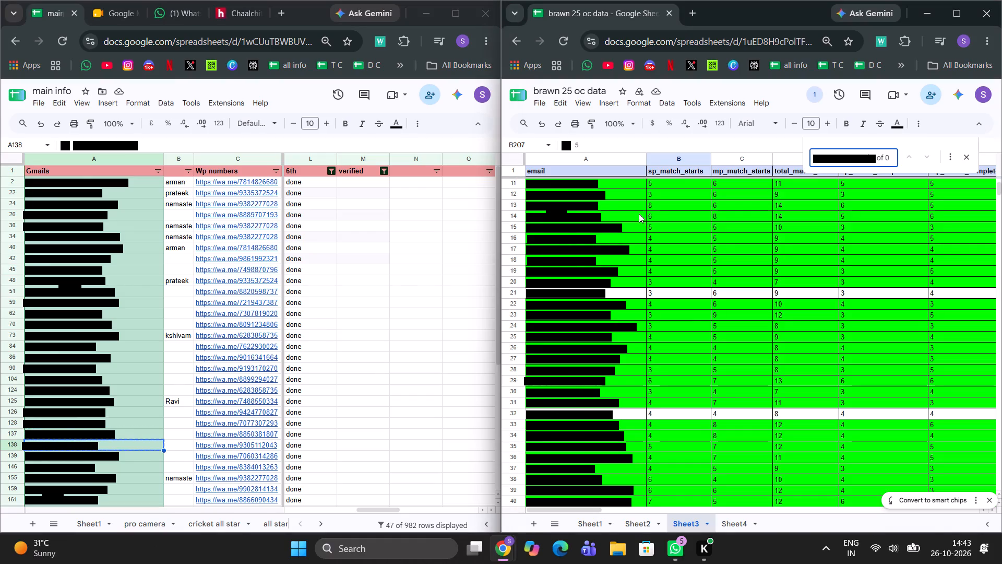
scroll(252, 346, "down", 4)
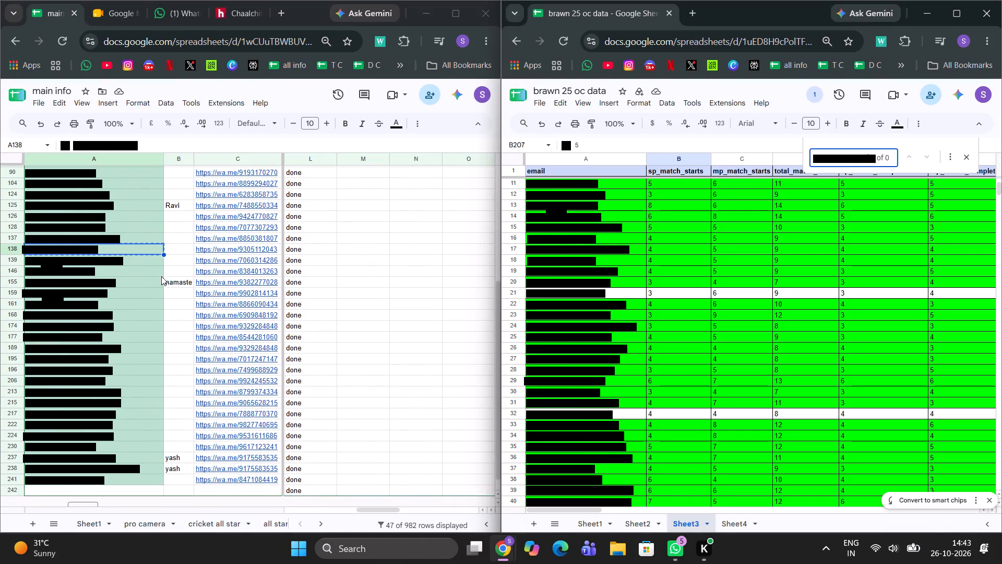
left_click(132, 260)
key("ctrl+c")
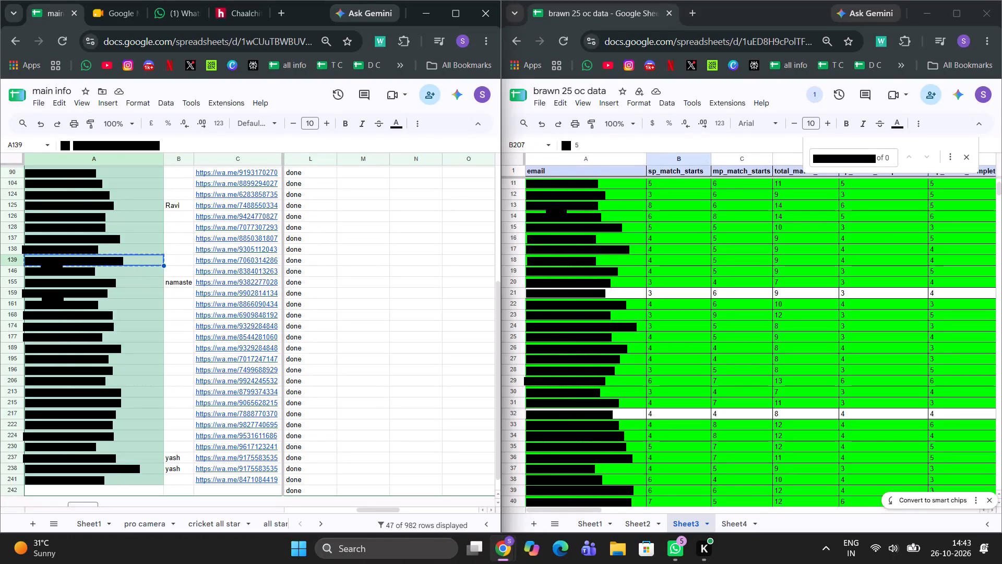
triple_click(851, 156)
left_click(851, 156)
key("ctrl+v")
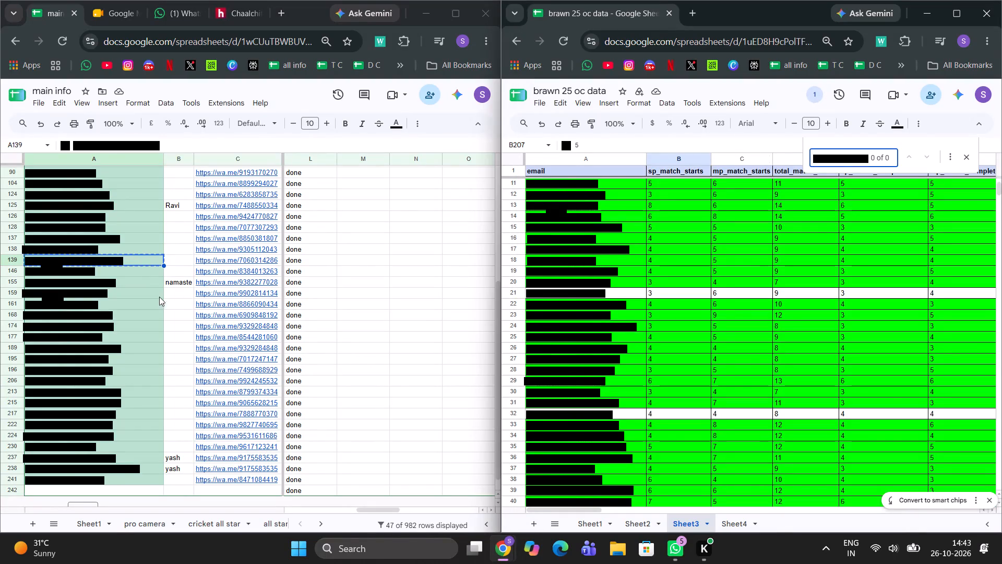
Search Sheet3 of brawn 25 oc data for each of the Gmails in main info rows 146 and 155.
left_click(142, 272)
key("ctrl+c")
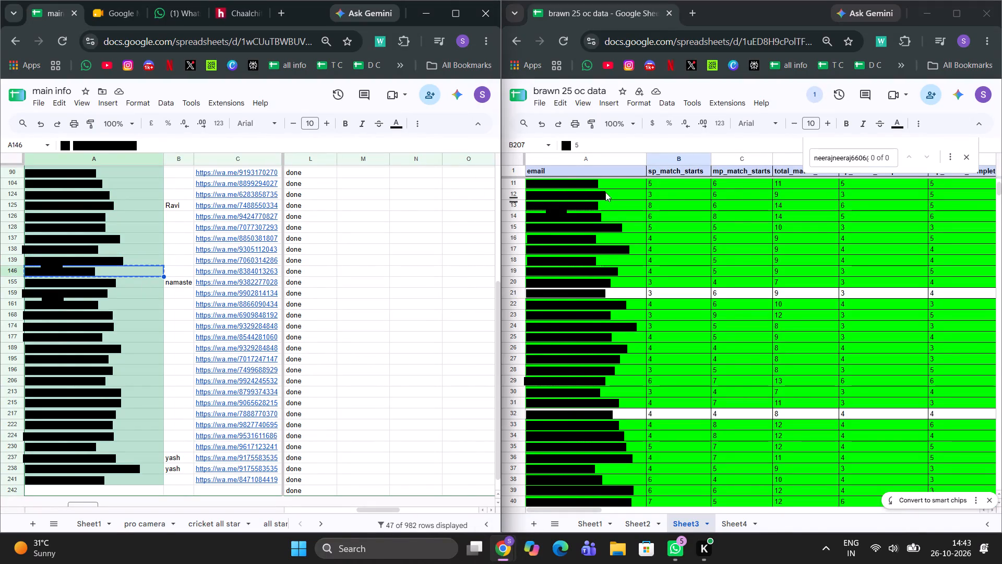
triple_click(844, 156)
left_click(844, 156)
key("ctrl+v")
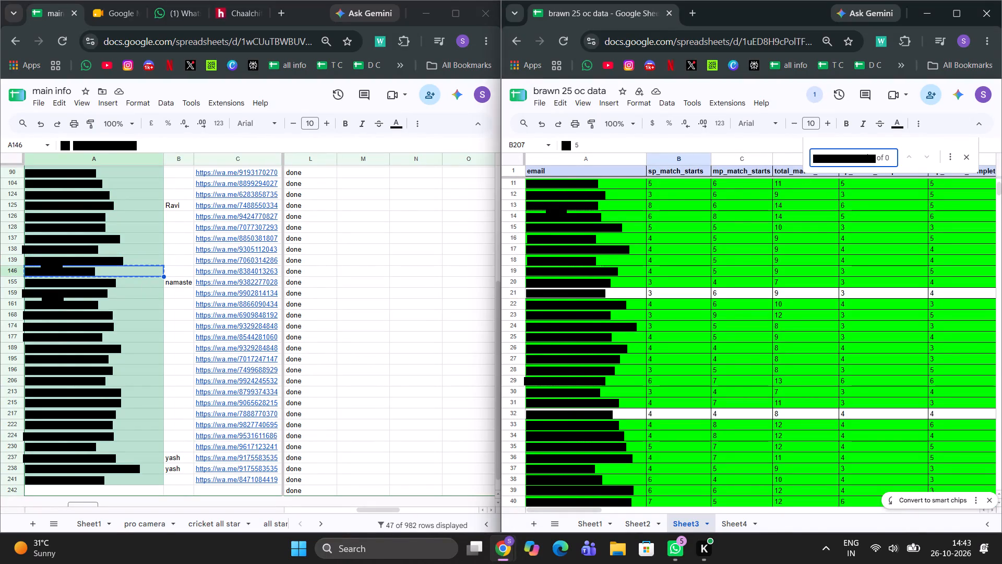
left_click(153, 280)
key("ctrl+c")
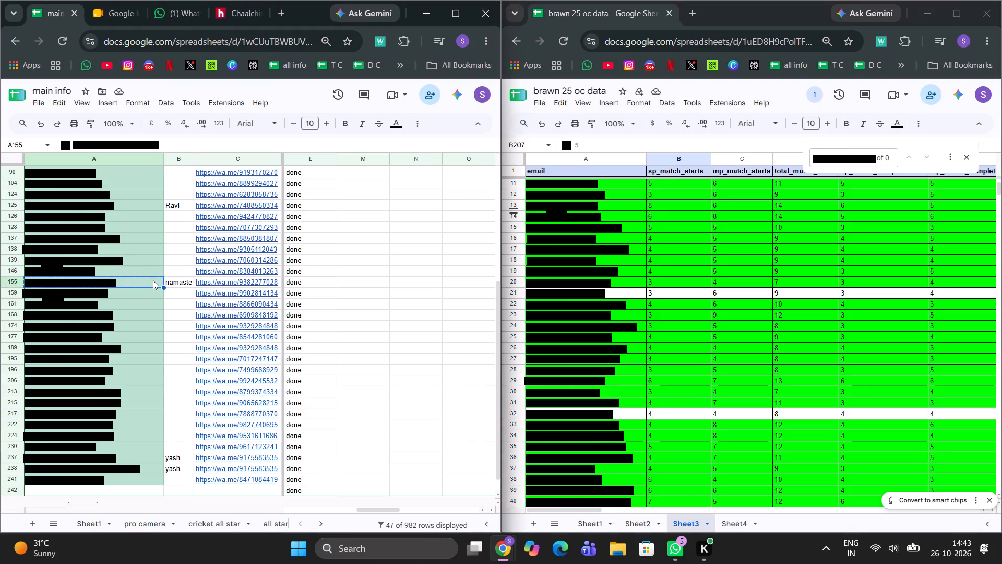
triple_click(840, 151)
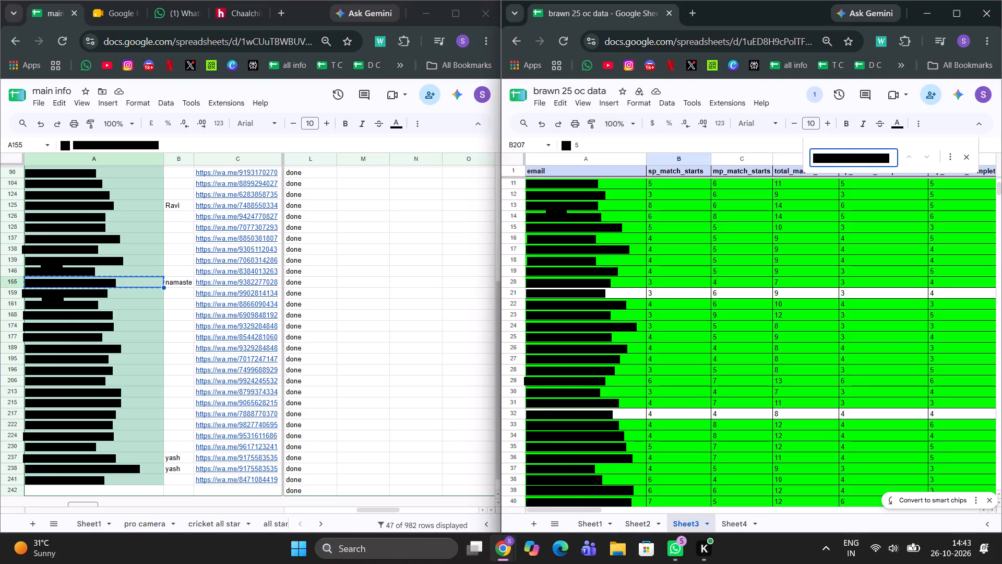
double_click(840, 151)
key("ctrl+v")
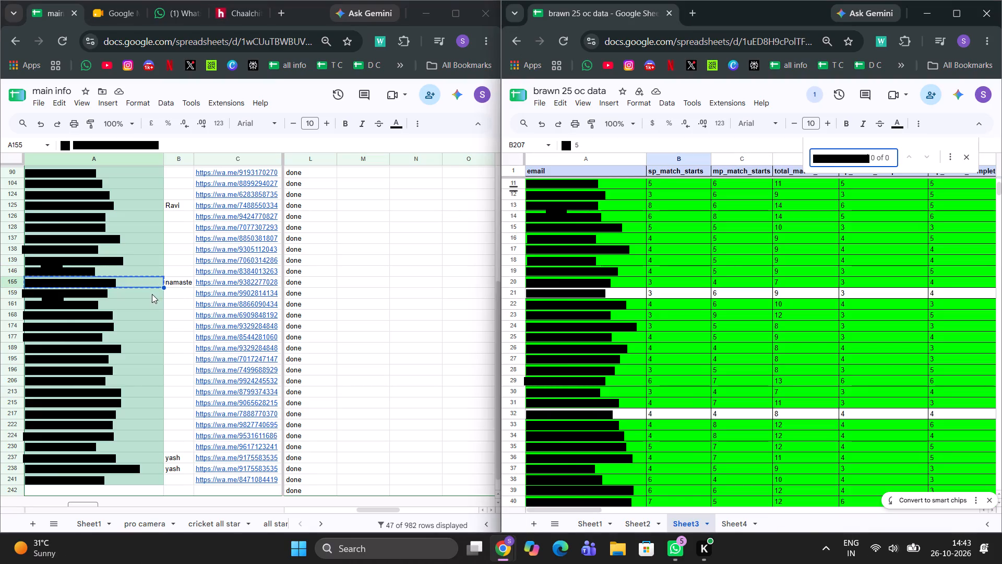
Search Sheet3 of brawn 25 oc data for each of the Gmails in main info rows 159 and 161.
left_click(151, 293)
key("ctrl+c")
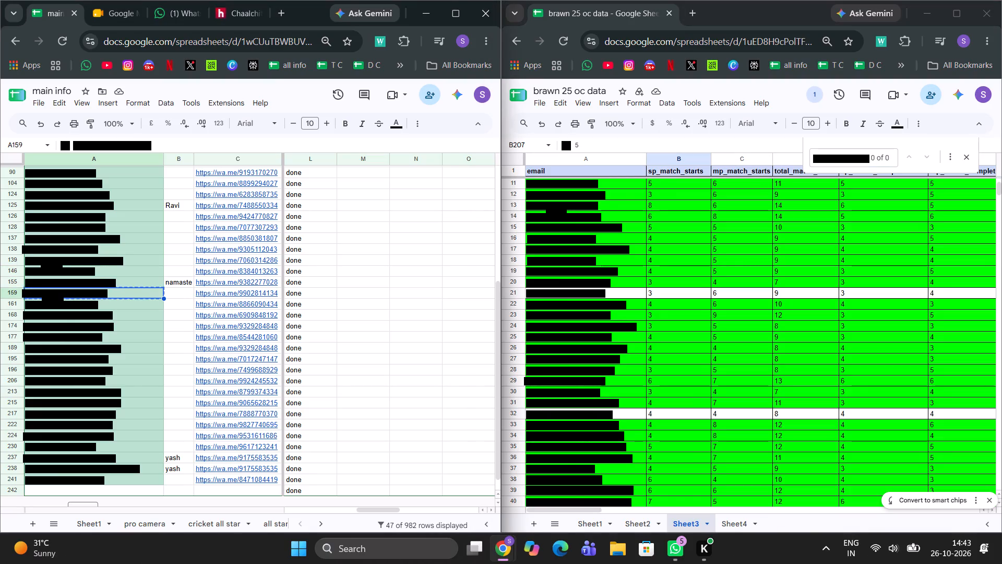
triple_click(828, 160)
left_click(828, 160)
key("ctrl+v")
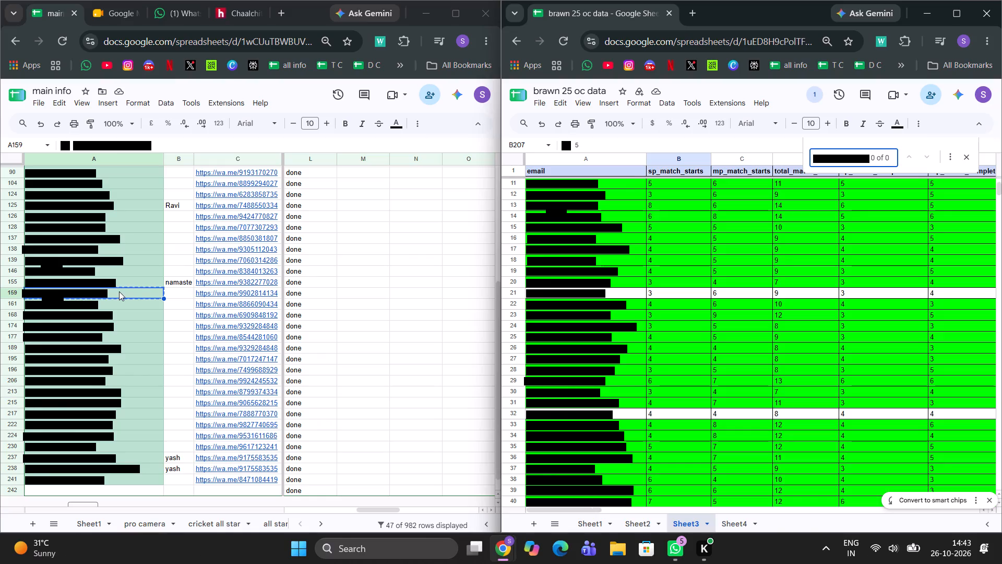
left_click(108, 303)
key("ctrl+c")
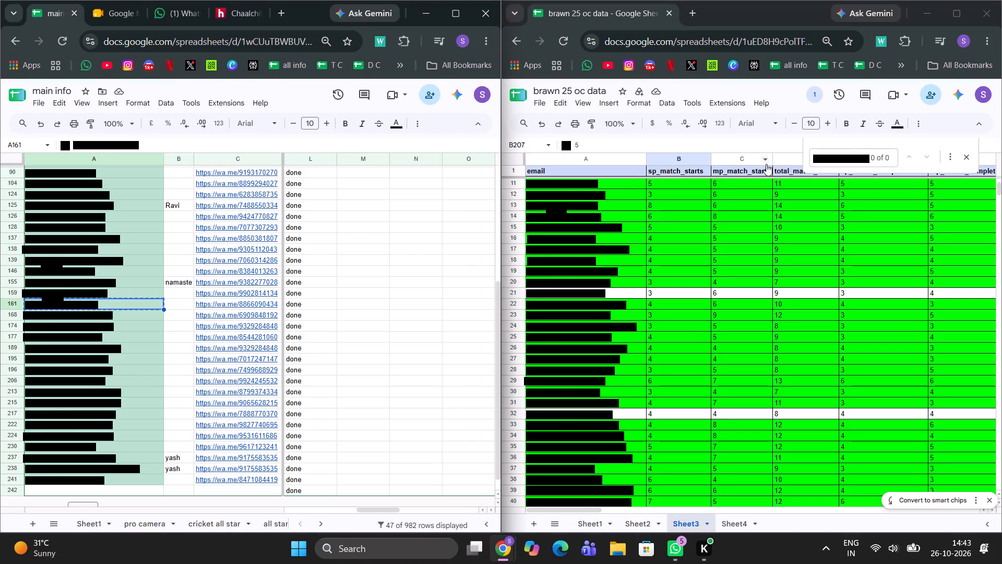
triple_click(840, 159)
left_click(840, 159, "ctrl")
key("ctrl+v")
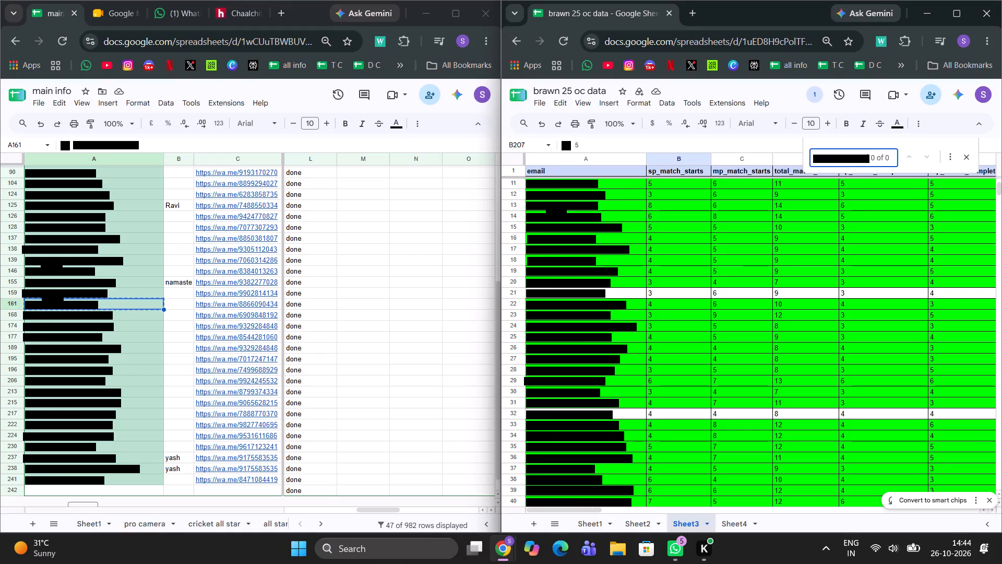
Search Sheet3 of brawn 25 oc data for each of the Gmails in main info rows 168 and 174.
left_click(96, 312)
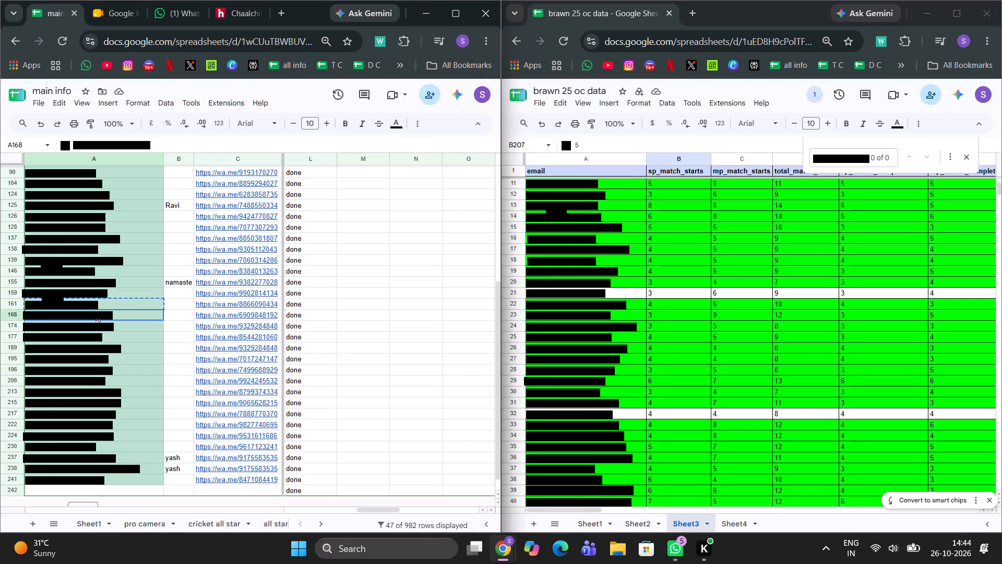
key("ctrl+c")
triple_click(856, 163)
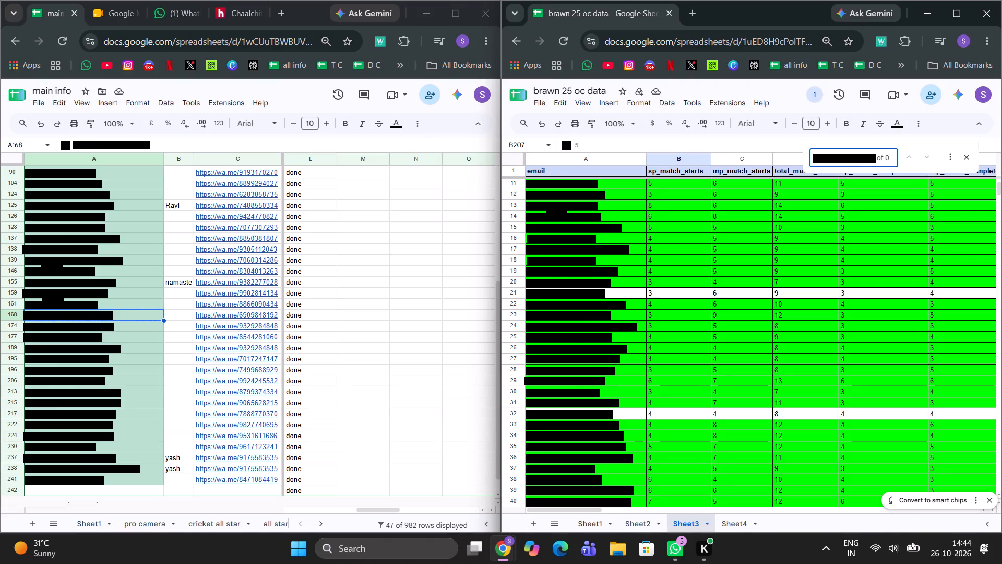
key("ctrl+v")
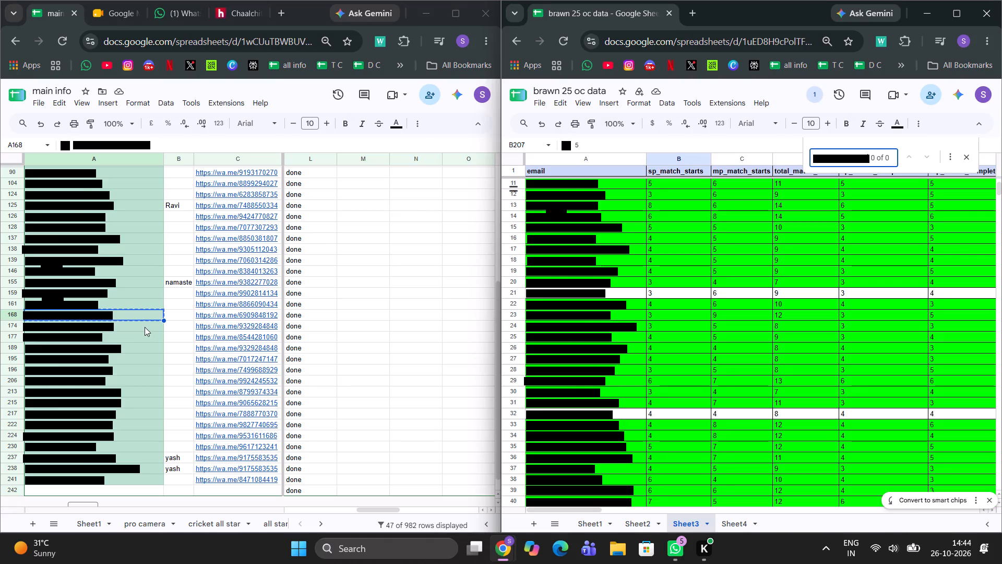
left_click(142, 327)
key("ctrl+c")
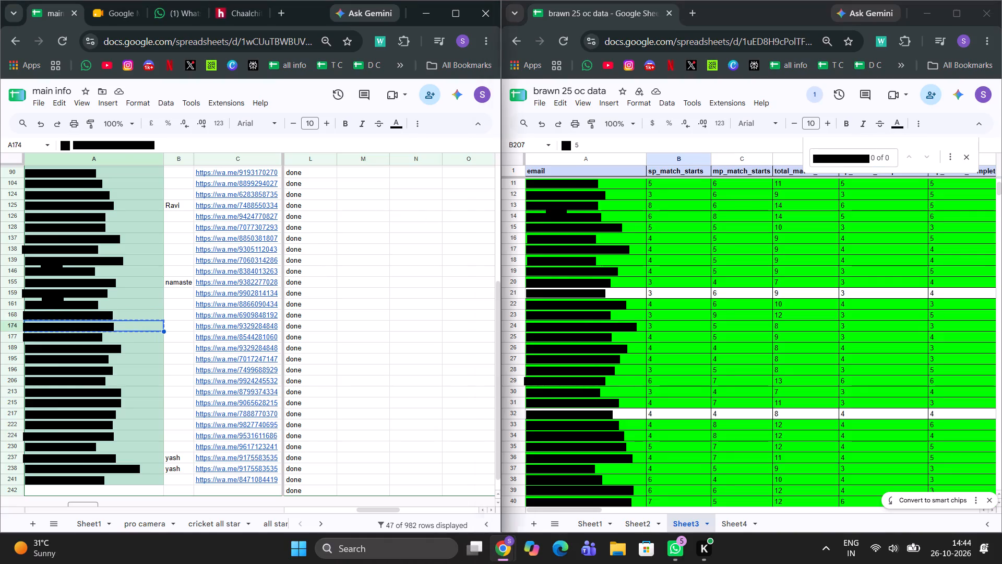
triple_click(860, 154)
left_click(860, 154, "ctrl")
key("ctrl+v")
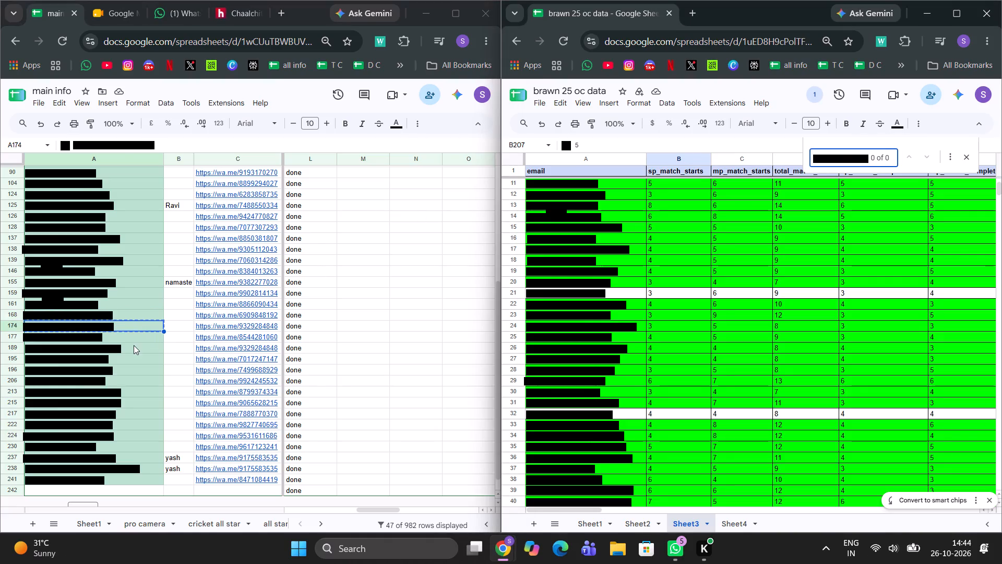
Search Sheet3 of brawn 25 oc data for each of the Gmails in main info rows 177 and 189.
left_click(124, 341)
key("ctrl+c")
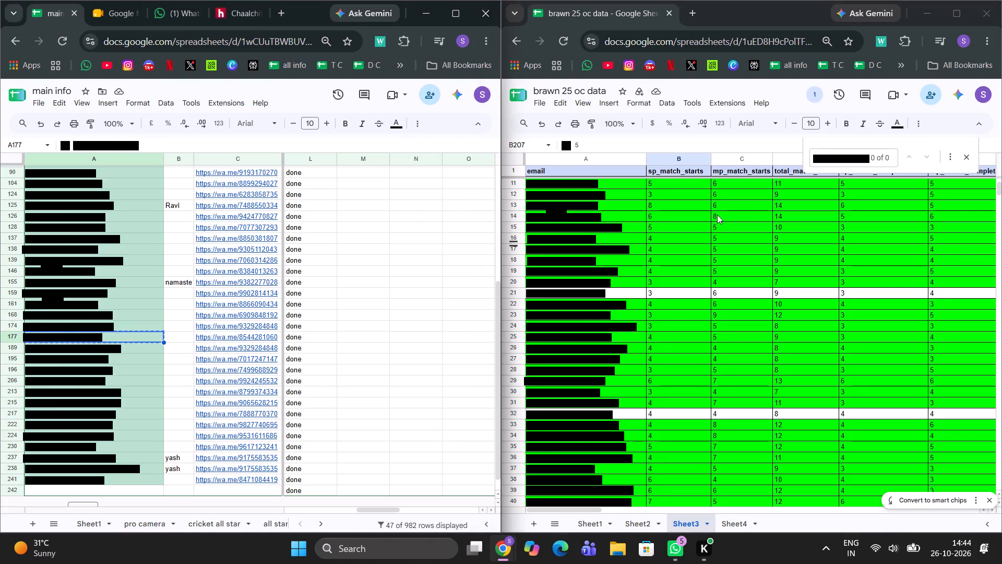
triple_click(830, 164)
left_click(830, 164)
key("ctrl+v")
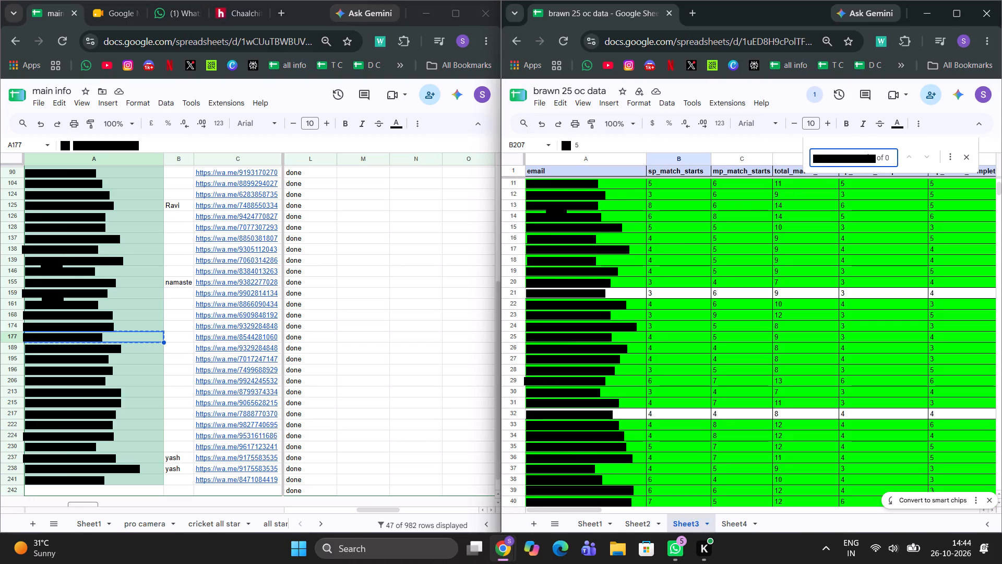
left_click(116, 345)
key("ctrl+c")
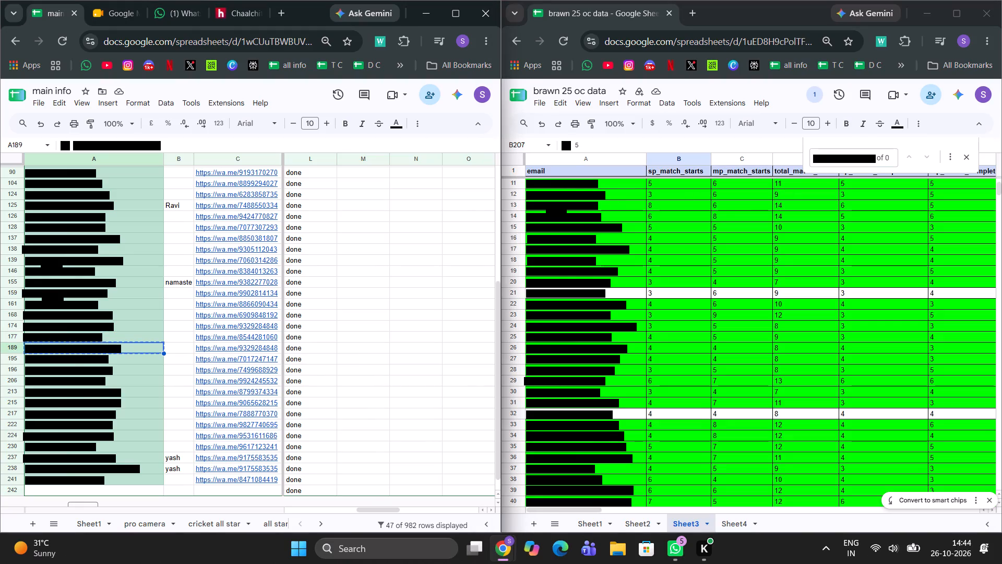
triple_click(857, 152)
left_click(857, 152, "ctrl")
key("ctrl+v")
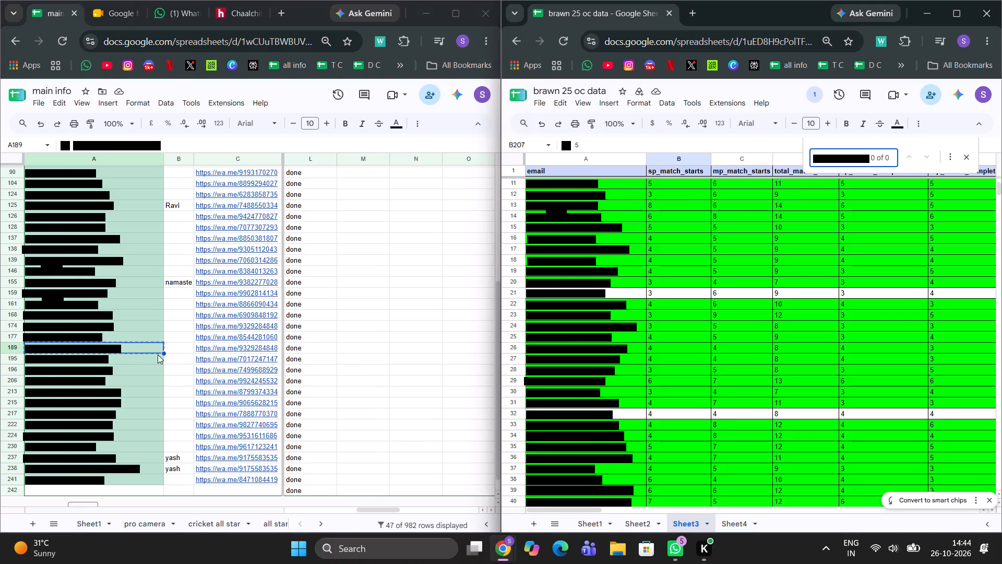
Search Sheet3 of brawn 25 oc data for each of the Gmails in main info rows 195 and 196.
left_click(94, 357)
key("ctrl+c")
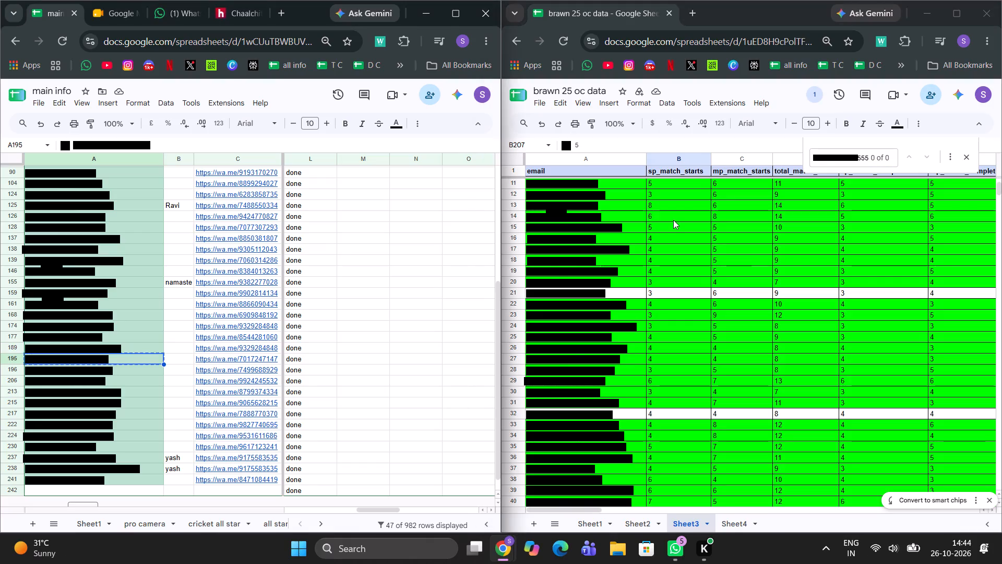
triple_click(856, 157)
left_click(856, 157)
key("ctrl+v")
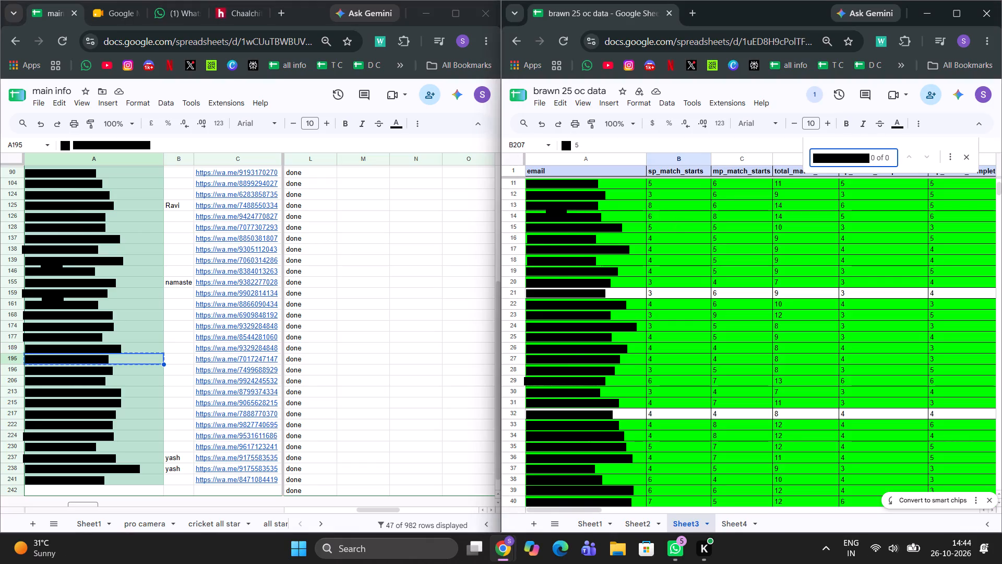
left_click(132, 372)
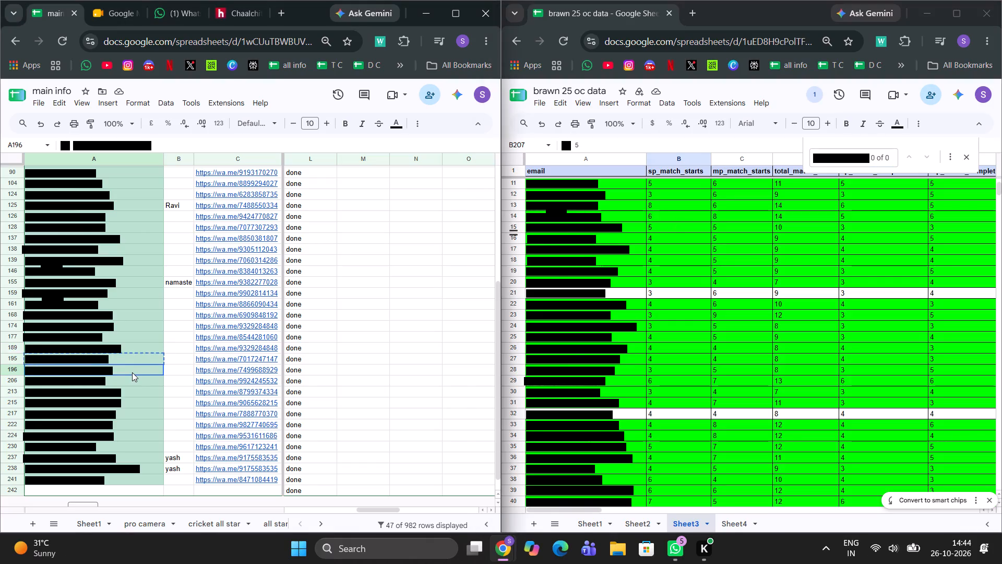
key("ctrl+c")
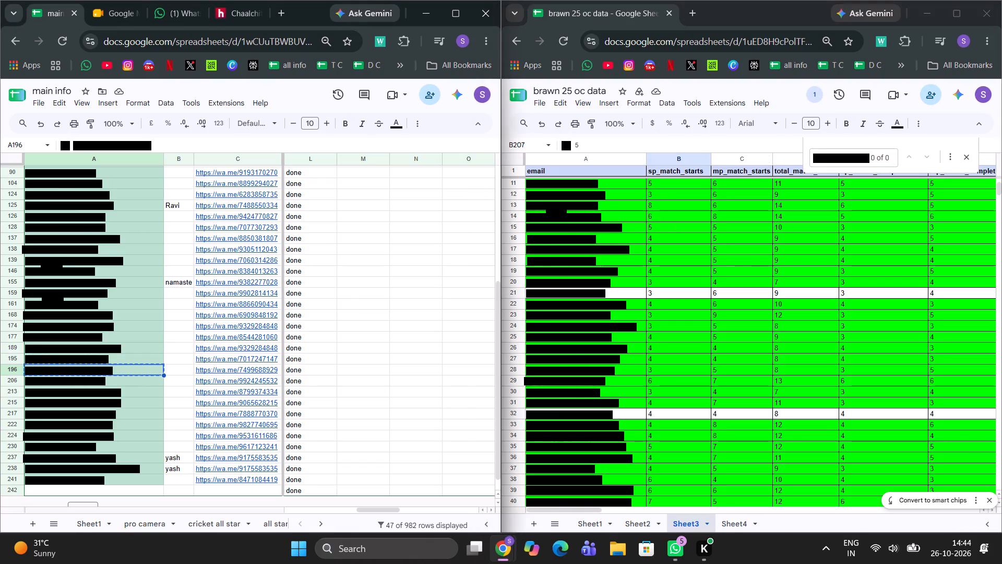
triple_click(820, 157)
left_click(820, 157, "ctrl")
key("ctrl+v")
key("ctrl+v")
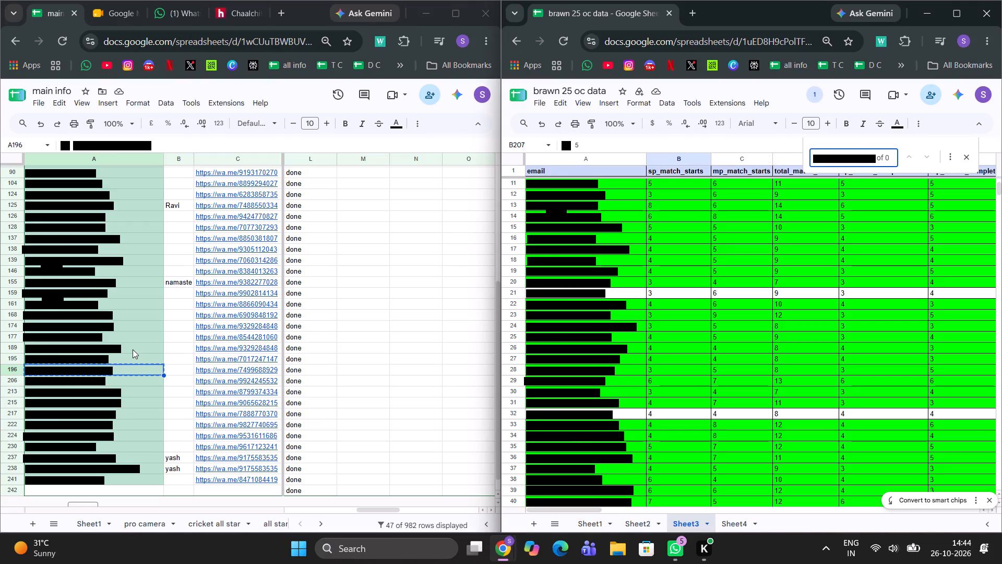
Search Sheet3 of brawn 25 oc data for each of the Gmails in main info rows 206 and 213.
left_click(121, 379)
key("ctrl+c")
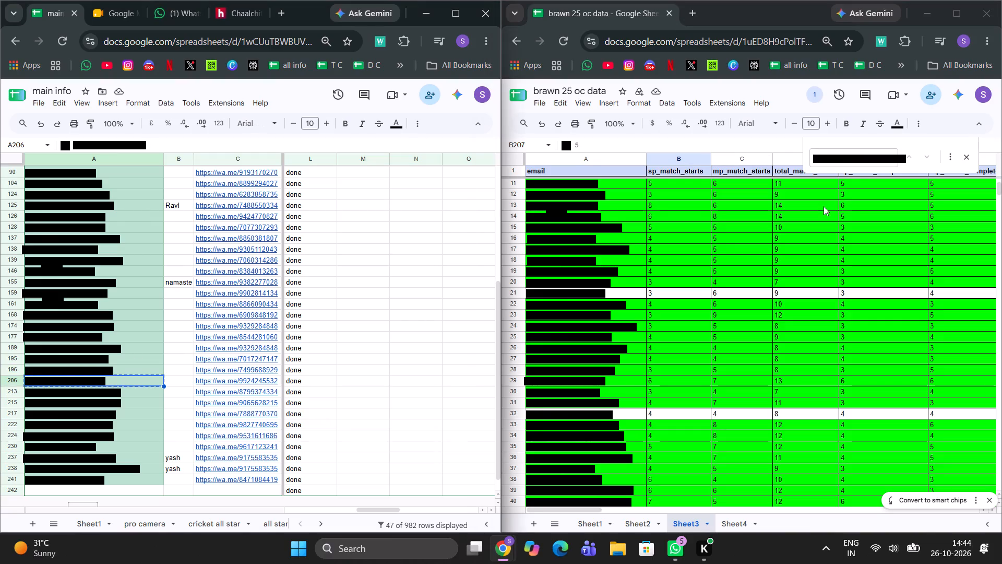
triple_click(826, 159)
left_click(826, 159, "ctrl")
key("ctrl+v")
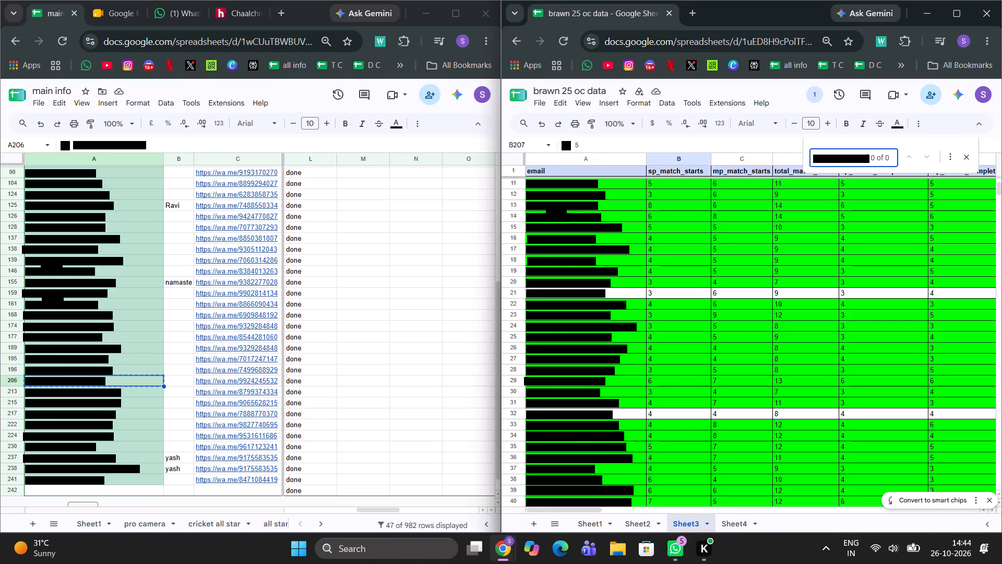
left_click(129, 391)
key("ctrl+c")
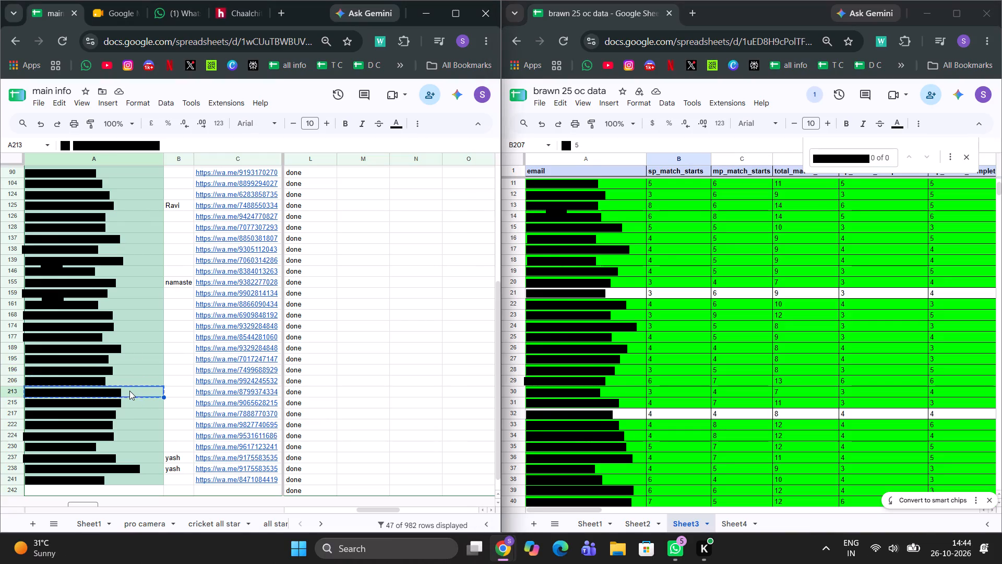
triple_click(851, 164)
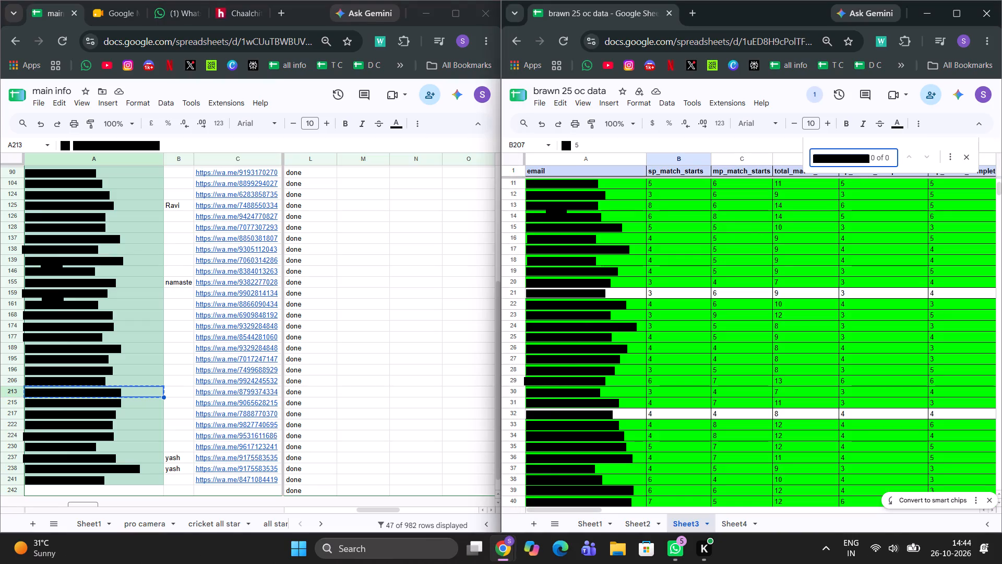
key("ctrl+v")
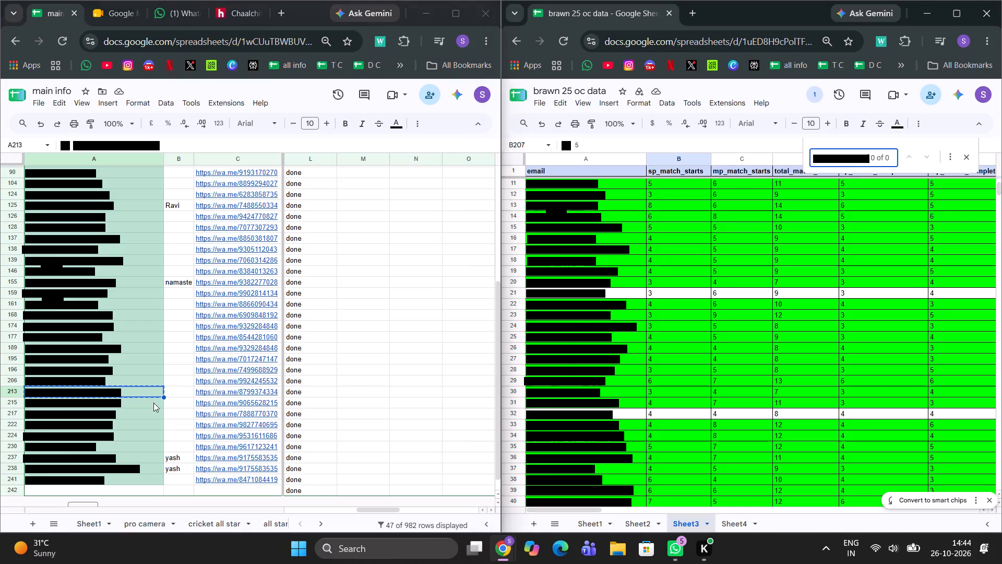
Search Sheet3 of brawn 25 oc data for each of the Gmails in main info rows 215 and 217.
left_click(153, 403)
key("ctrl+c")
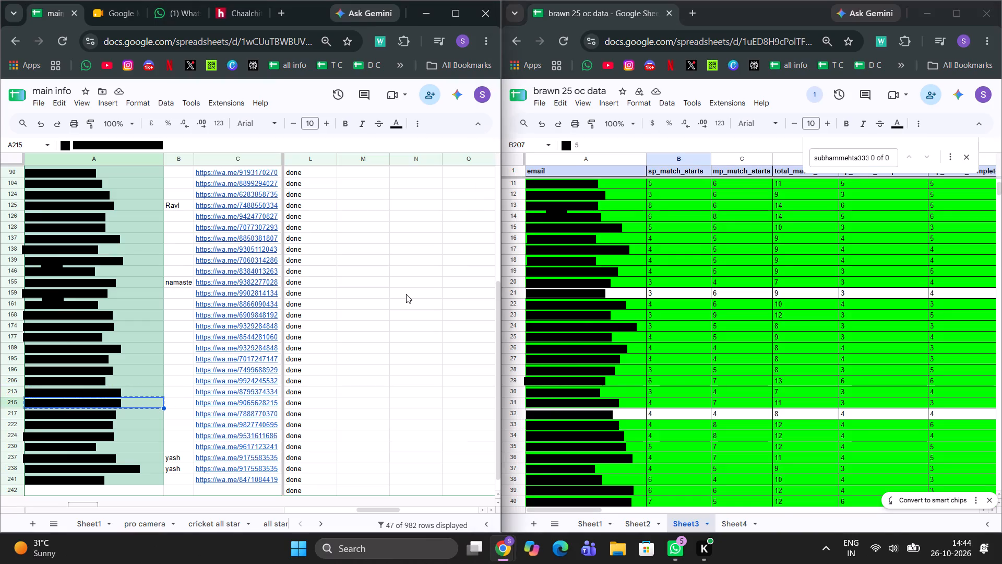
triple_click(850, 160)
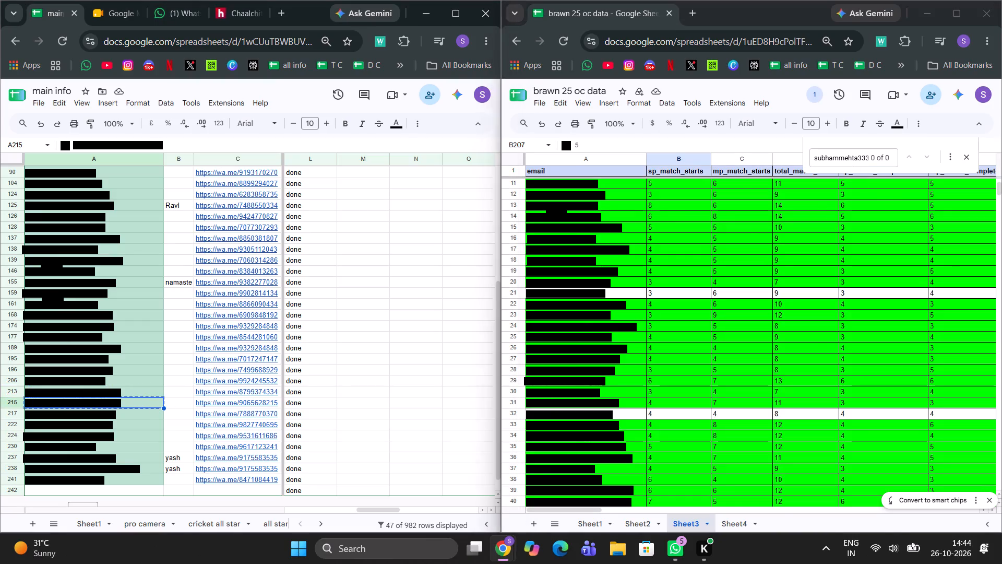
left_click(850, 160)
key("ctrl+v")
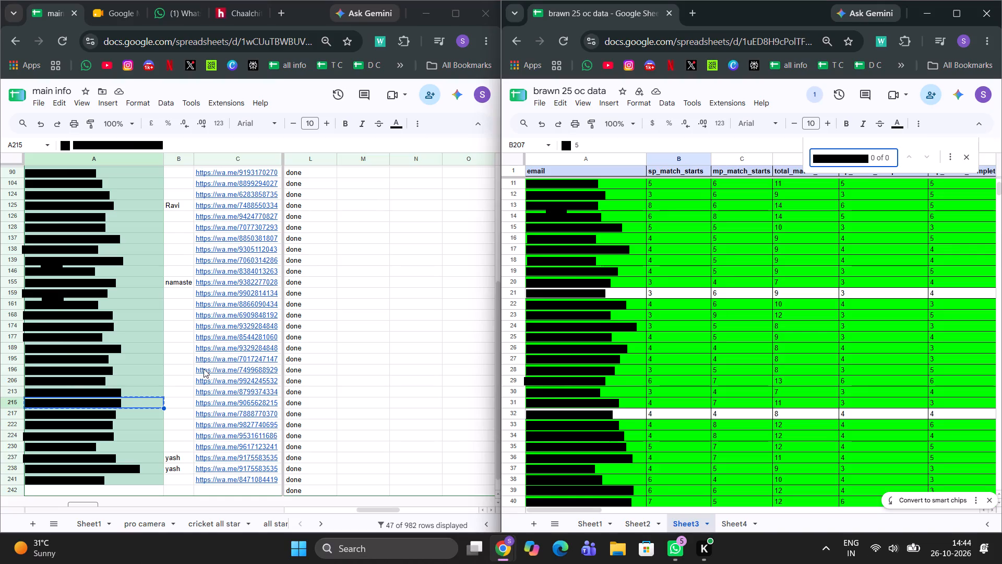
left_click(130, 420)
key("ctrl+c")
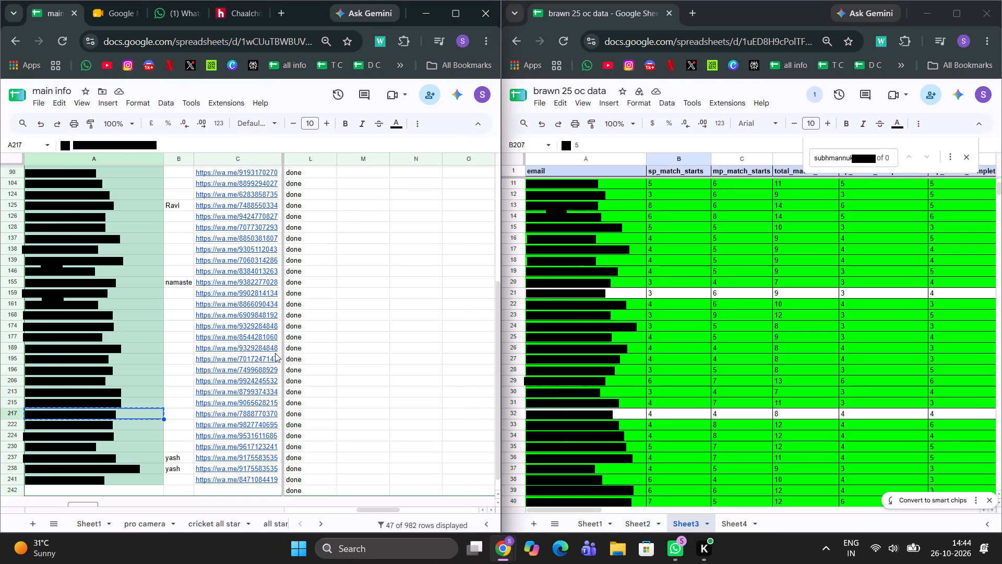
left_click(873, 159)
double_click(853, 158)
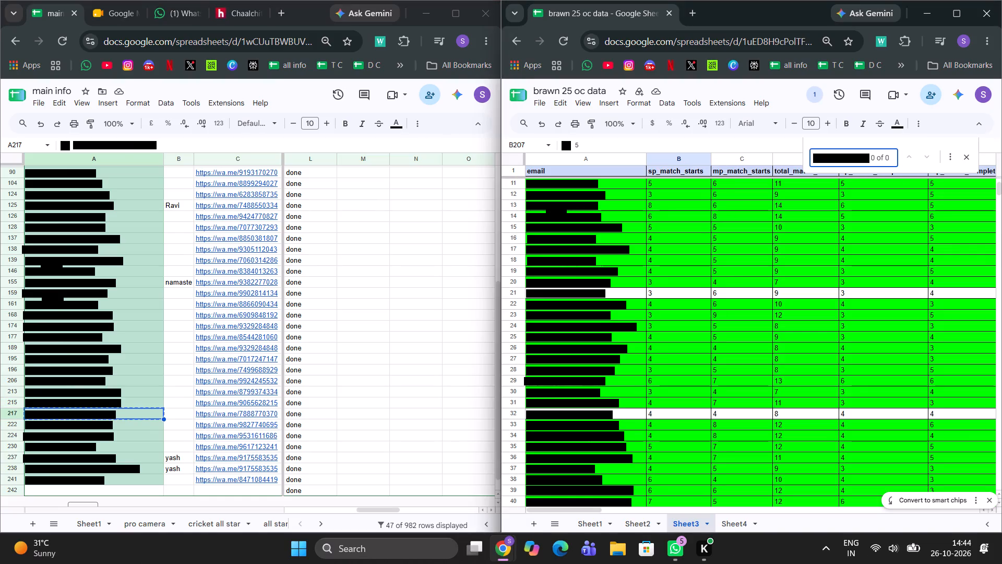
double_click(853, 158)
key("ctrl+v")
Search Sheet3 of brawn 25 oc data for each of the Gmails in main info rows 222 and 224.
left_click(136, 420)
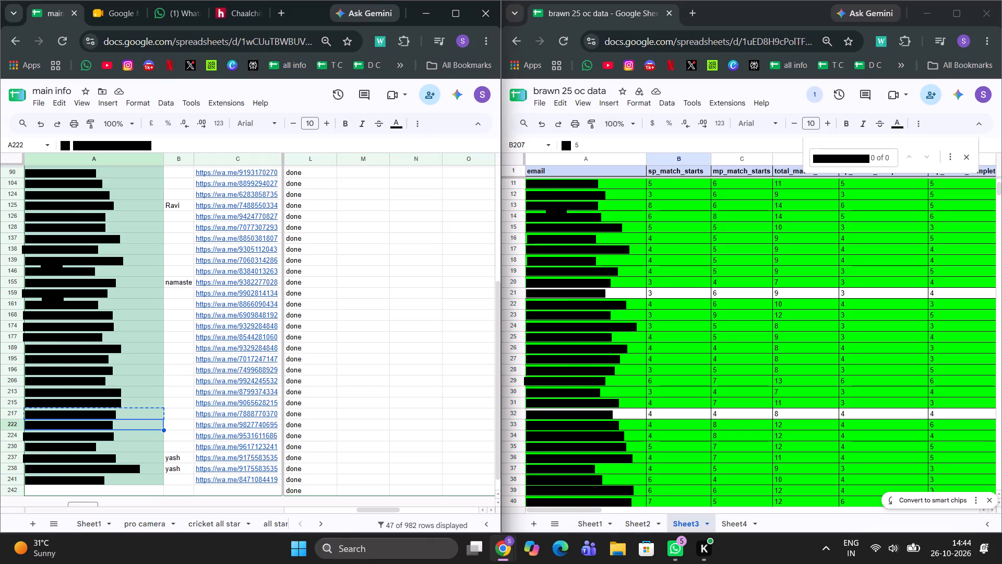
key("ctrl+c")
triple_click(828, 159)
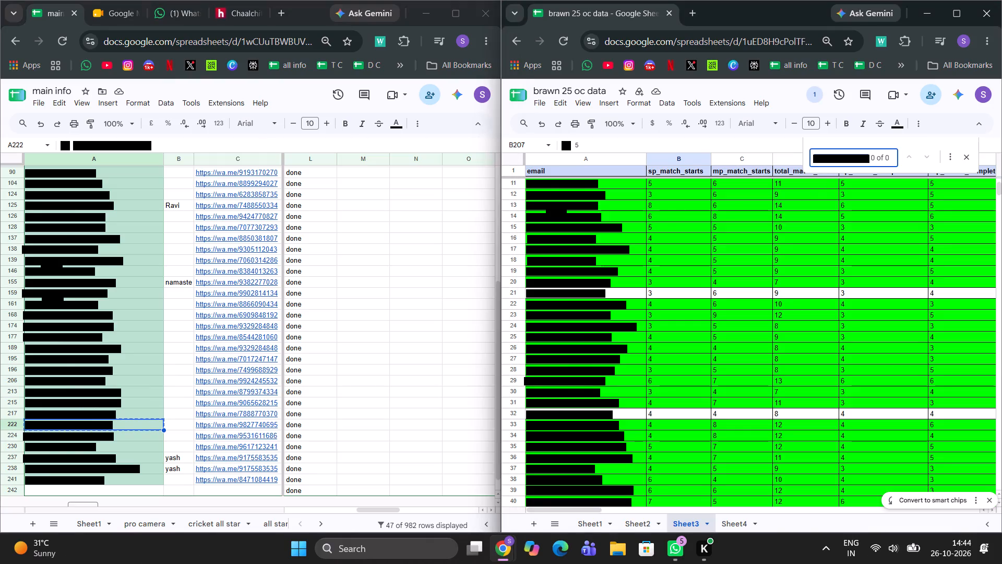
left_click(828, 159, "ctrl")
key("ctrl+v")
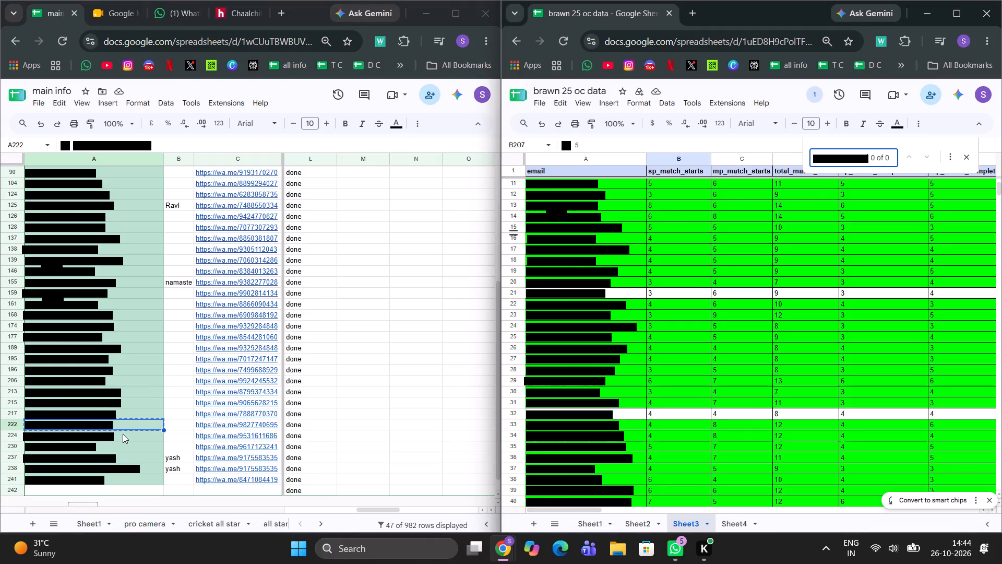
left_click(123, 434)
key("ctrl+c")
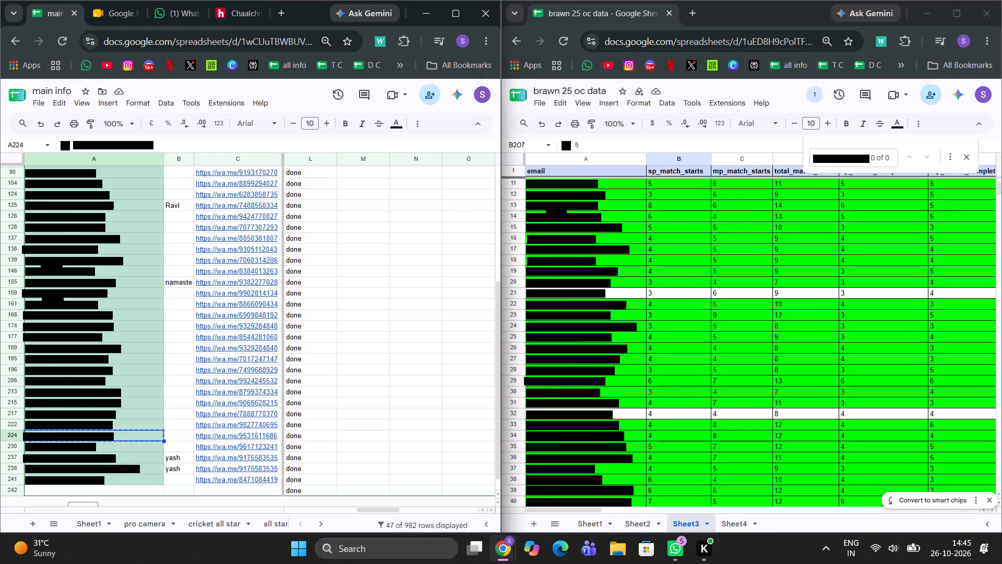
triple_click(835, 162)
left_click(835, 162)
key("ctrl+v")
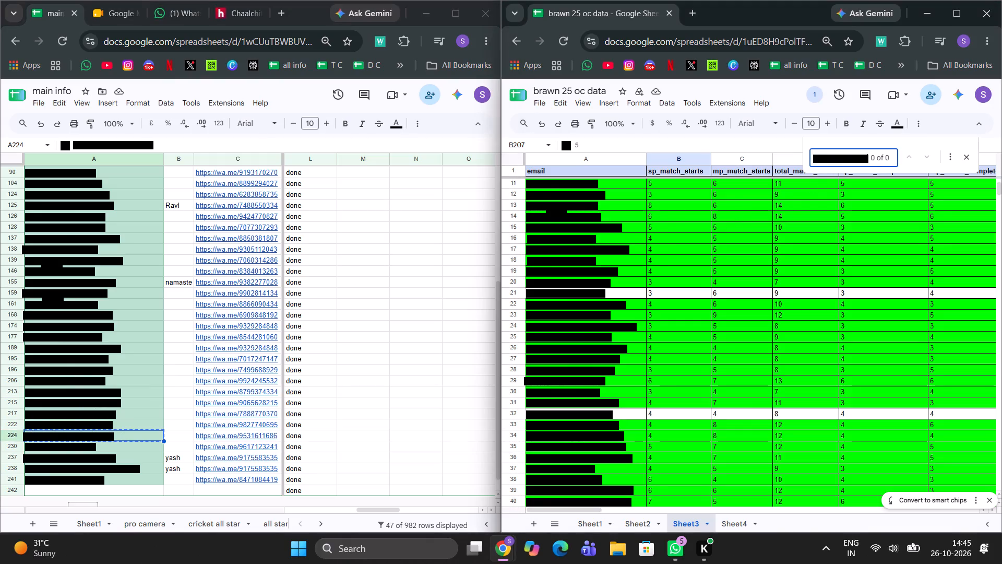
Search Sheet3 of brawn 25 oc data for each of the Gmails in main info rows 230 and 237.
left_click(104, 446)
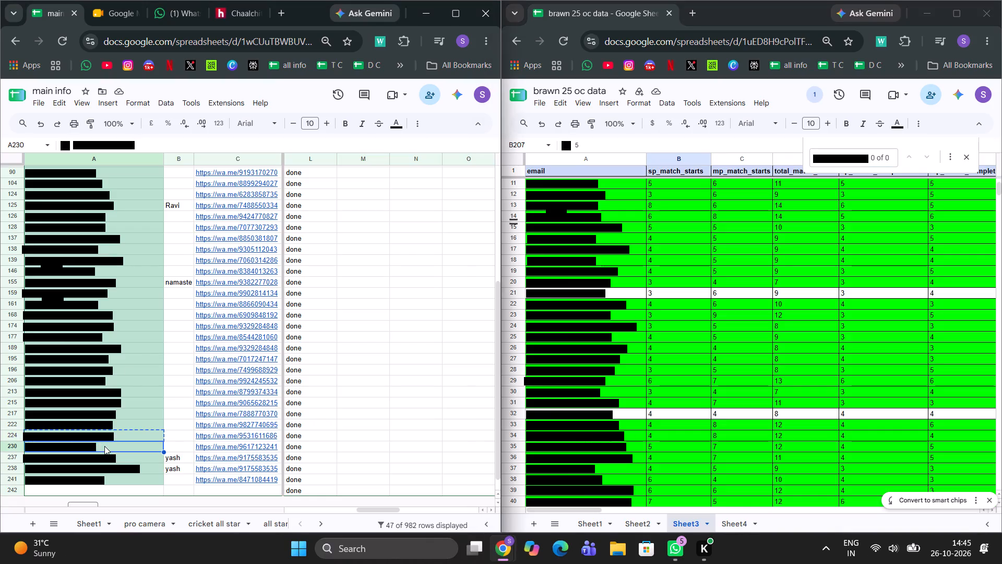
key("ctrl+c")
left_click(146, 437)
left_click(614, 305)
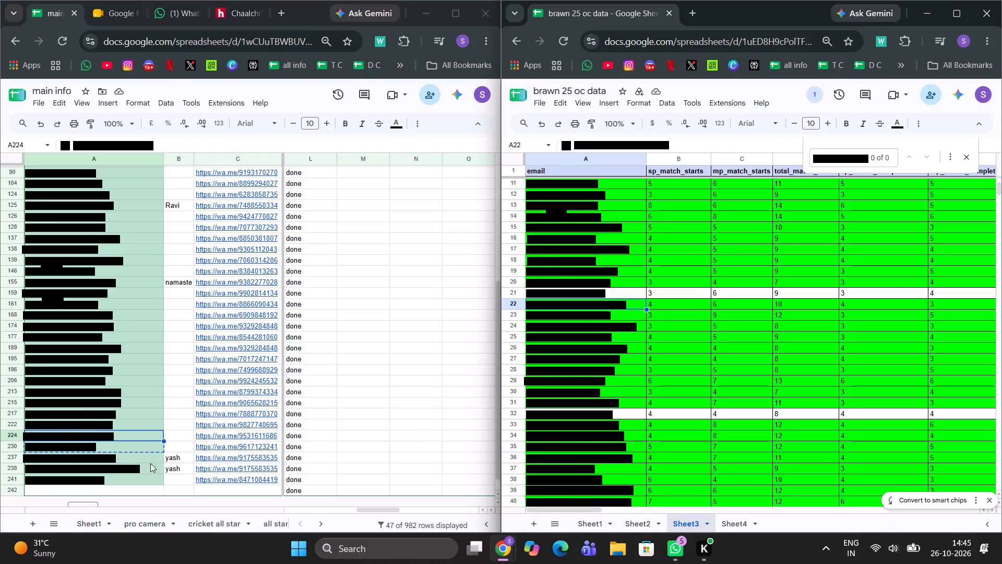
left_click(141, 442)
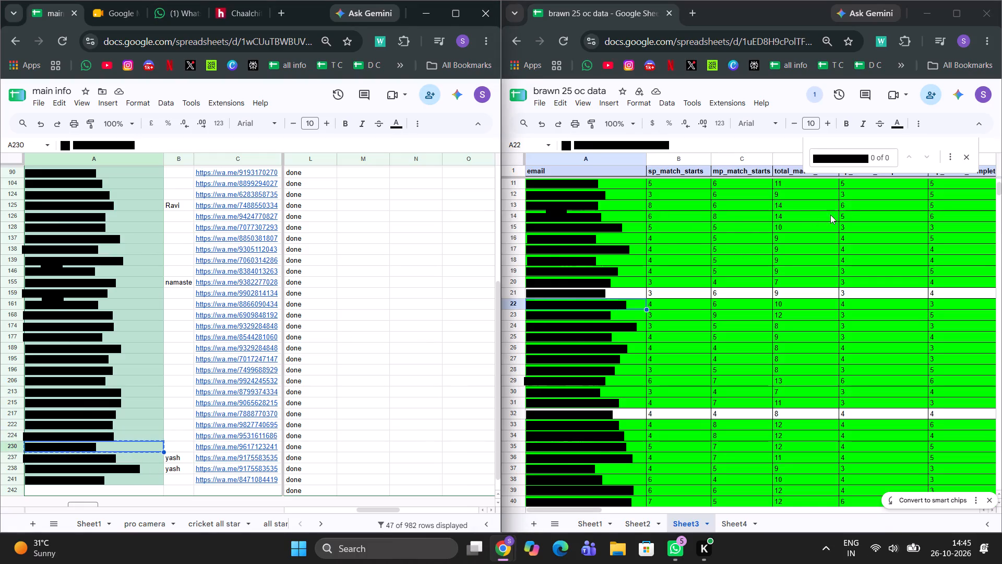
double_click(877, 159)
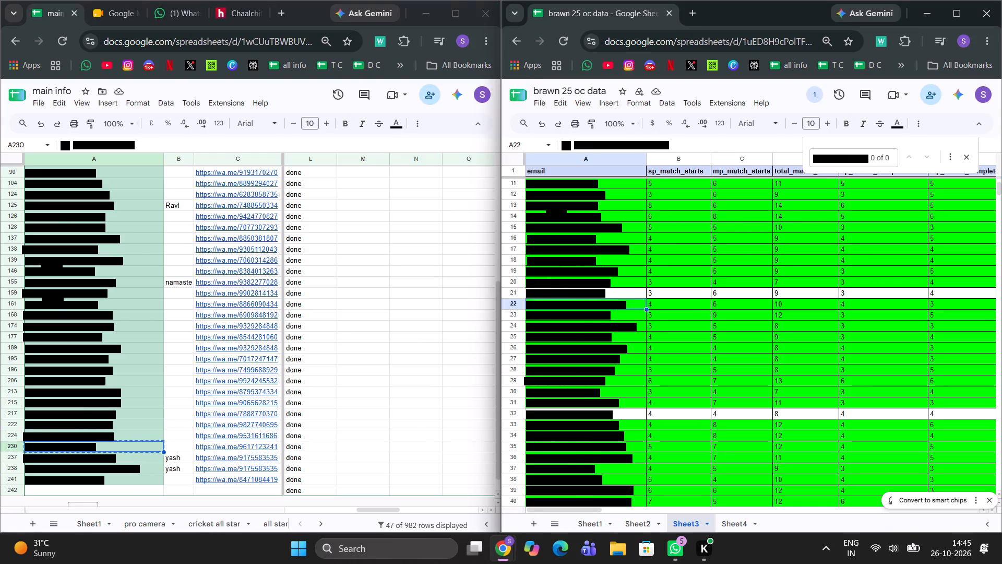
key("ctrl+v")
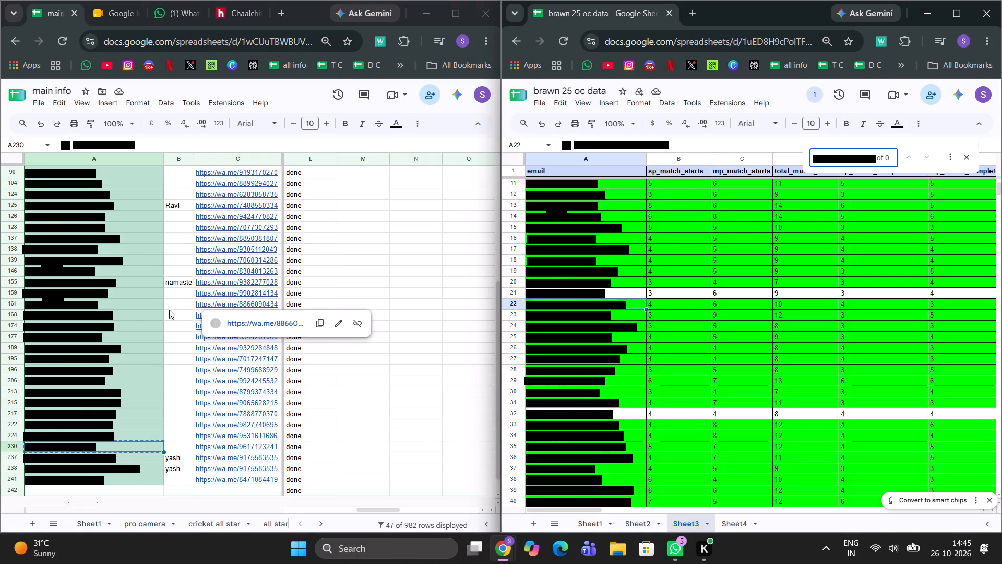
left_click(69, 458)
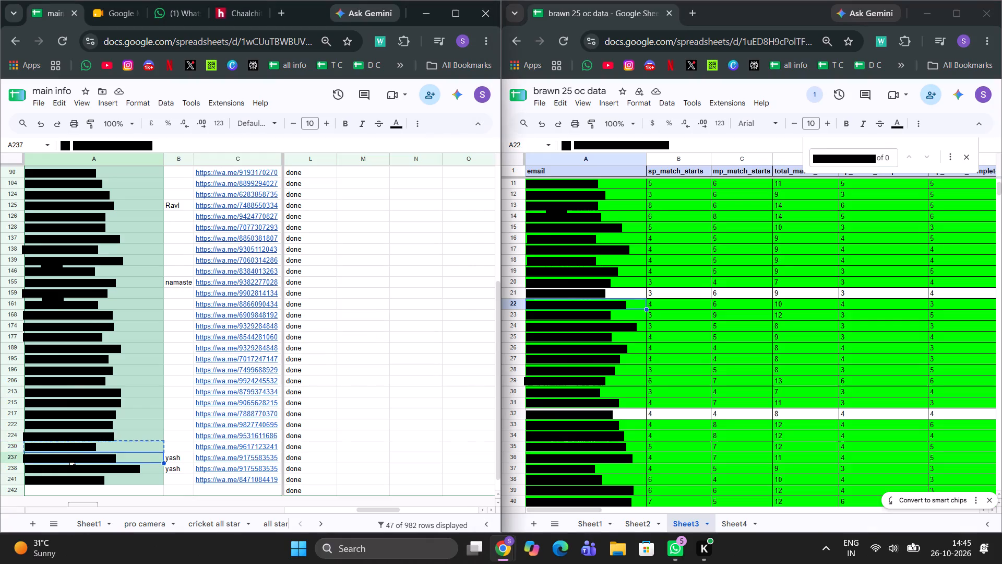
key("ctrl+c")
triple_click(845, 153)
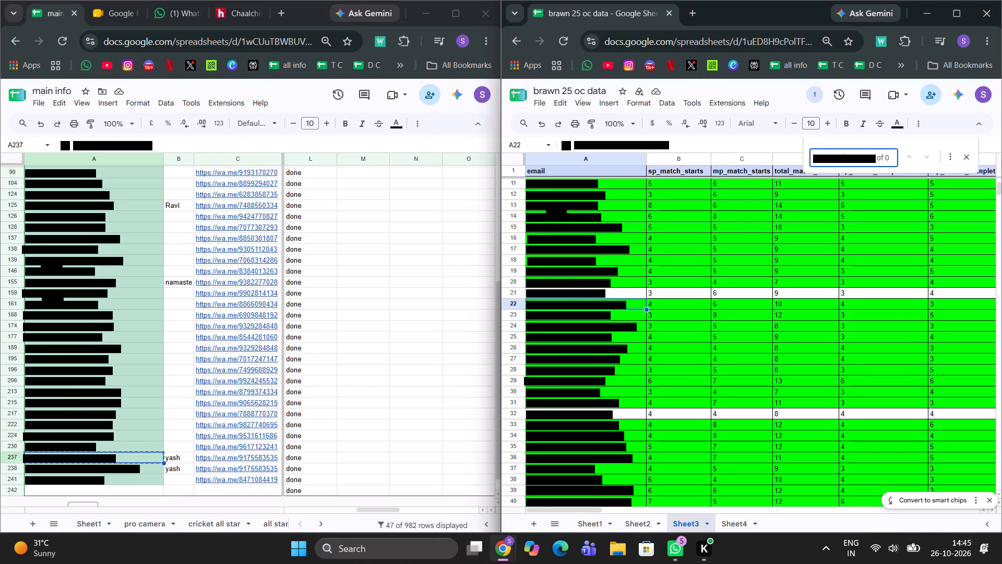
left_click(845, 153)
key("ctrl+v")
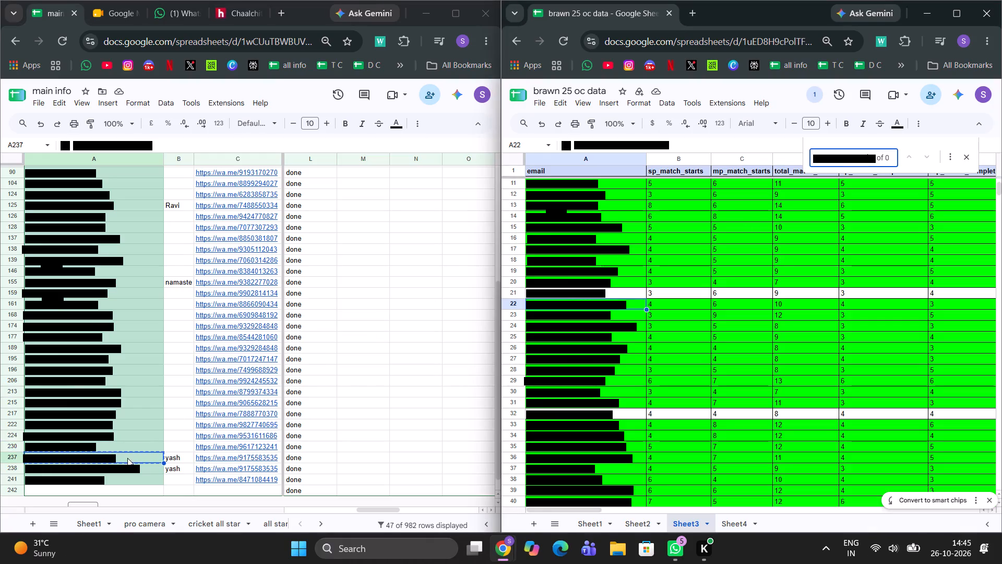
Search Sheet3 of brawn 25 oc data for each of the Gmails in main info rows 238 and 241, closing the search when done.
left_click(134, 467)
key("ctrl+c")
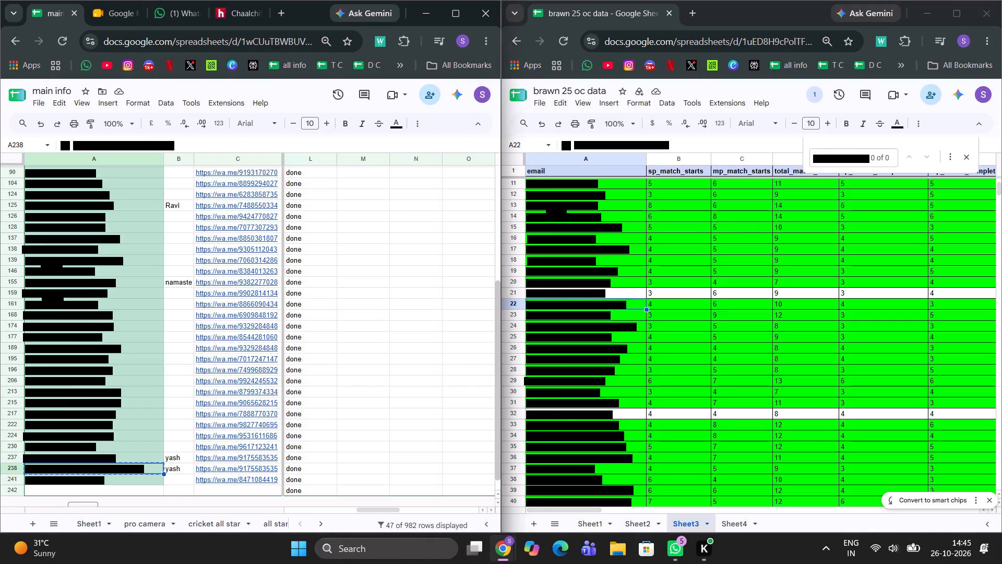
triple_click(852, 160)
left_click(852, 160)
key("ctrl+v")
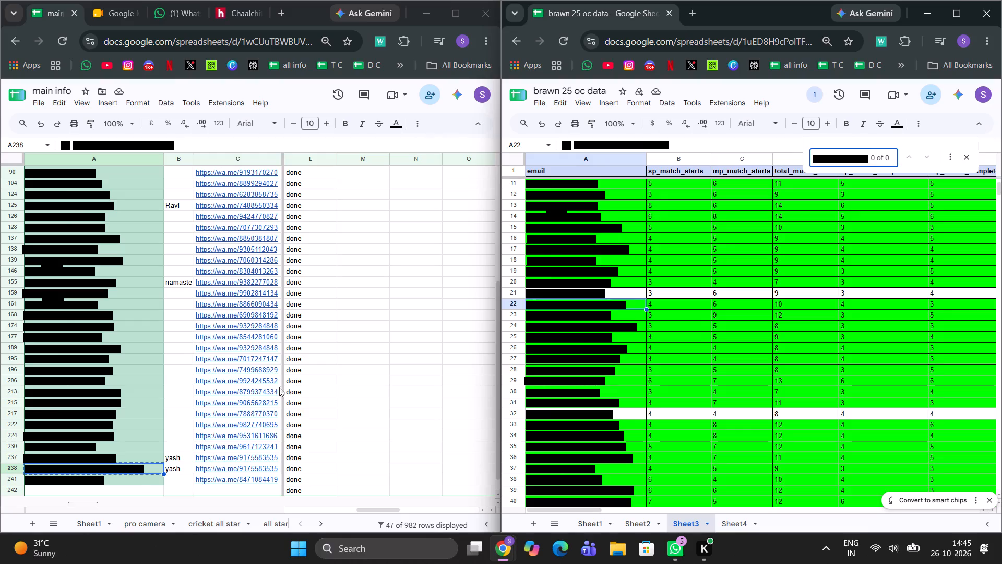
left_click(142, 478)
key("ctrl+c")
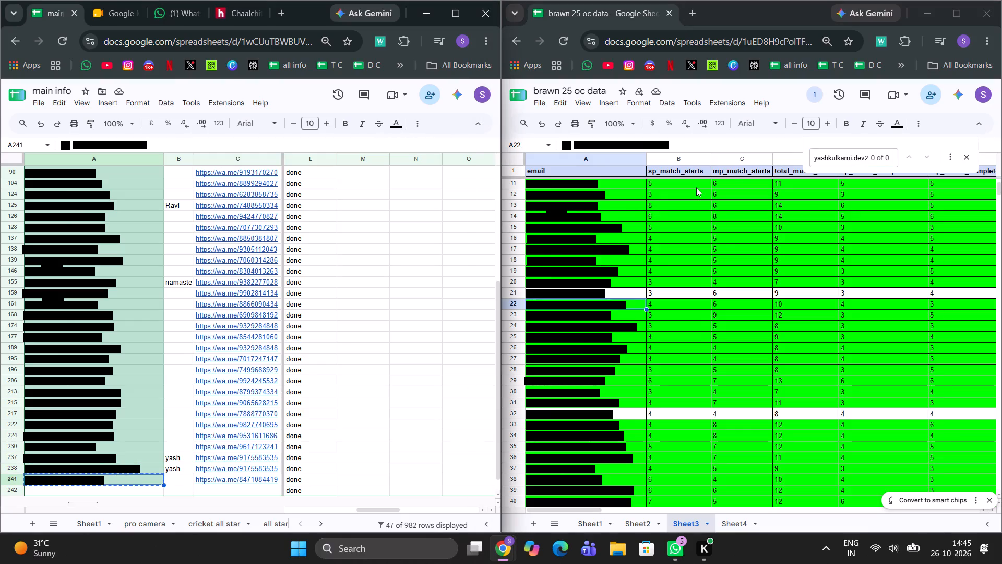
triple_click(858, 160)
left_click(858, 160)
key("ctrl+v")
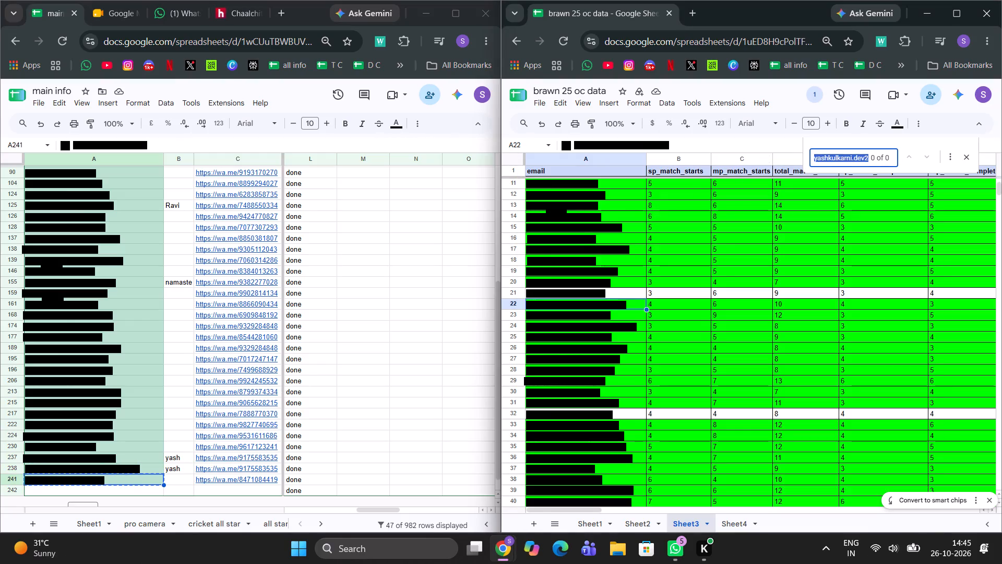
left_click(963, 157)
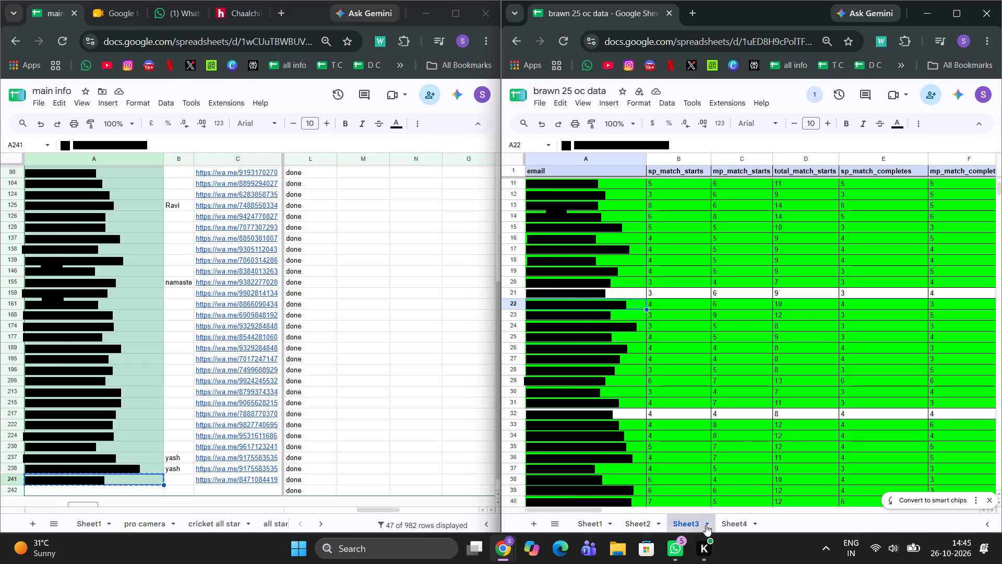
In Sheet4 of brawn 25 oc data, move the contents of columns A and B down one row to start at A2.
left_click(748, 526)
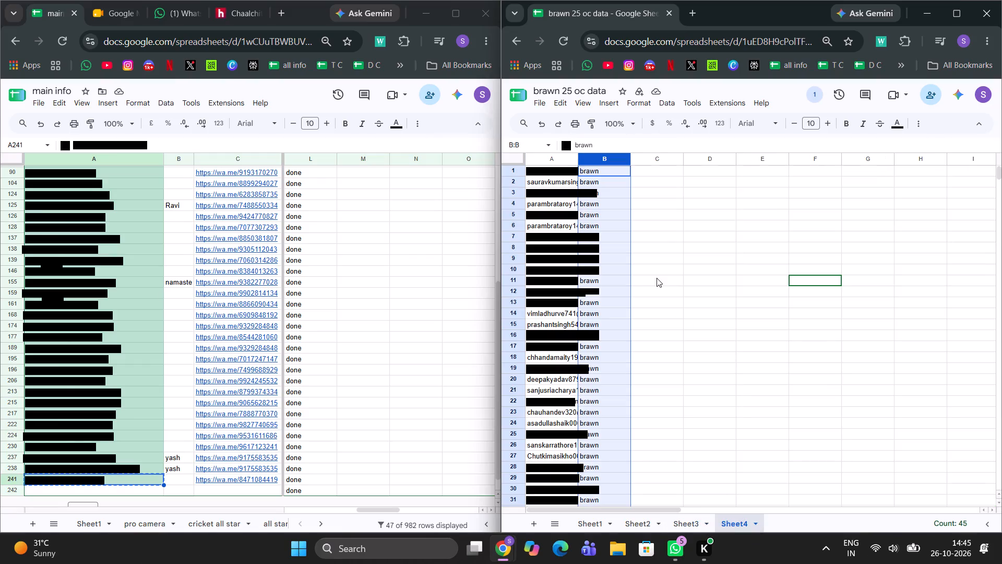
left_click(520, 158)
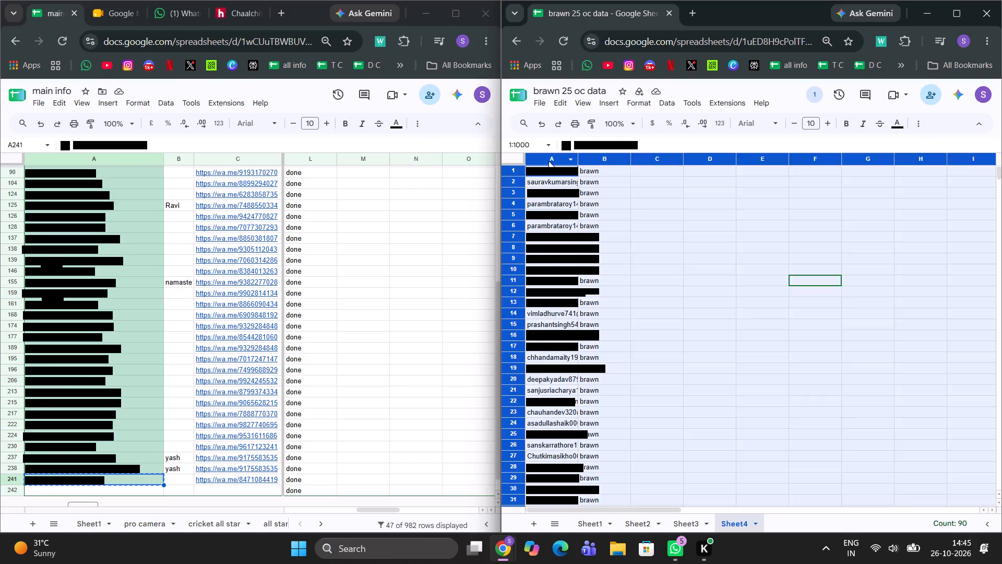
left_click(548, 161)
key("shift+Right")
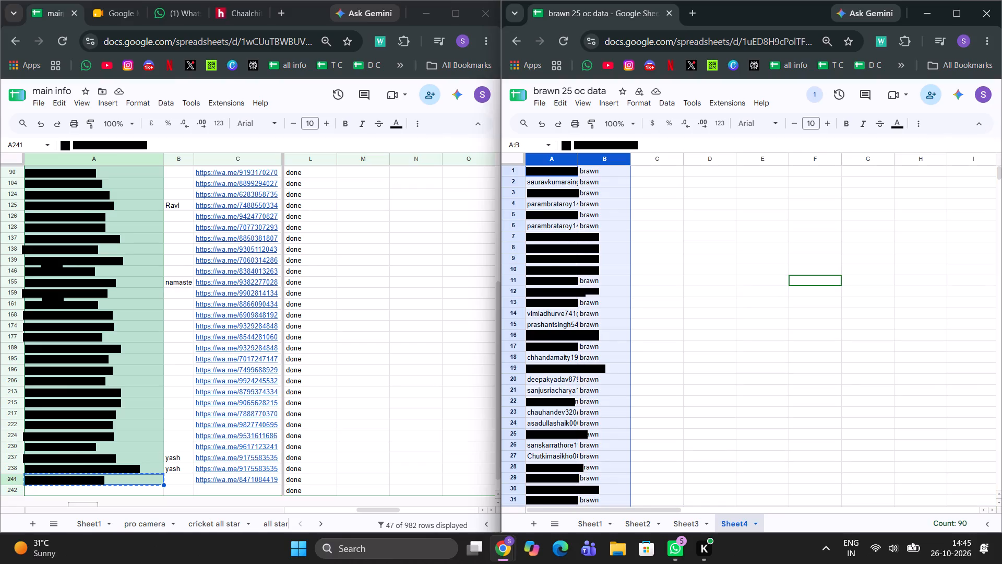
key("ctrl+x")
left_click(552, 180)
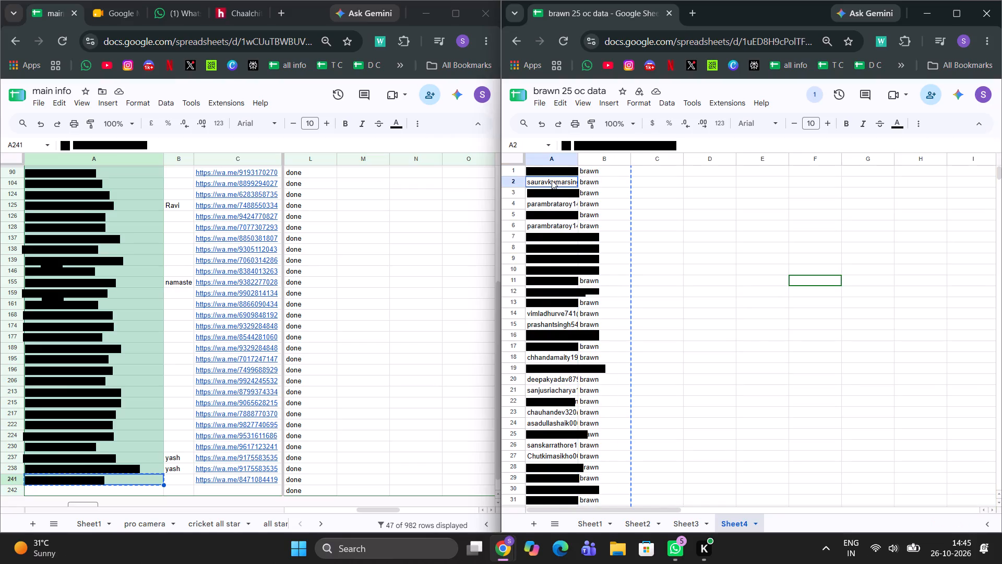
key("ctrl+v")
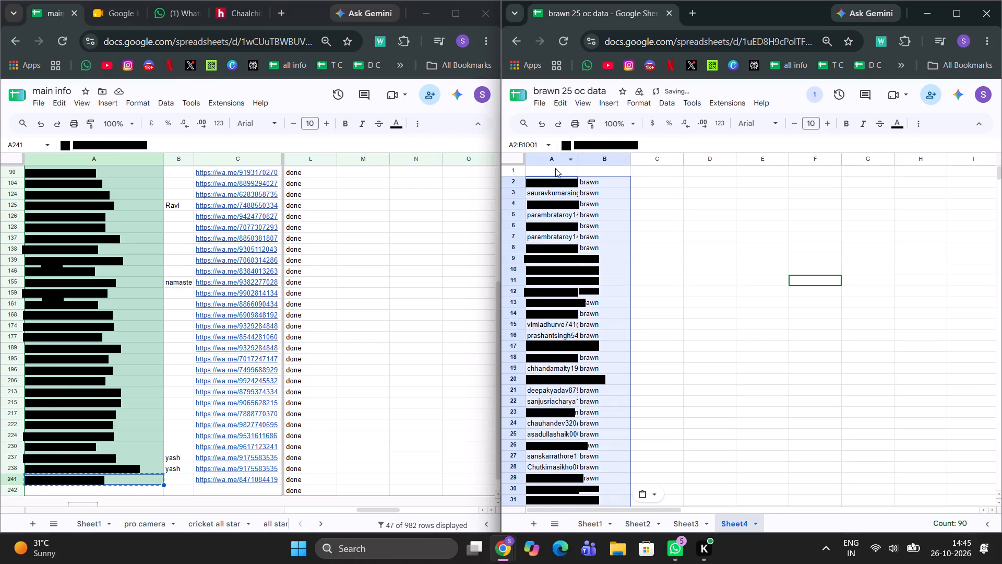
Create a filter for everyone over all of Sheet4 and sort the Gmails in column A from A to Z.
left_click(514, 160)
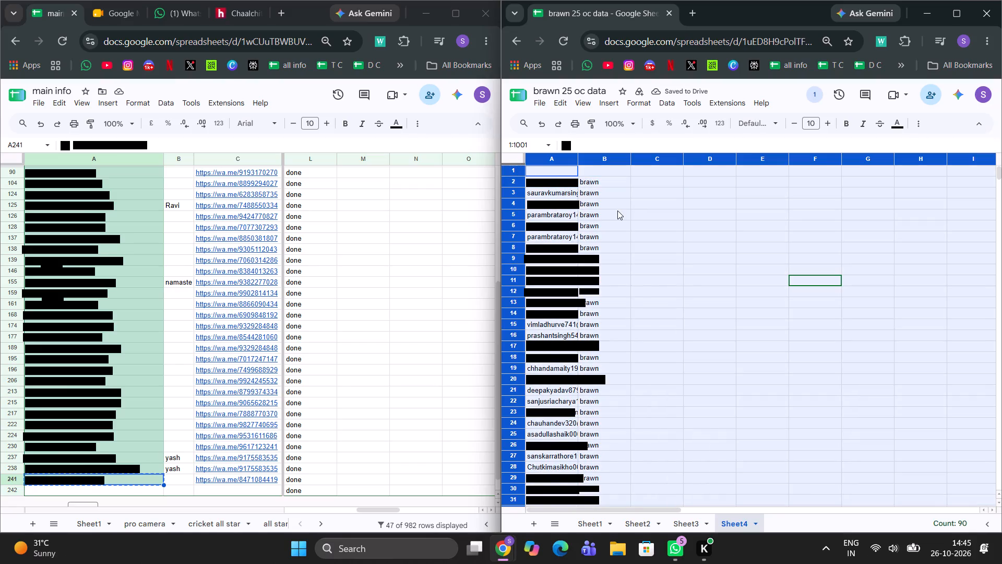
right_click(617, 210)
left_click(677, 366)
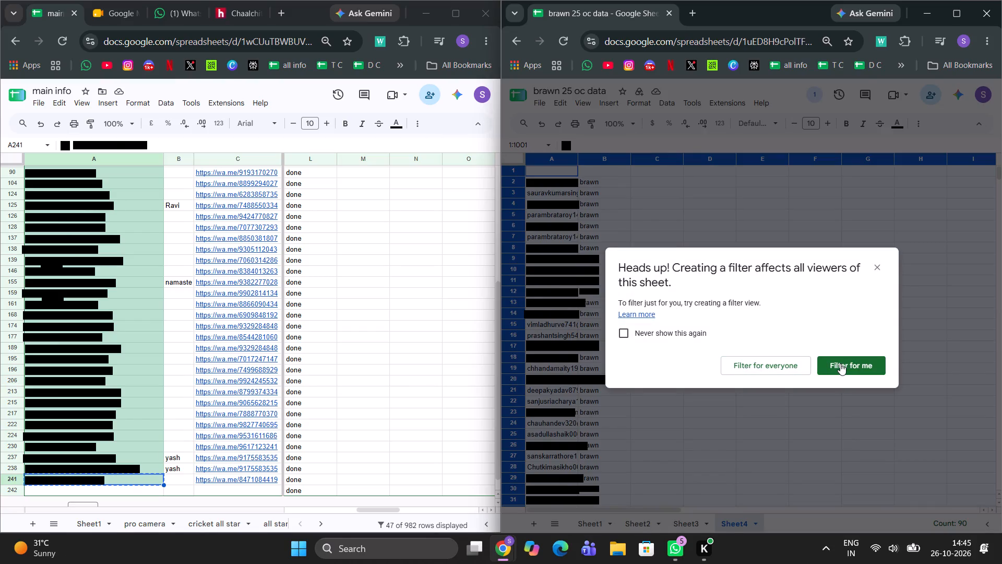
left_click(792, 362)
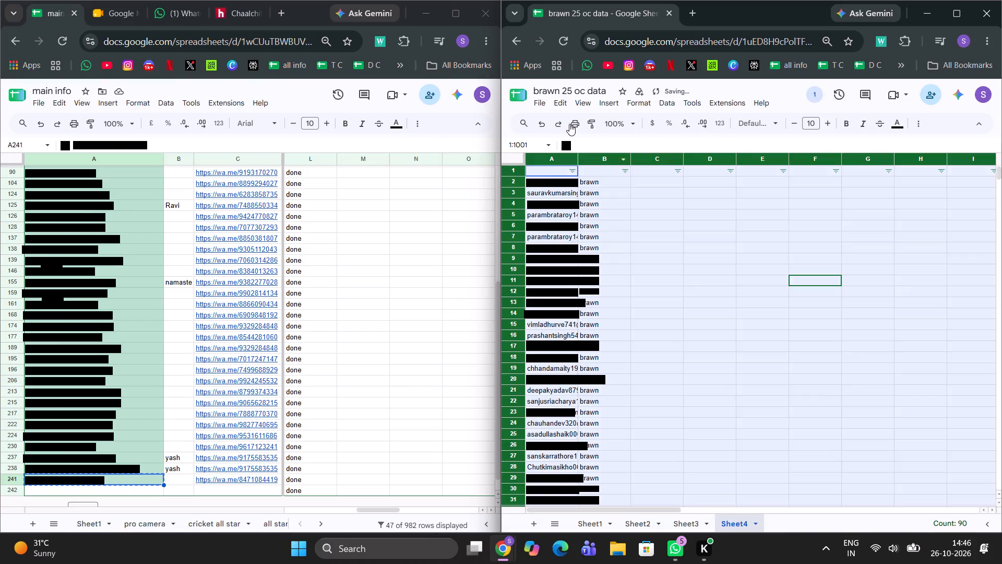
left_click(573, 173)
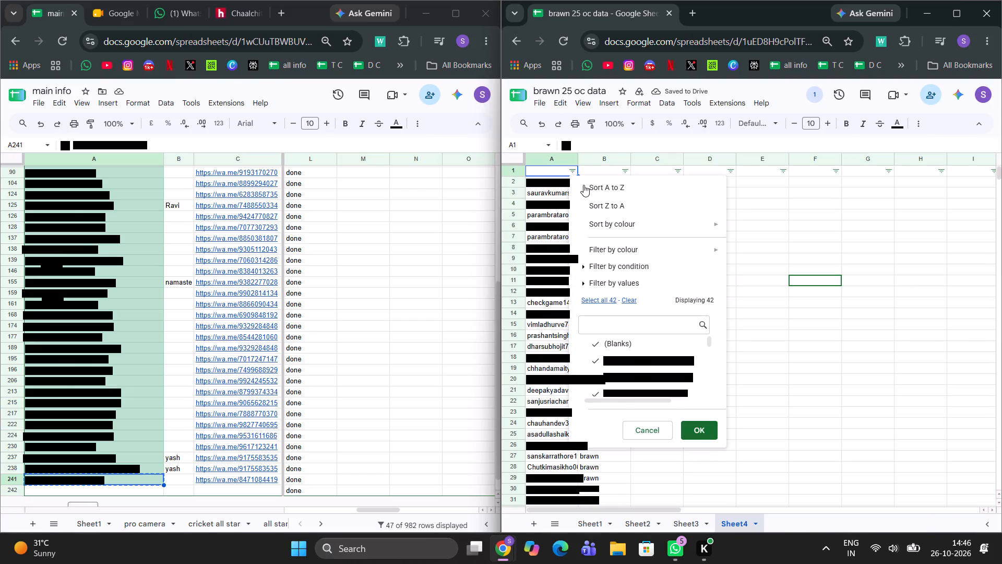
left_click(586, 186)
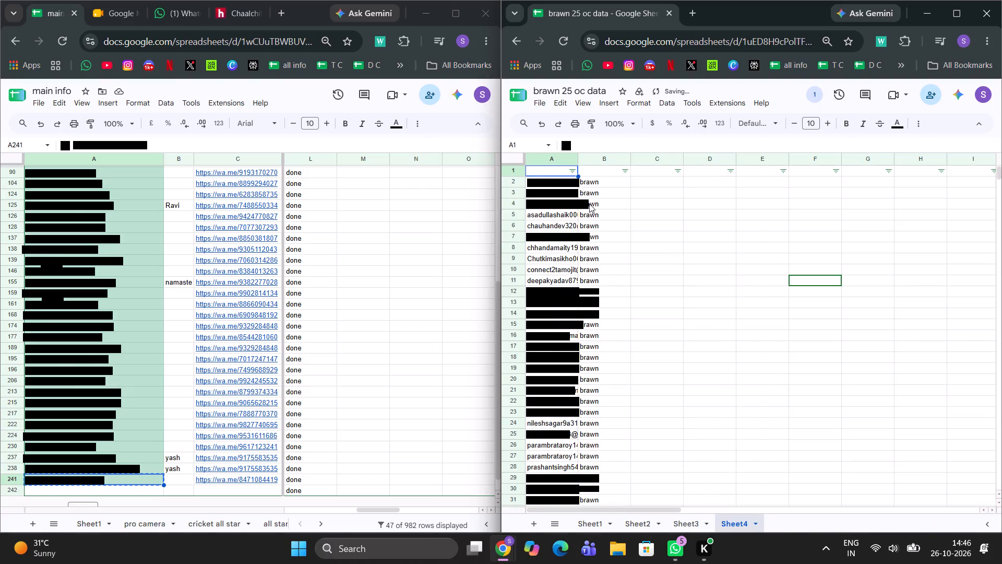
Remove the filter from Sheet4 of brawn 25 oc data.
right_click(589, 204)
left_click(655, 363)
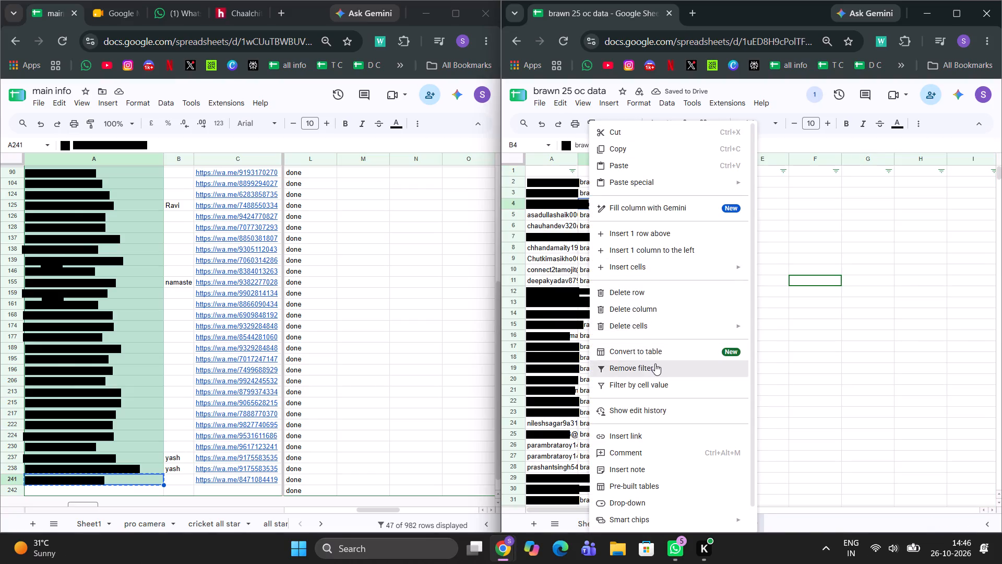
Filter main info's verified column to show only the y entries, excluding blanks, and select that column.
left_click(312, 179)
scroll(312, 179, "up", 4)
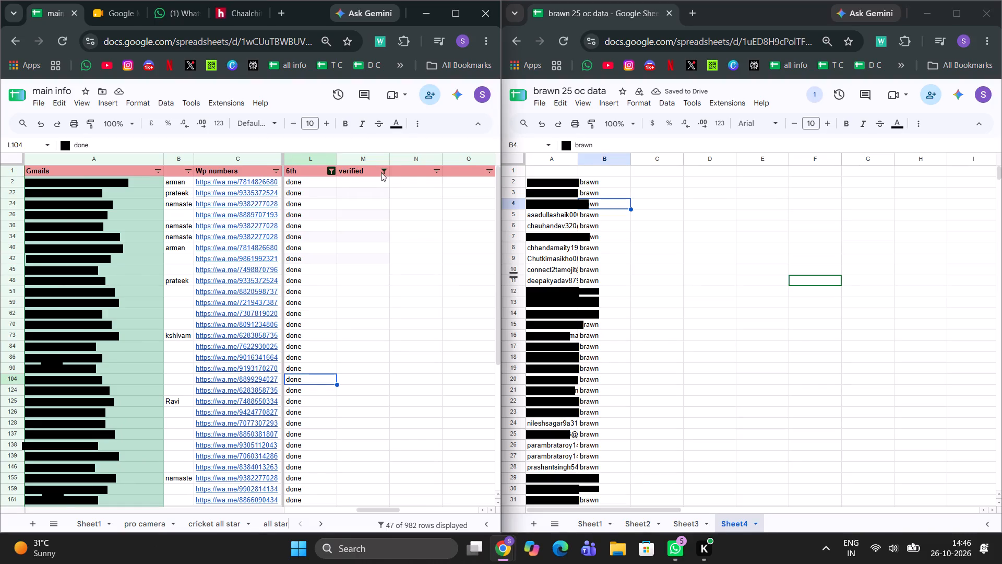
left_click(381, 172)
left_click(311, 357)
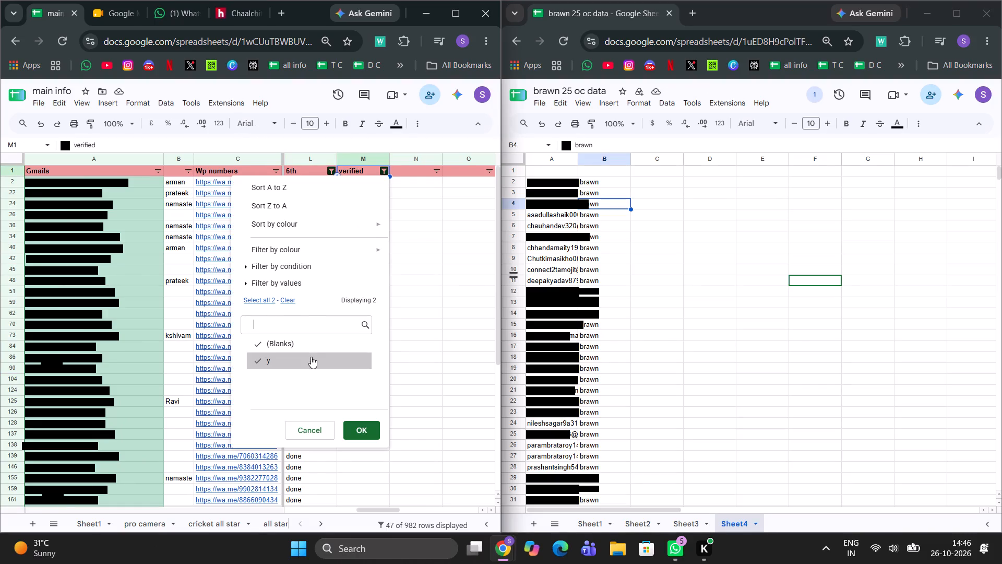
left_click(314, 346)
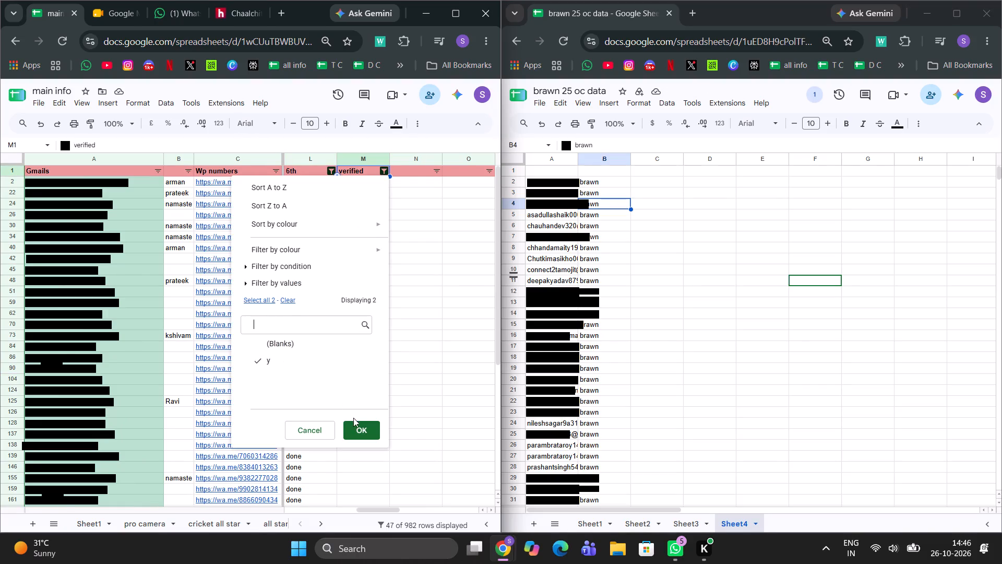
left_click(360, 424)
left_click(349, 158)
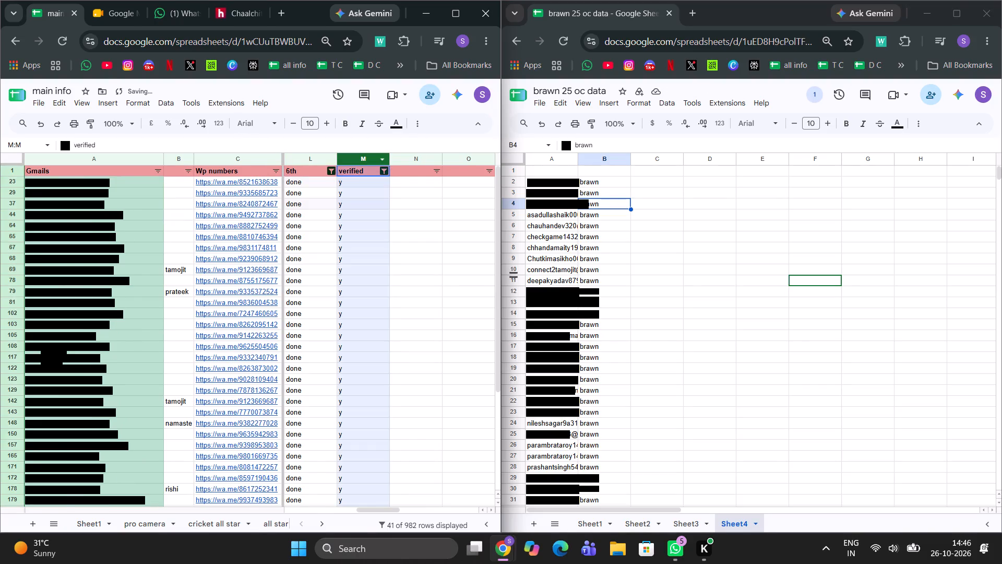
Compare the sorted Gmails in Sheet4 from A2 to A13 of brawn 25 oc data, checking for repeated entries.
scroll(341, 303, "down", 4)
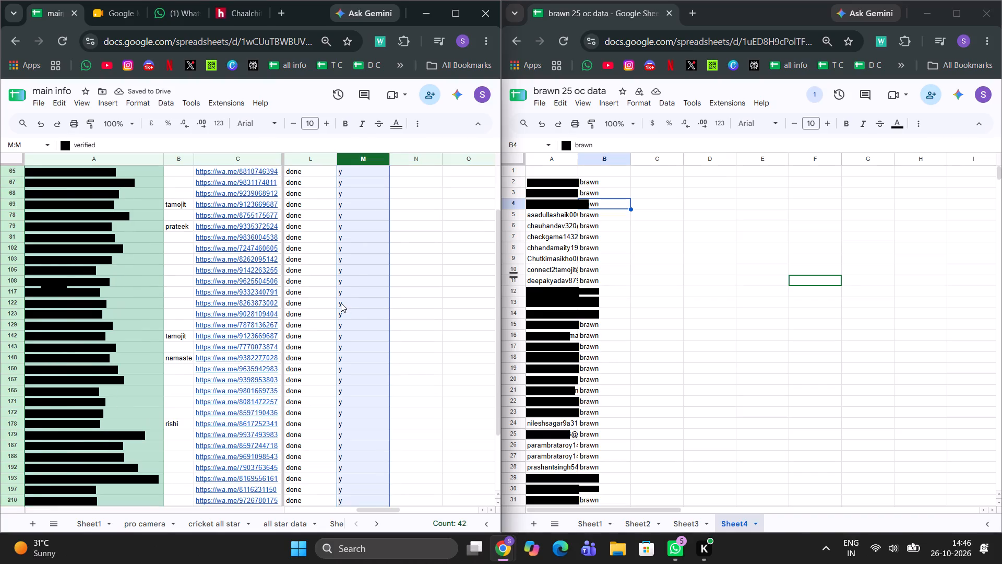
scroll(341, 303, "up", 4)
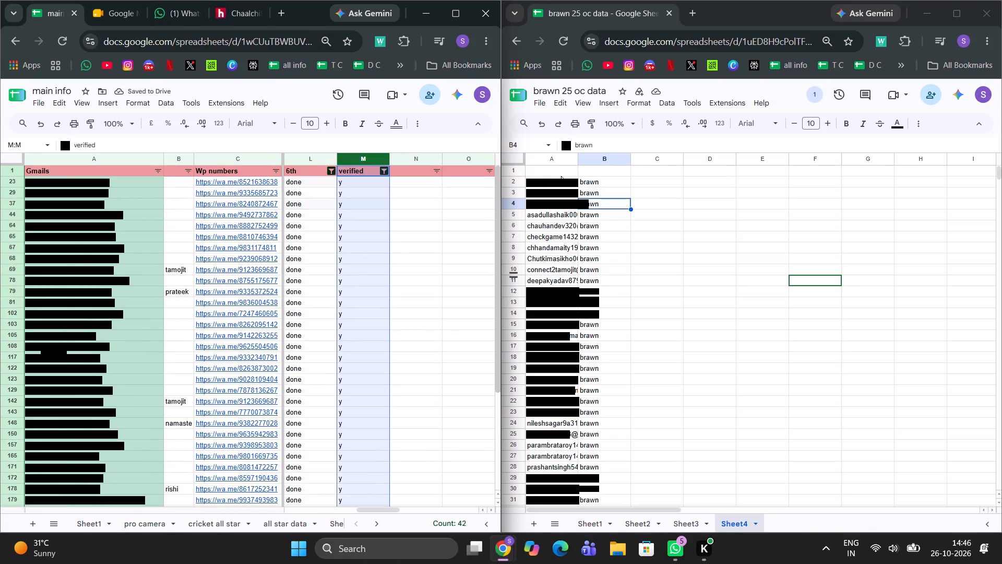
left_click(551, 184)
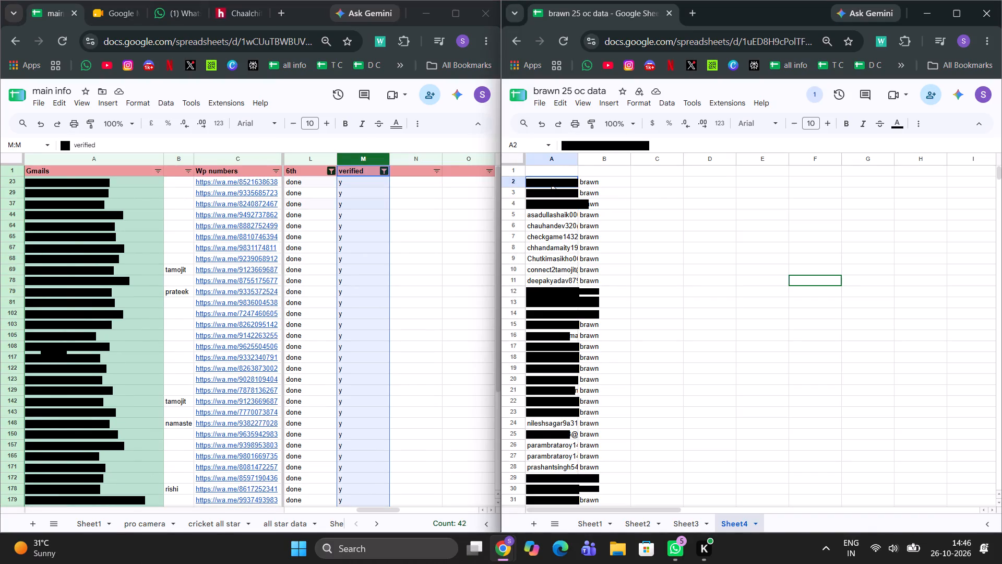
key("Down")
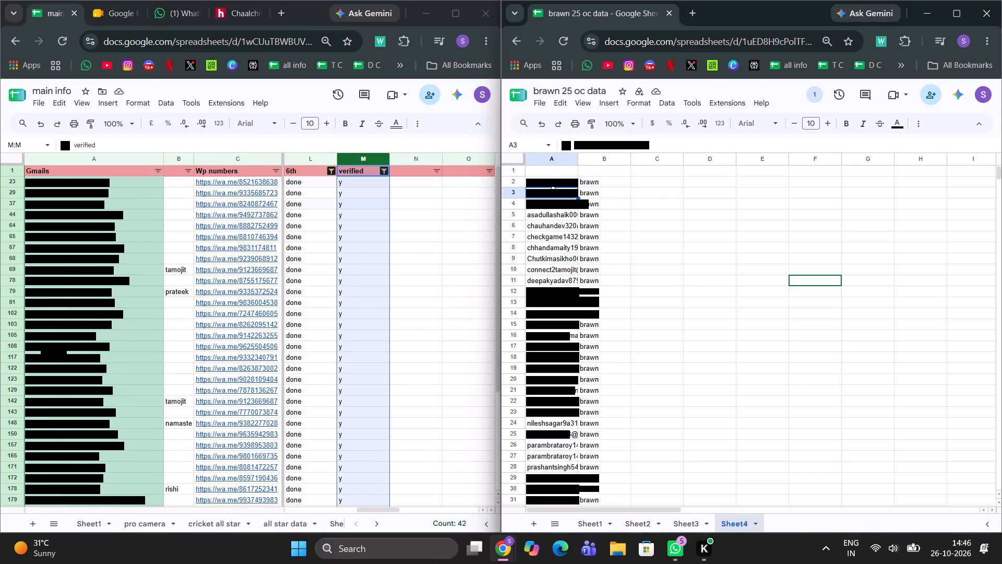
key("Down")
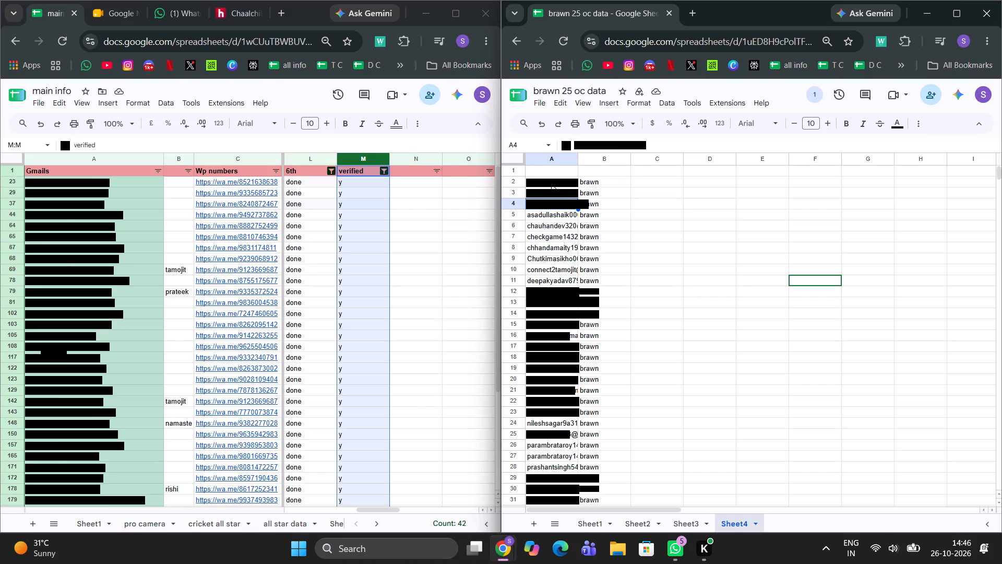
key("Down")
key("Down")
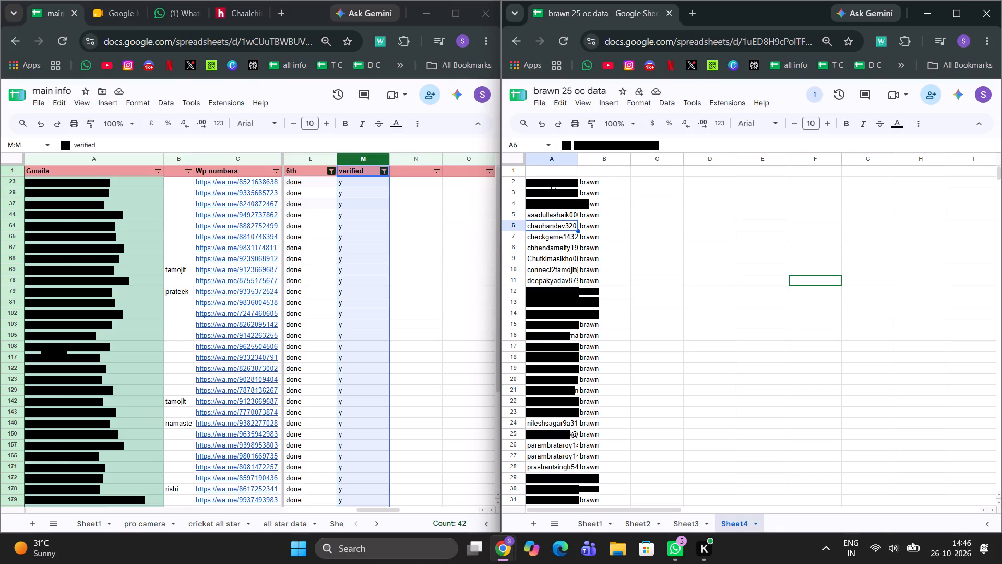
key("Down")
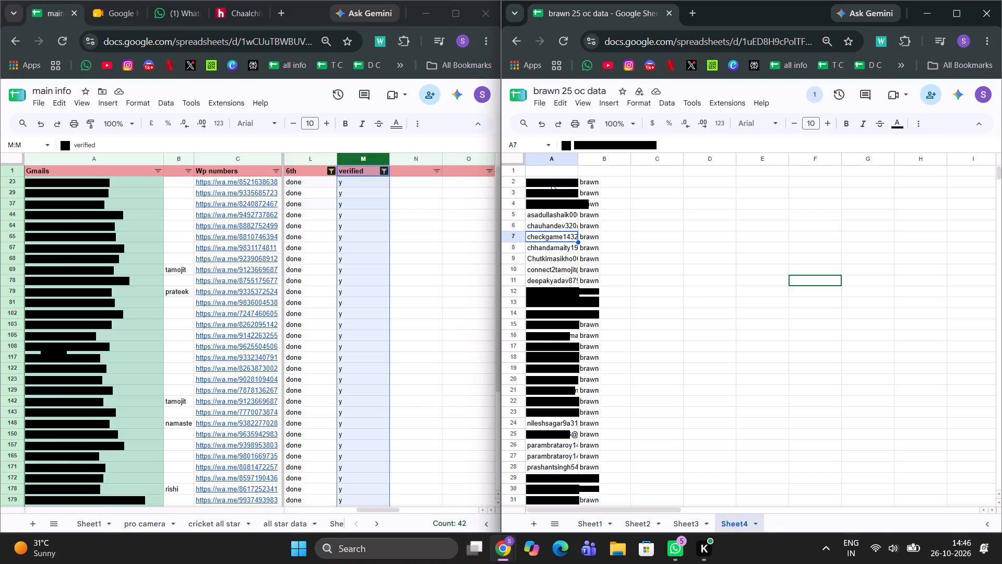
key("Down")
key("Down")
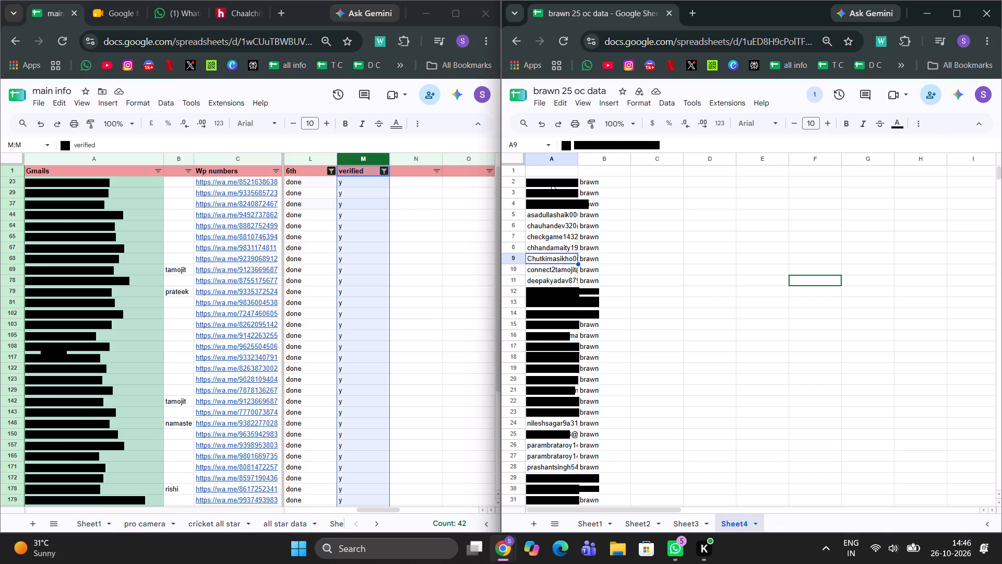
key("Down")
key("Down")
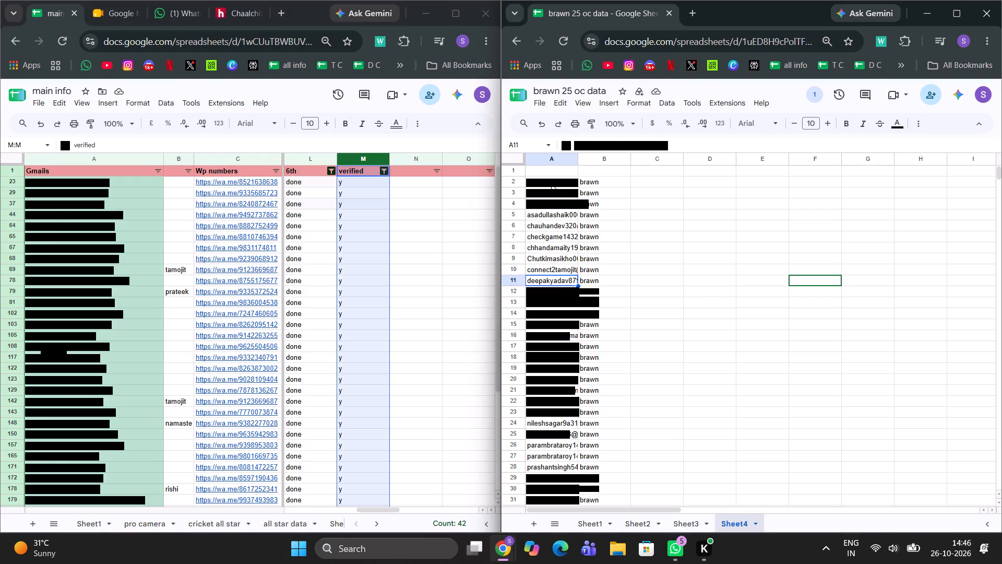
key("Down")
key("Down")
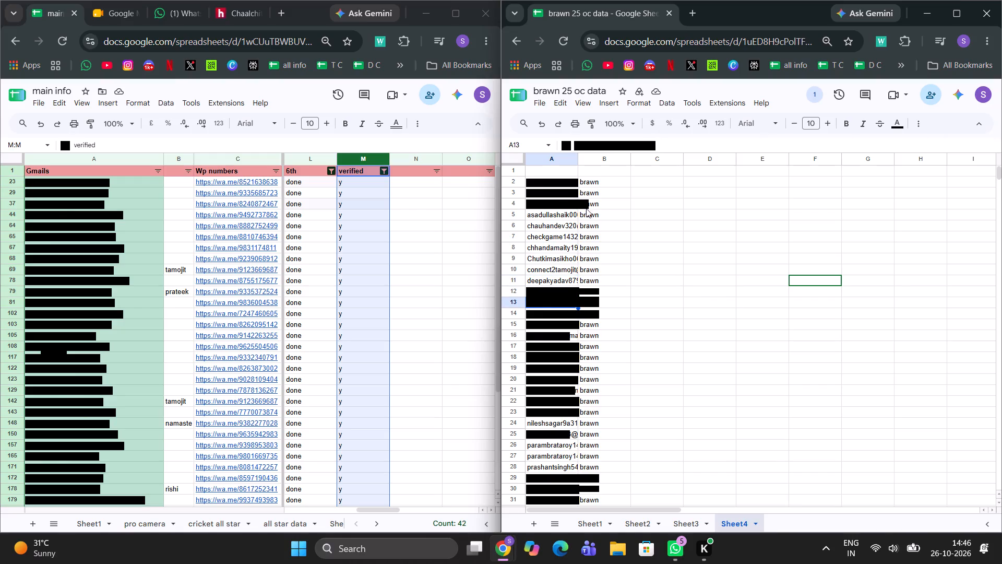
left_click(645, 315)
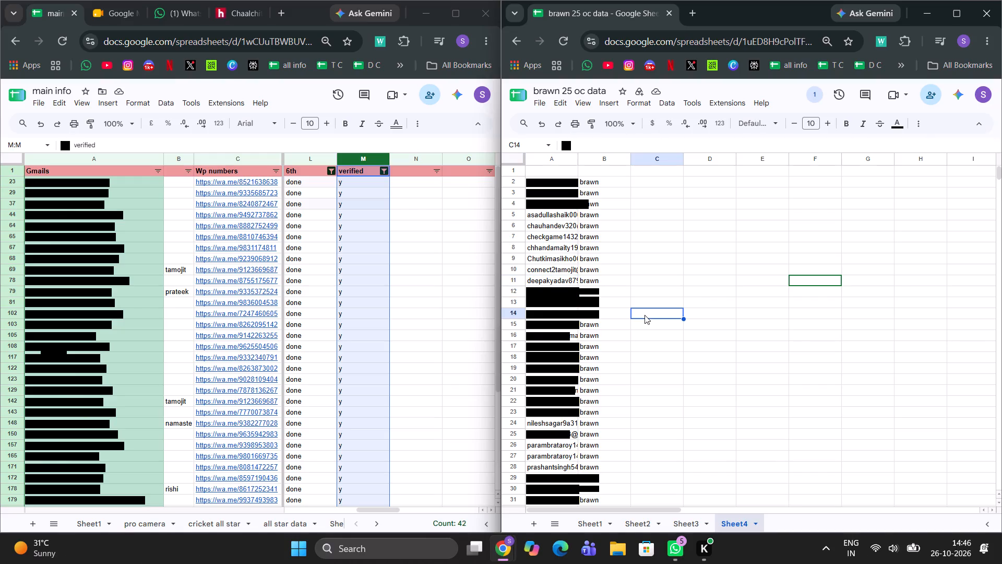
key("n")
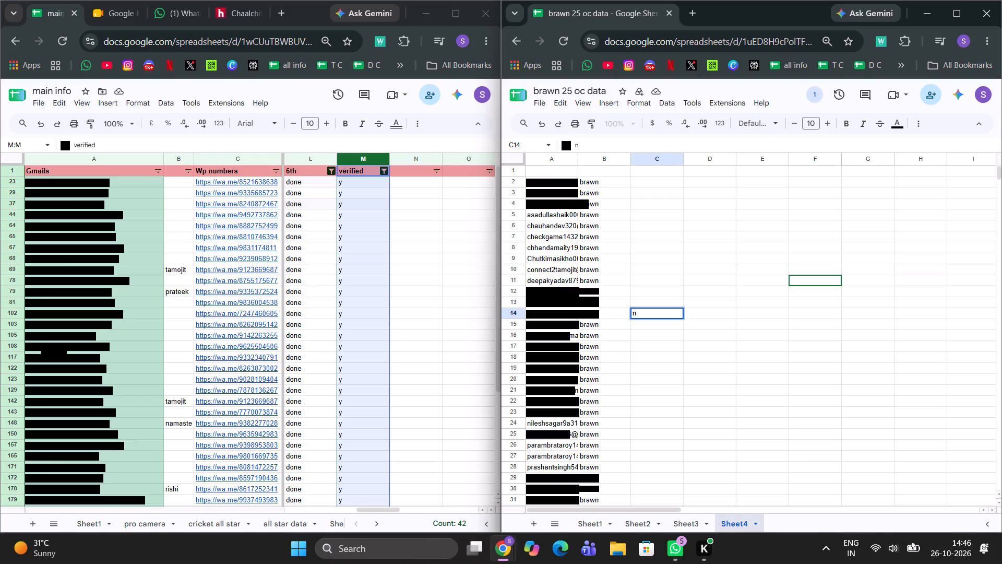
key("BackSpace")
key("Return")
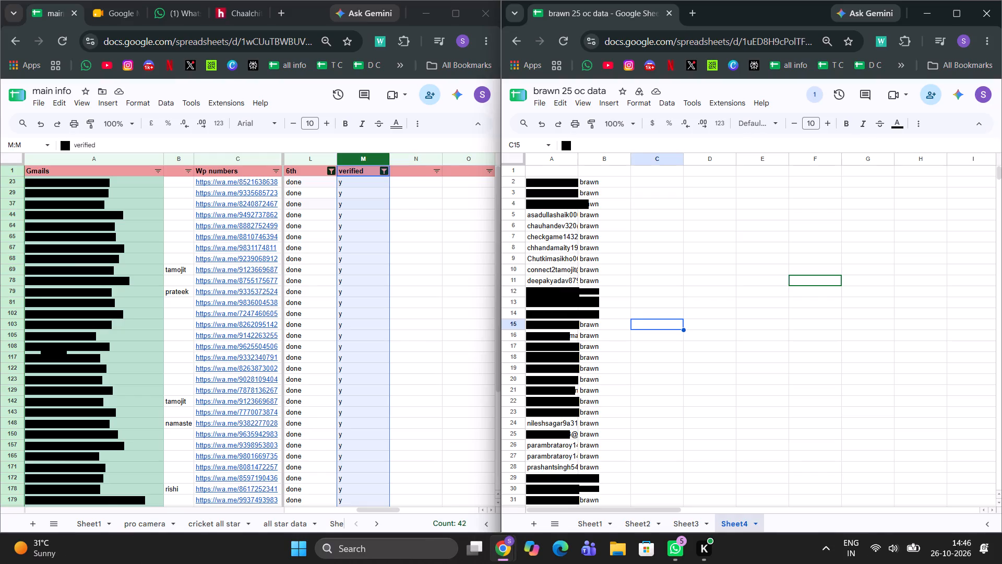
Check Sheet4's Gmails from A15 onward and clear the duplicate entry with its brawn label in A20:B20.
key("Left")
key("Left")
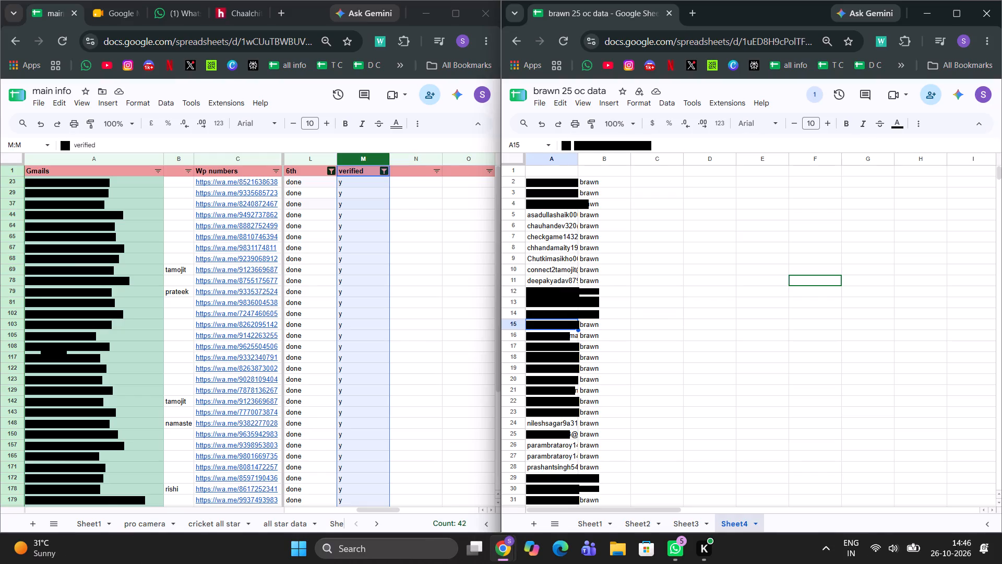
key("Down")
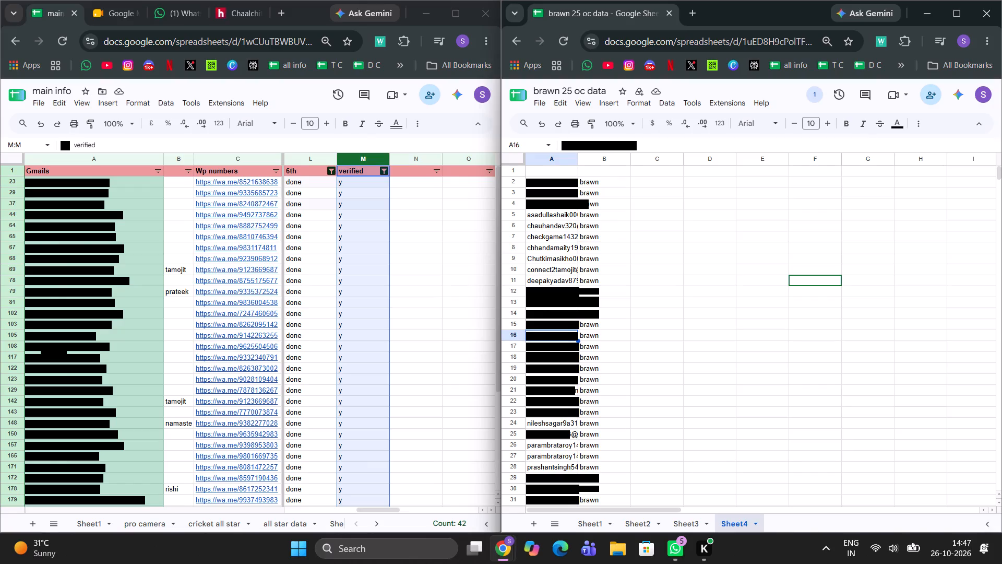
key("Up")
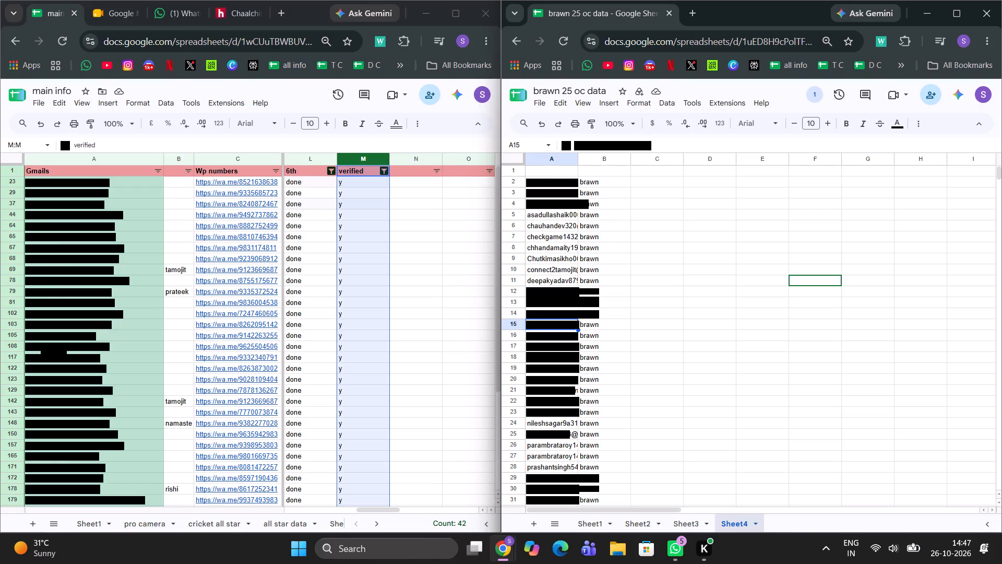
key("Down")
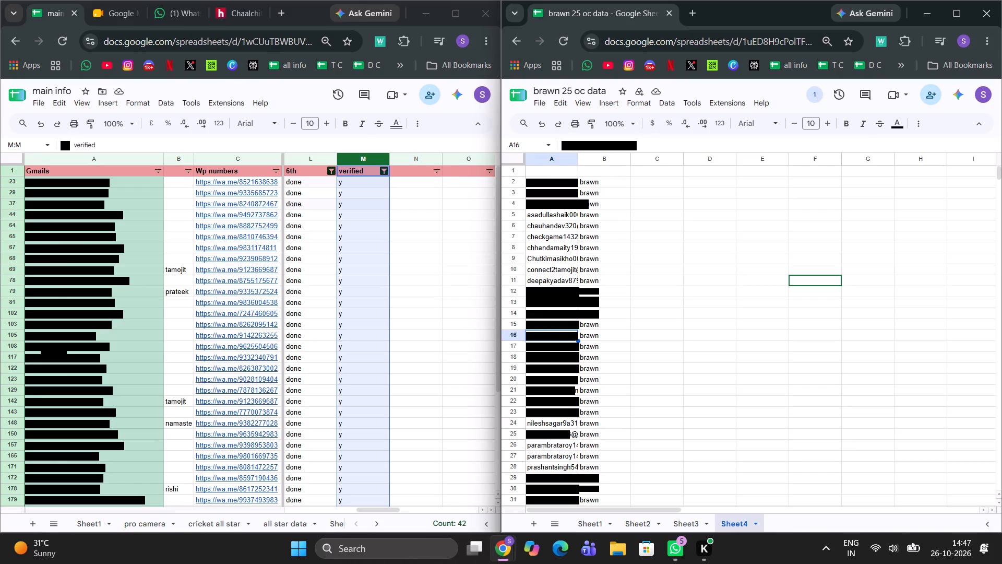
key("Down")
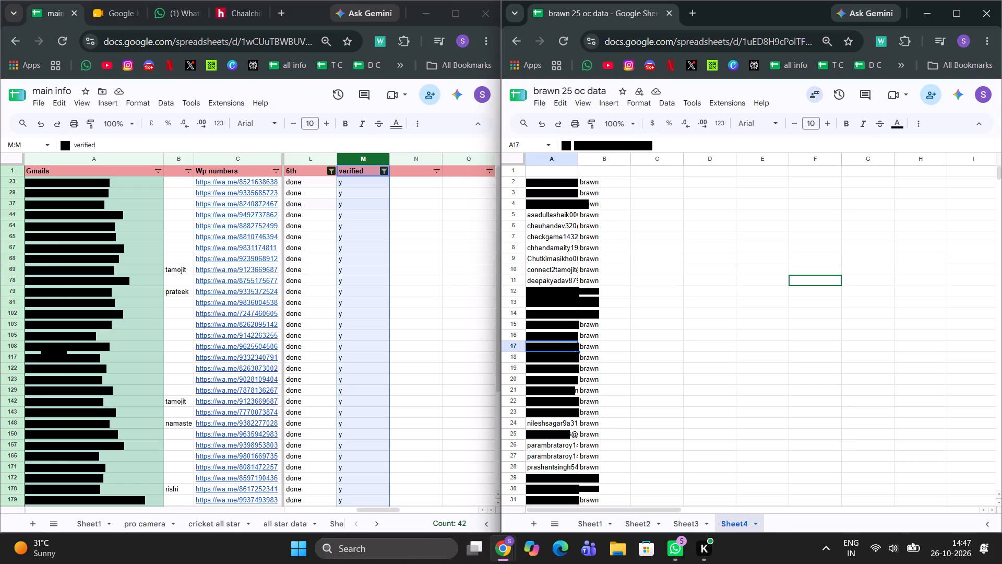
key("Down")
key("Down")
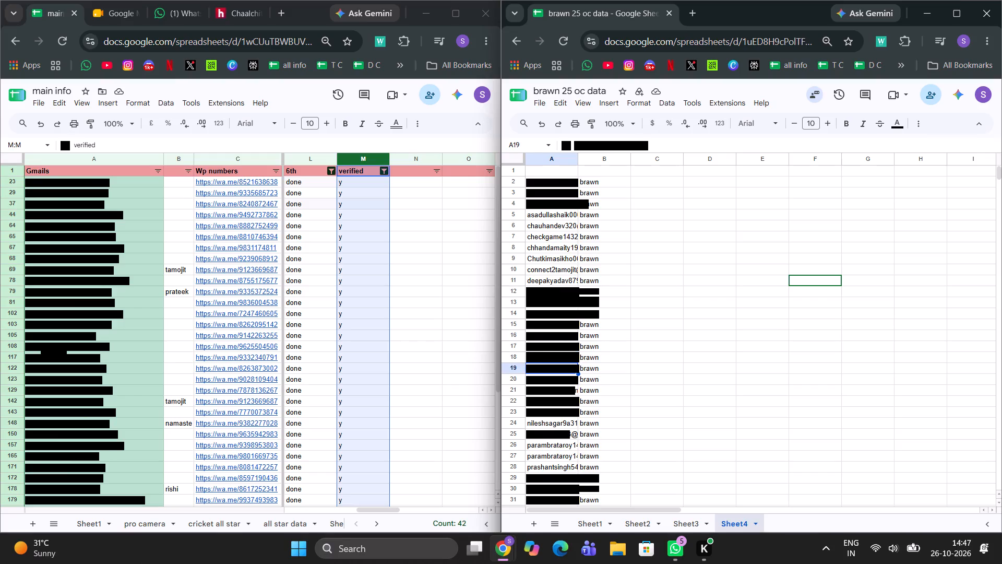
key("Down")
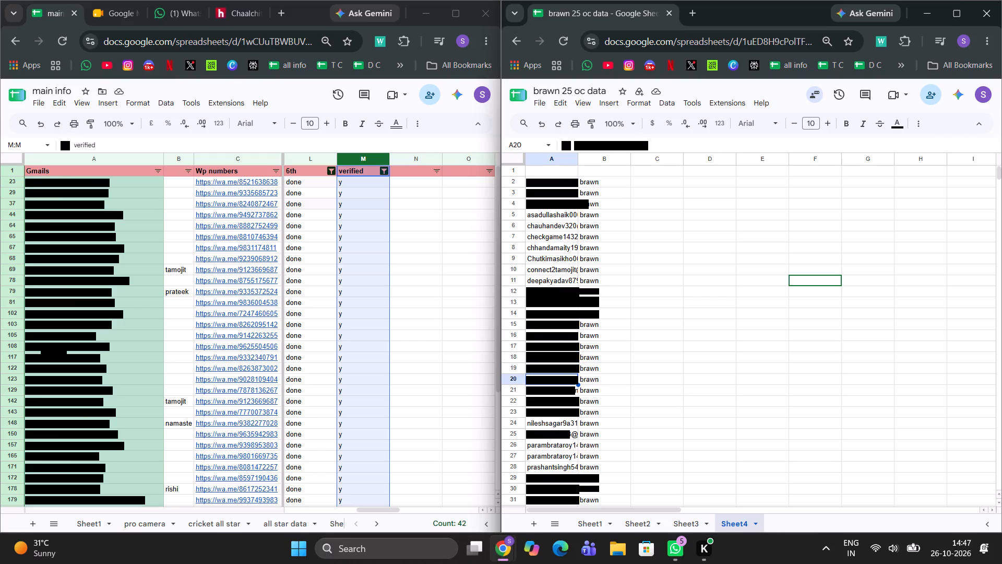
key("shift+Right")
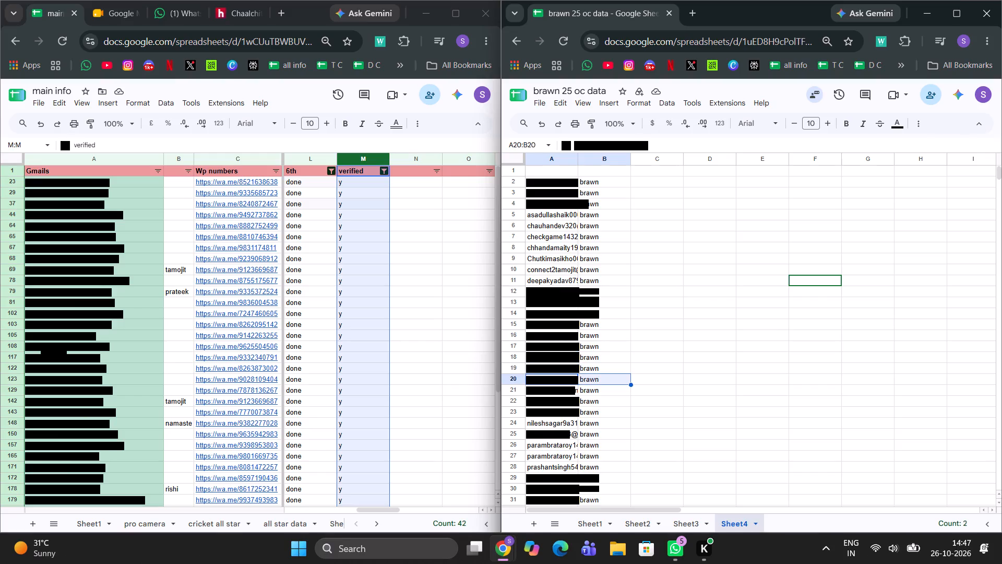
key("Delete")
Continue checking the Sheet4 Gmails from A21 and clear the duplicate entry with its brawn label in A27:B27.
key("Down")
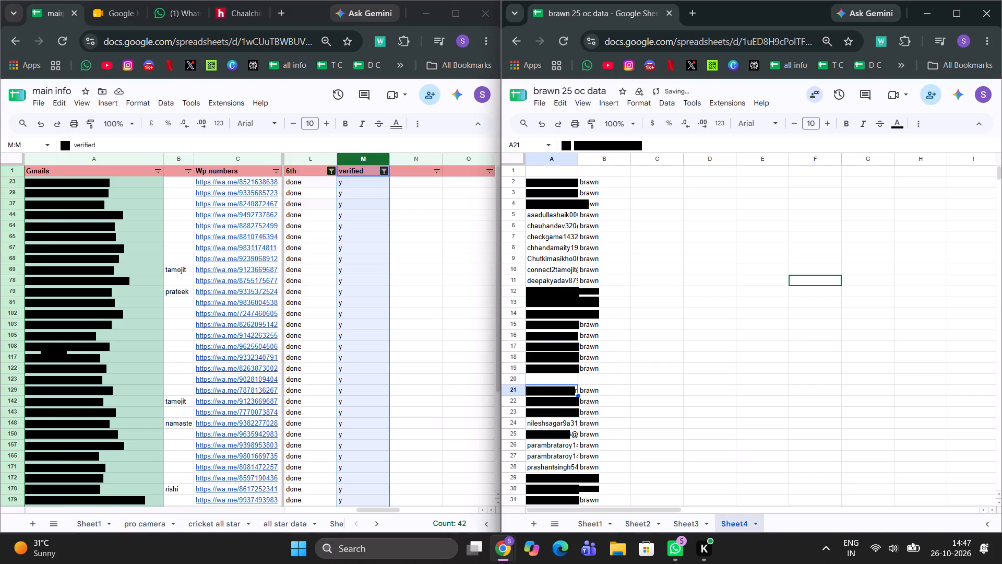
key("Down")
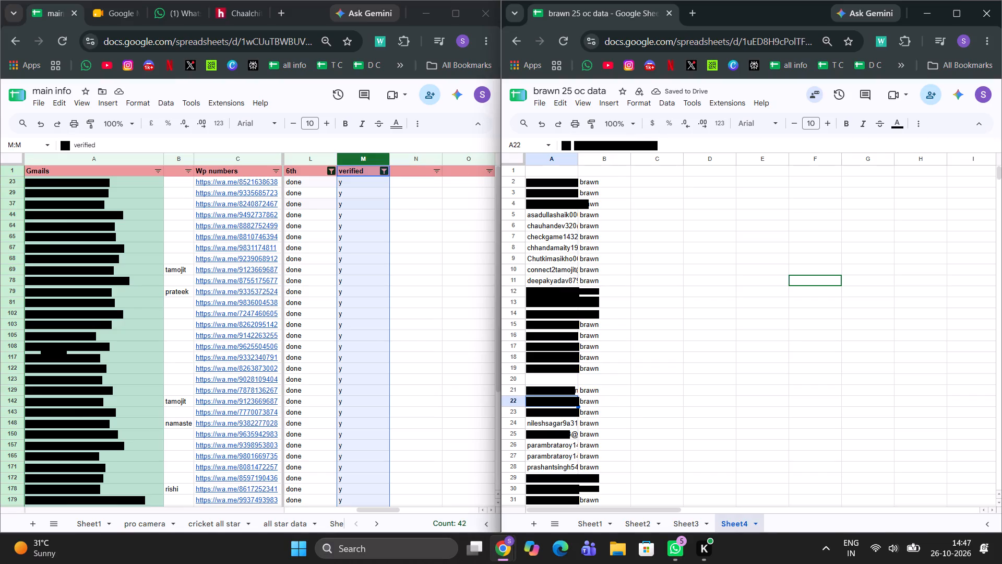
key("Down")
key("Down")
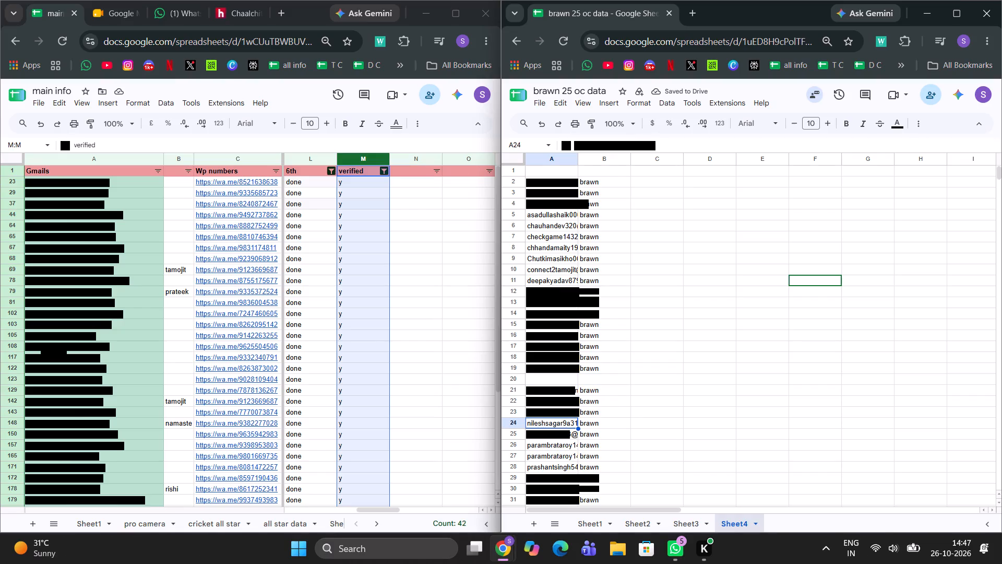
key("Down")
key("Down")
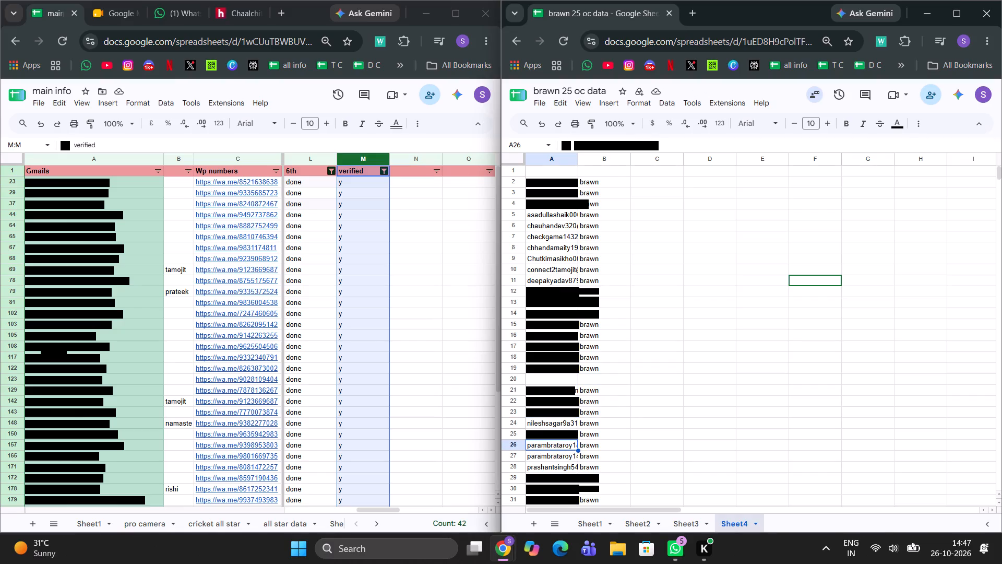
key("Down")
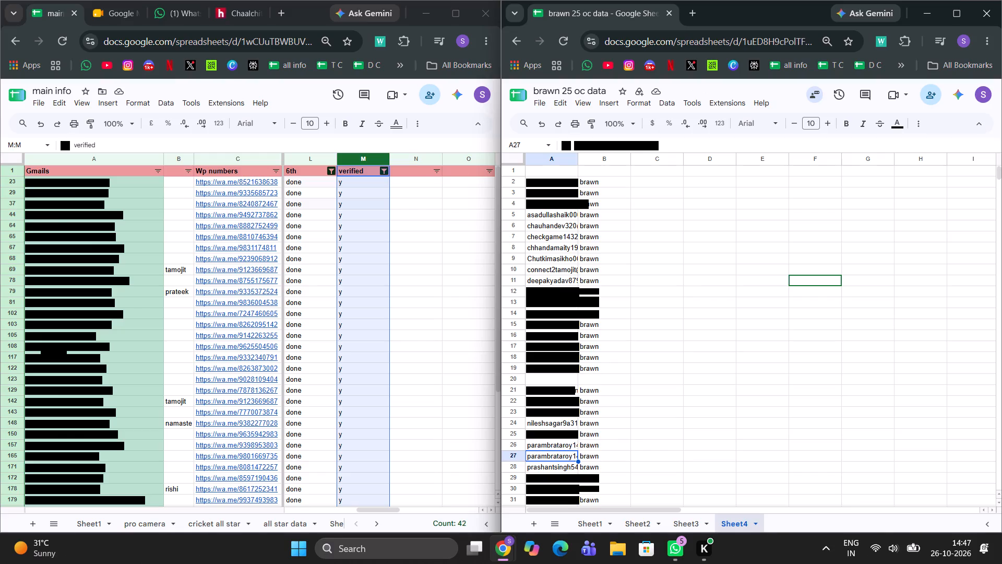
key("shift+Right")
key("Delete")
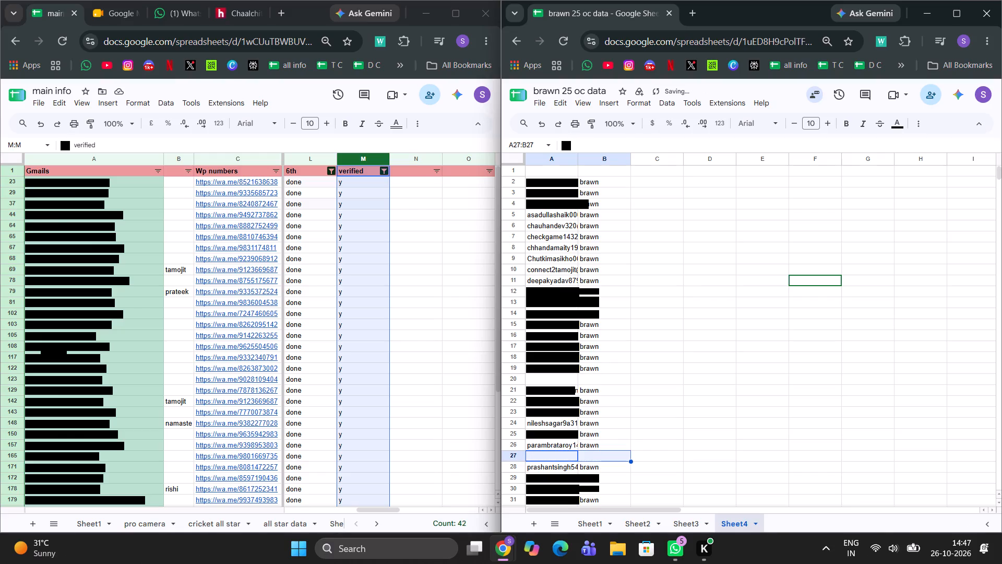
Examine the remaining Sheet4 Gmails from A28 to the end of the list against main info's verified rows.
key("Down")
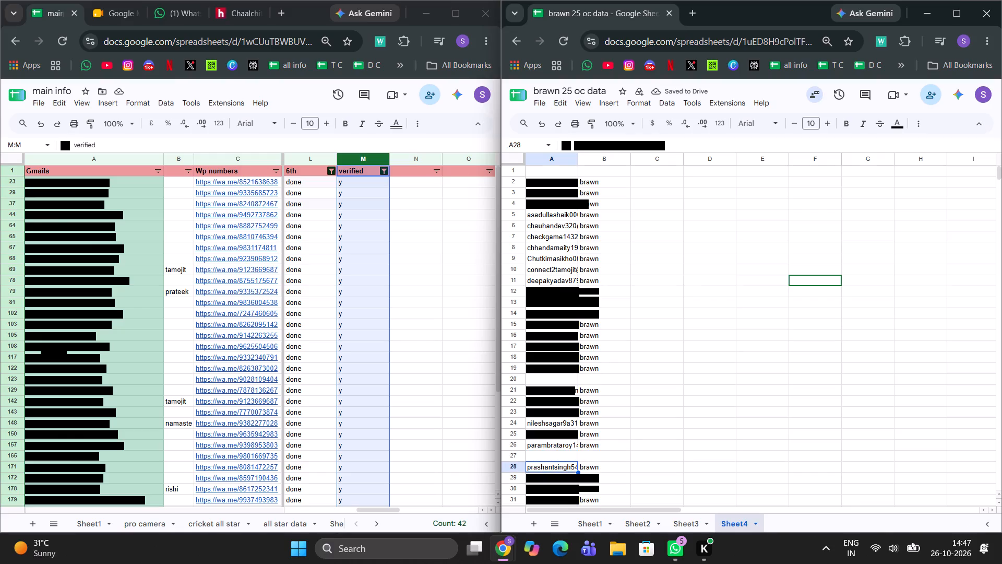
key("Down")
key("Down")
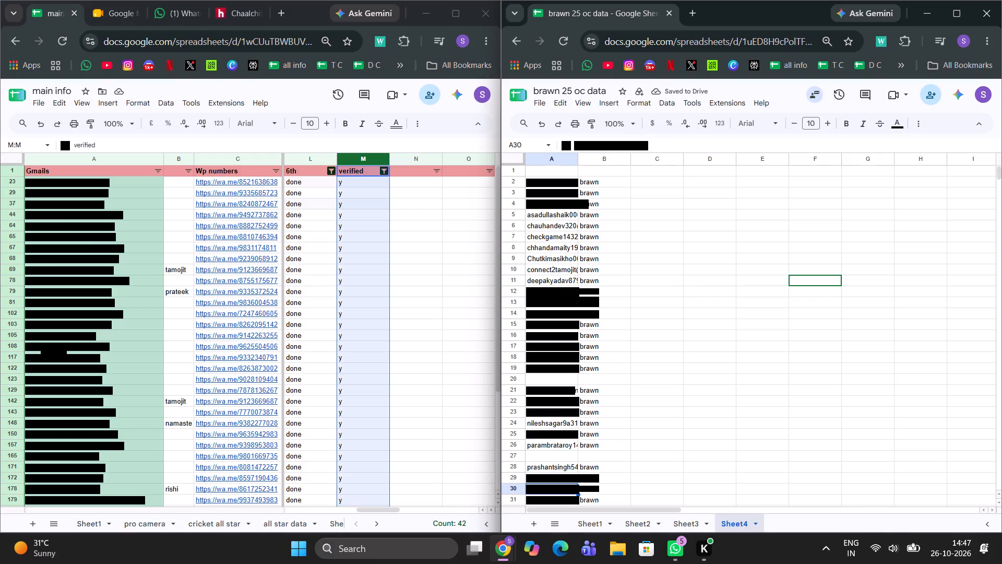
key("Down")
scroll(645, 315, "down", 4)
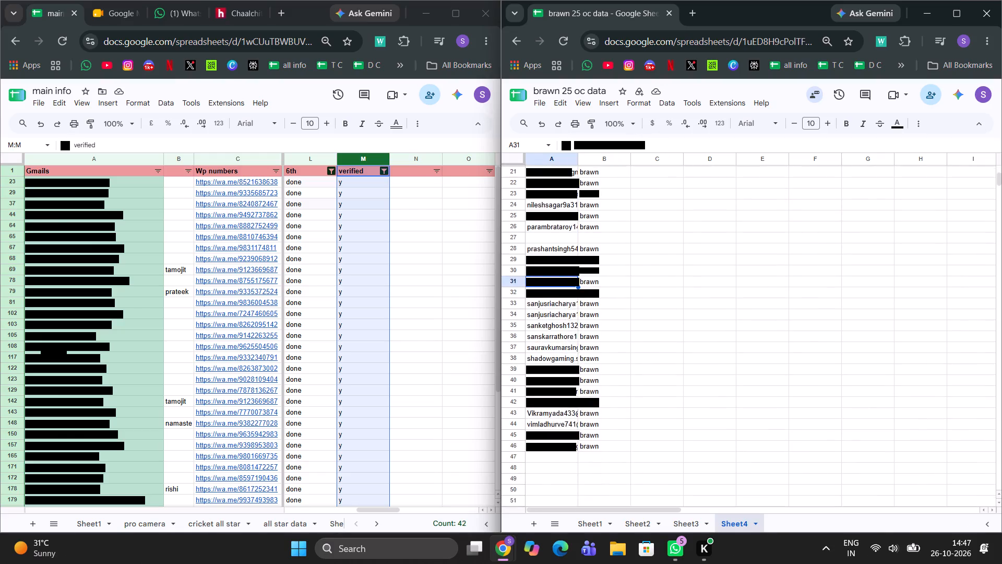
scroll(308, 301, "down", 3)
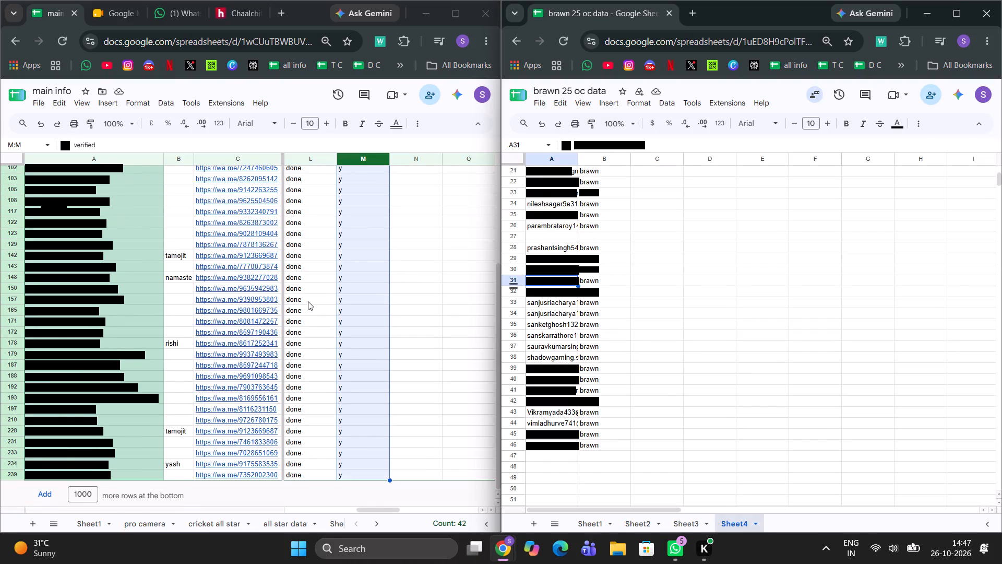
key("Down")
key("Down")
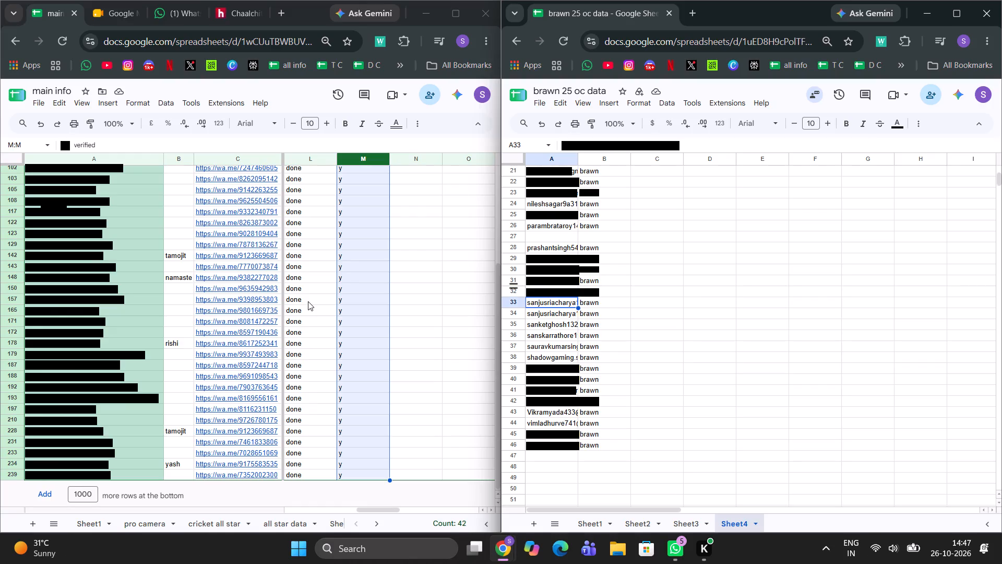
Clear the duplicate Gmail entry with its brawn label in A34:B34 of Sheet4.
key("Down")
key("shift+Right")
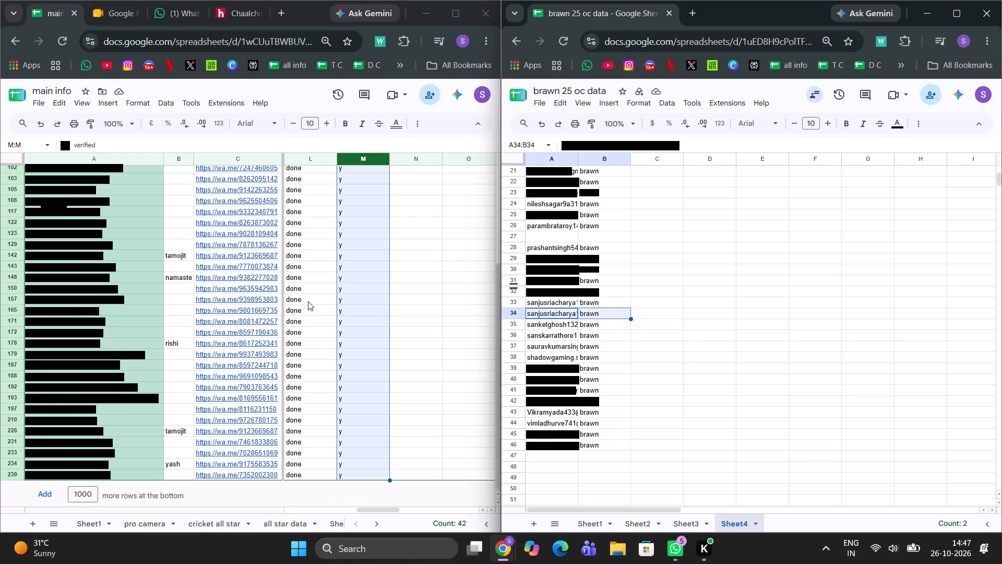
key("Delete")
Continue checking the Sheet4 Gmails from A35 and clear the duplicate entry with its brawn label in A43:B43.
key("Down")
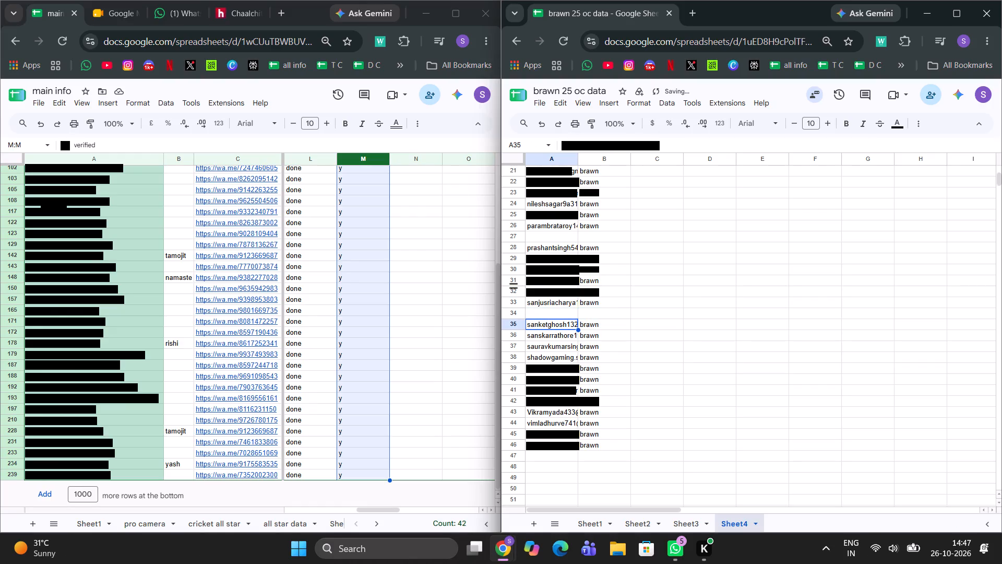
key("Down")
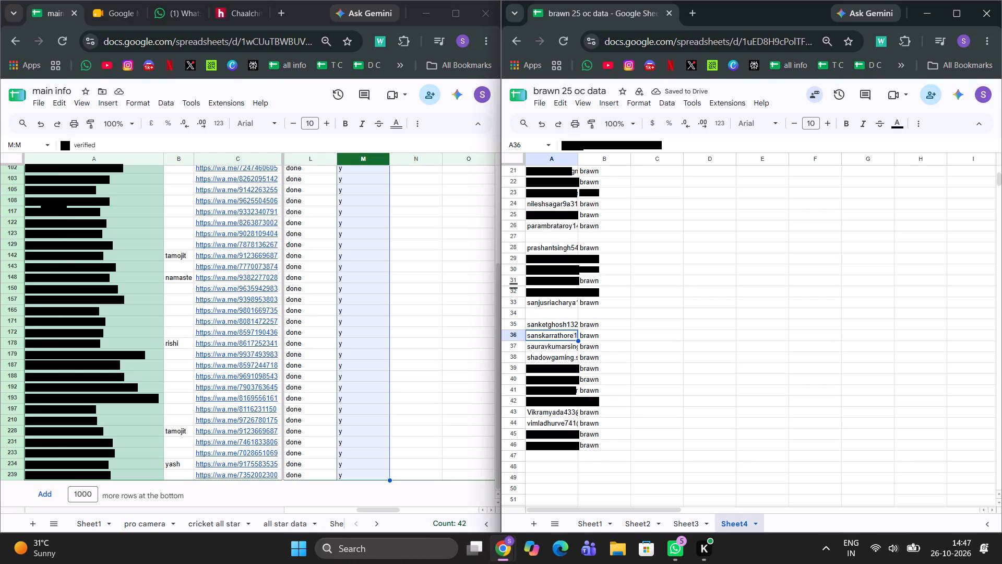
key("Down")
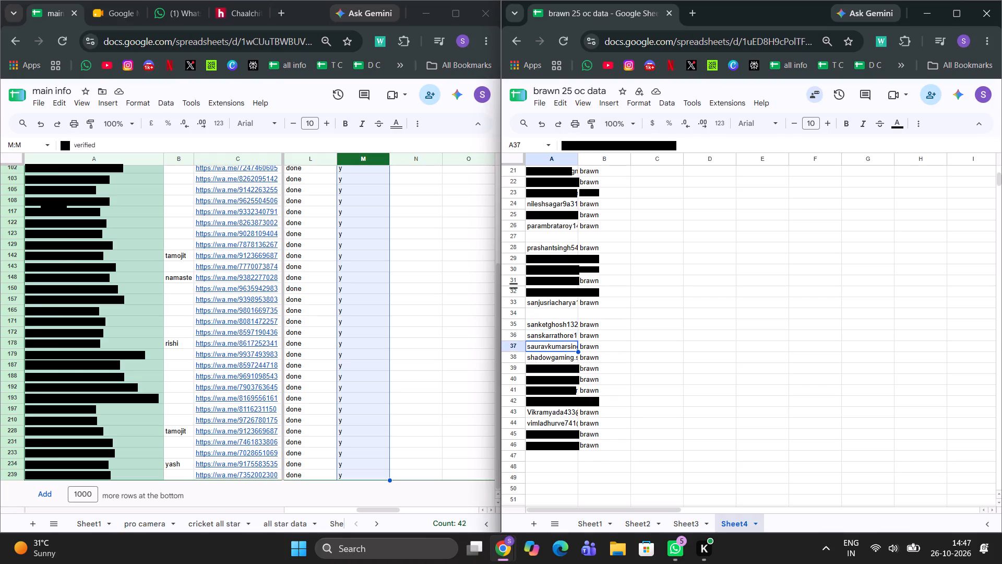
key("Down")
key("Down")
key("Down")
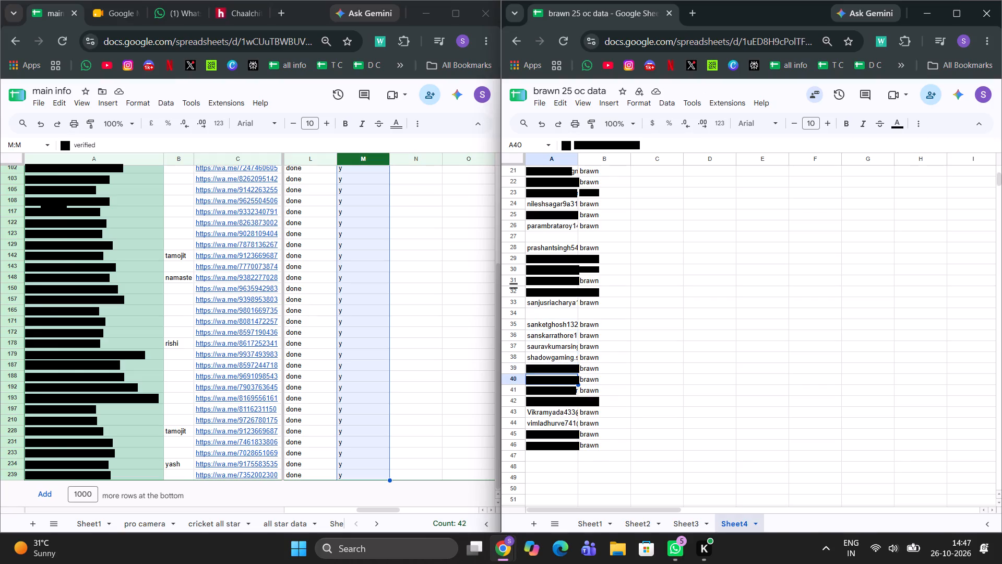
key("Down")
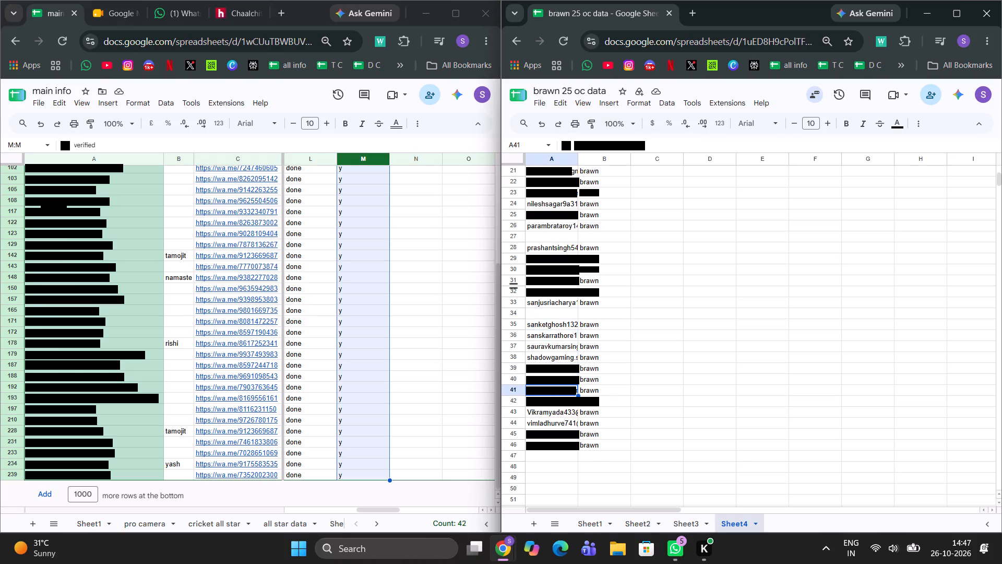
key("Down")
key("Down")
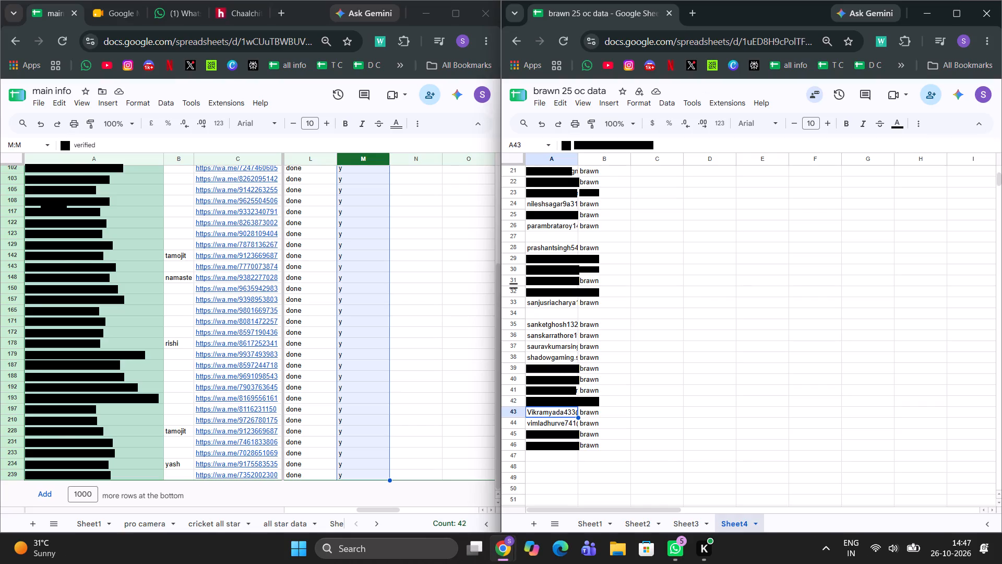
key("shift+Right")
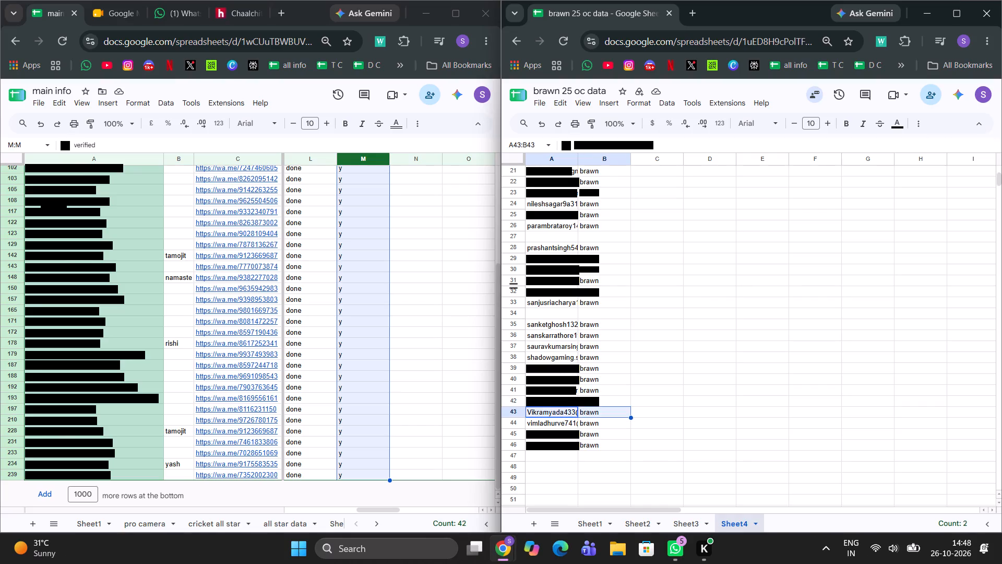
key("Delete")
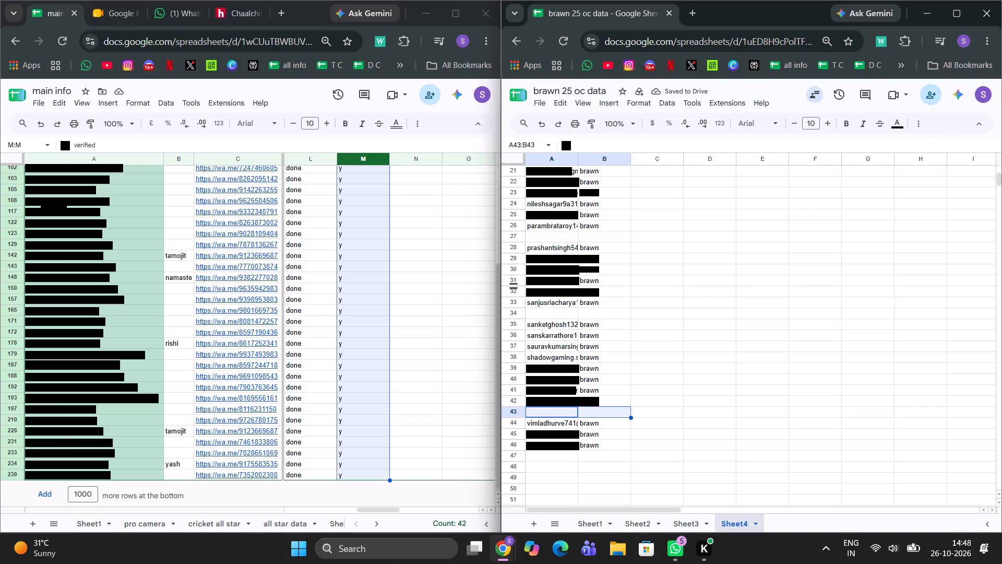
Check the remaining Sheet4 Gmails from A44 to A46 and select all of column A to compare its entry count with main info's verified column.
key("Down")
key("Down")
key("Down")
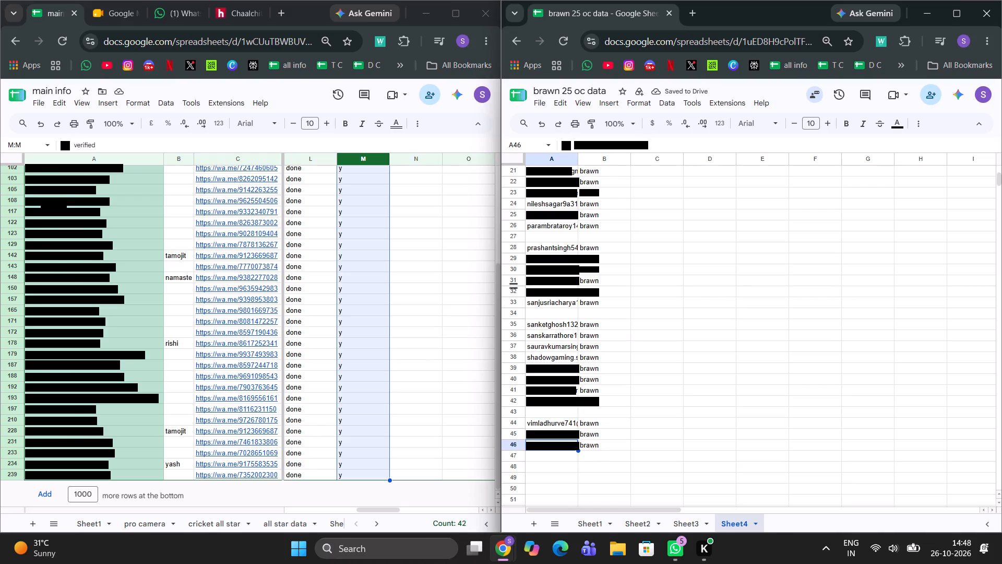
scroll(308, 301, "up", 6)
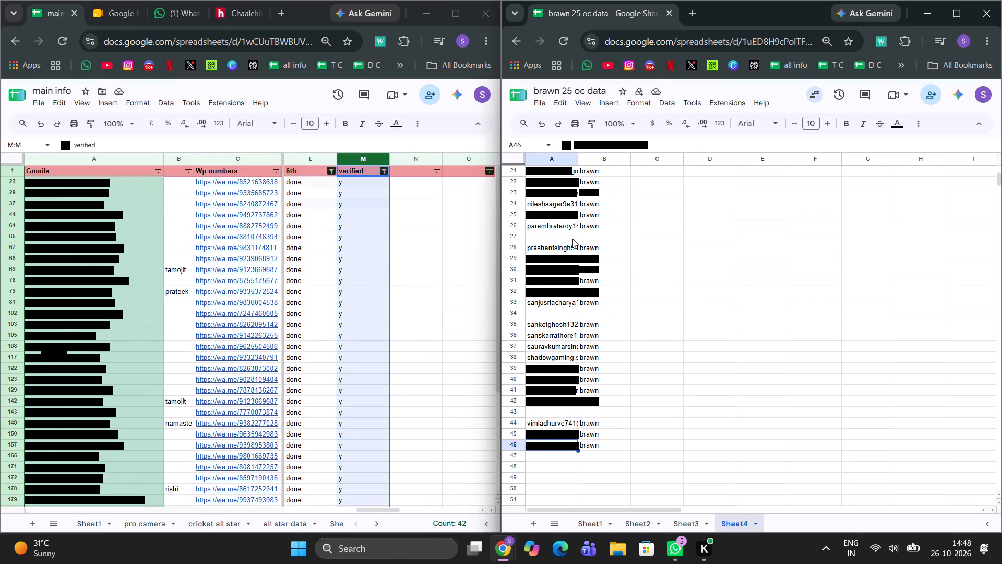
scroll(572, 239, "up", 7)
left_click(546, 162)
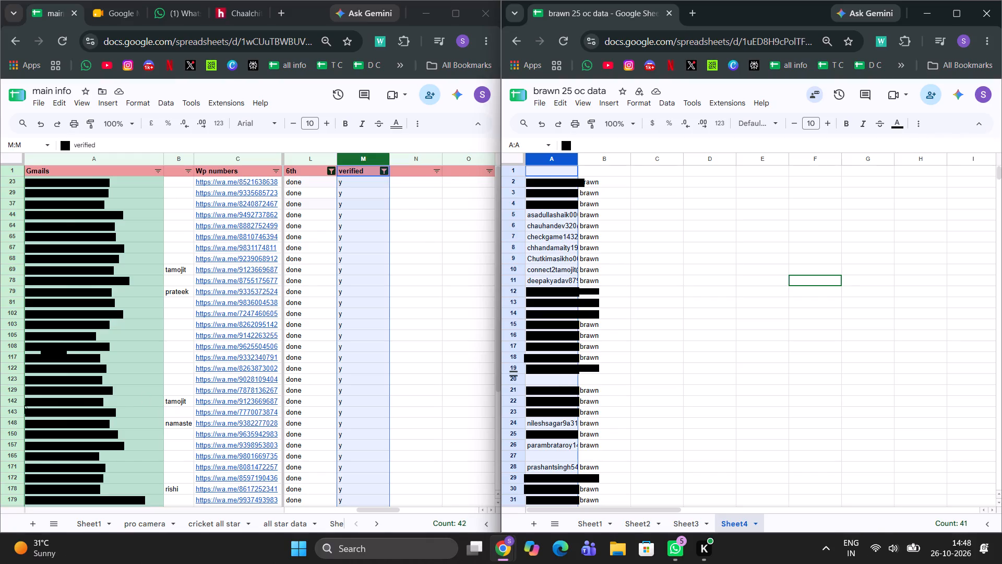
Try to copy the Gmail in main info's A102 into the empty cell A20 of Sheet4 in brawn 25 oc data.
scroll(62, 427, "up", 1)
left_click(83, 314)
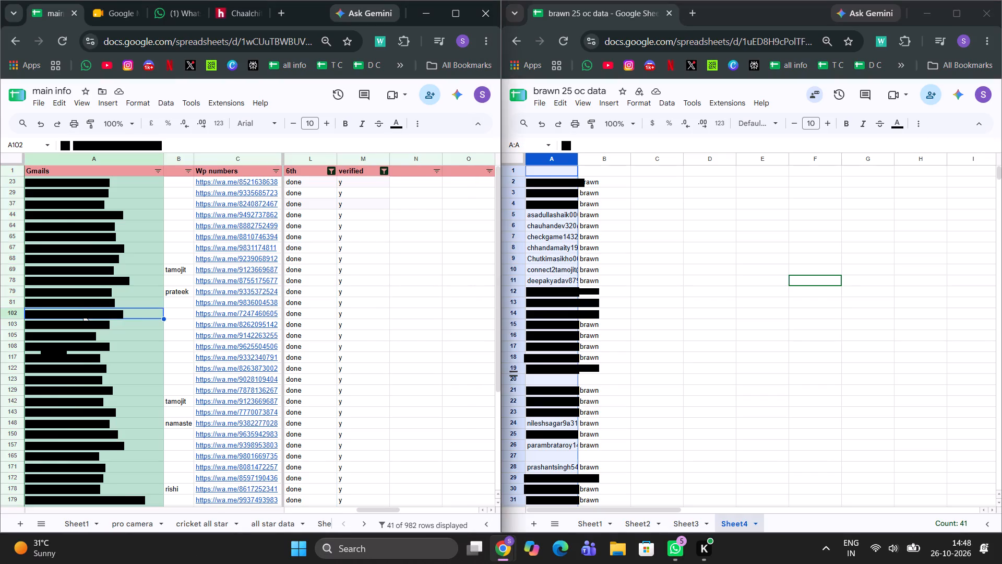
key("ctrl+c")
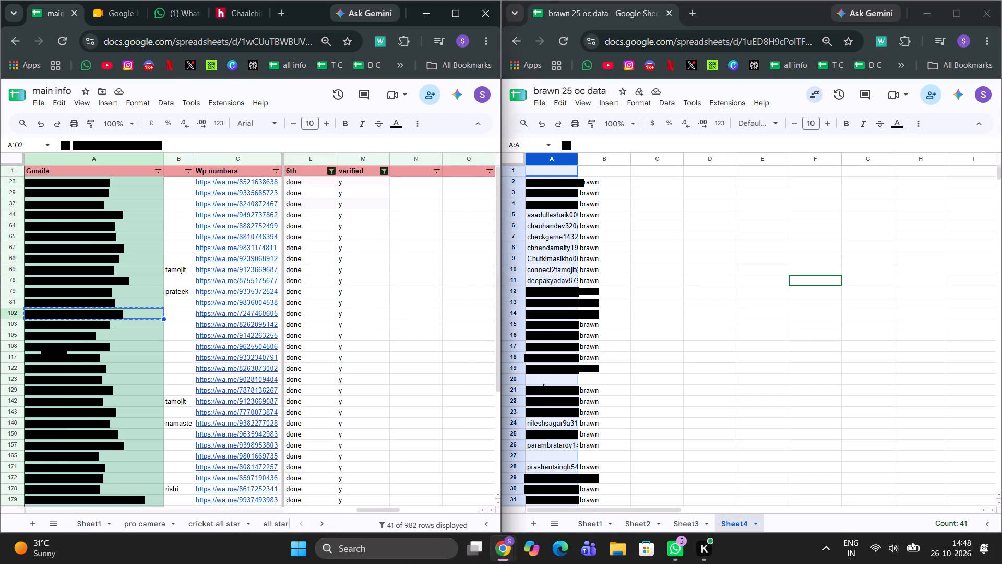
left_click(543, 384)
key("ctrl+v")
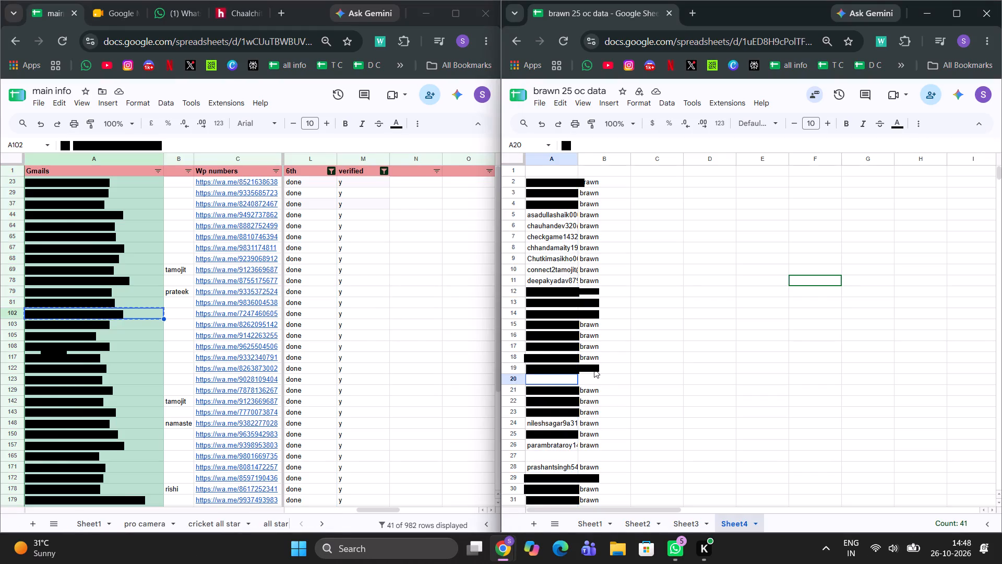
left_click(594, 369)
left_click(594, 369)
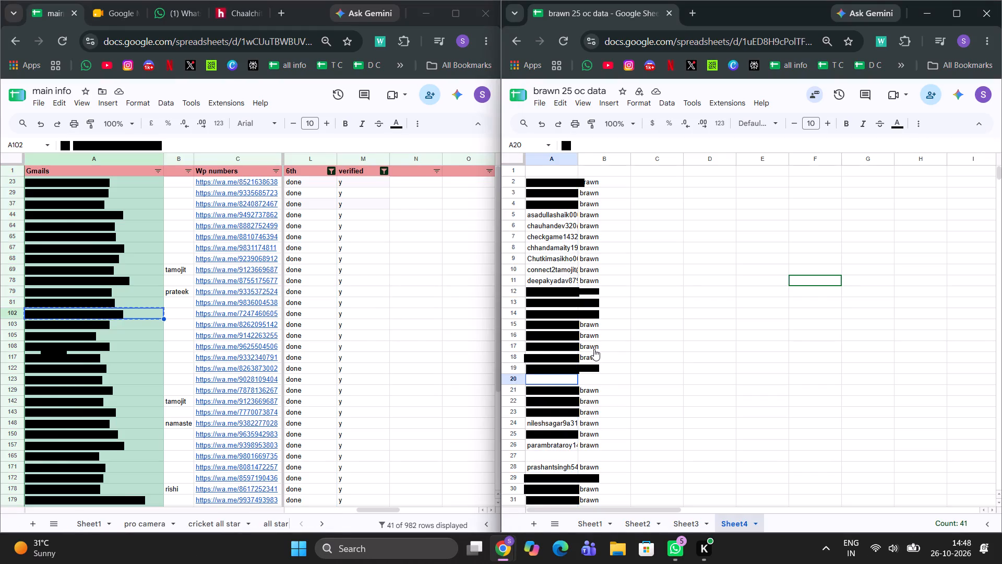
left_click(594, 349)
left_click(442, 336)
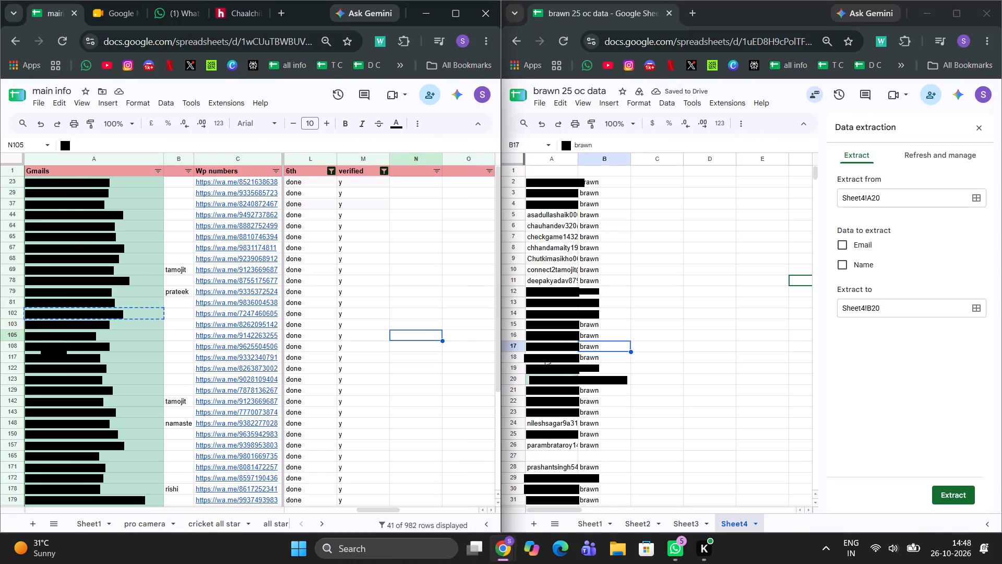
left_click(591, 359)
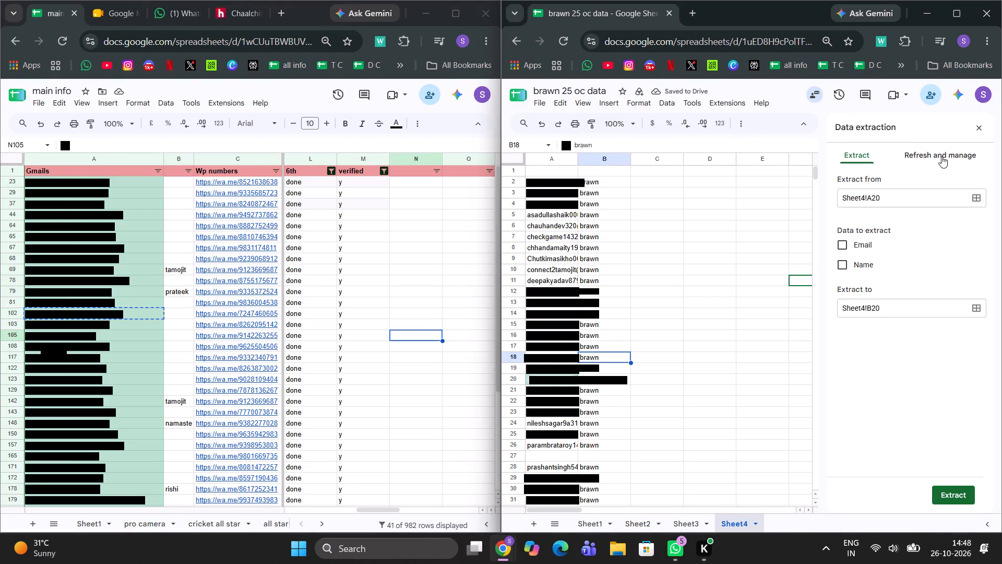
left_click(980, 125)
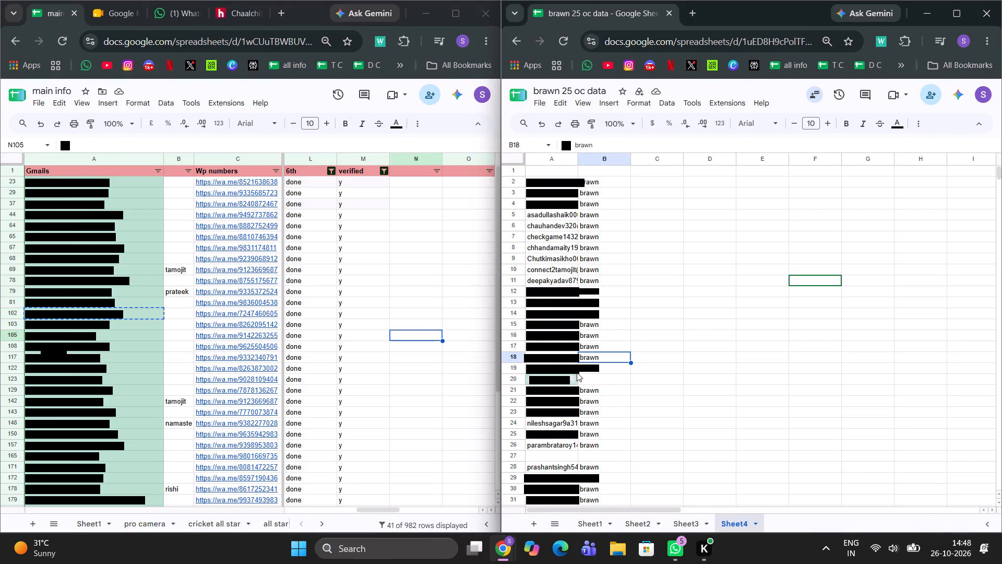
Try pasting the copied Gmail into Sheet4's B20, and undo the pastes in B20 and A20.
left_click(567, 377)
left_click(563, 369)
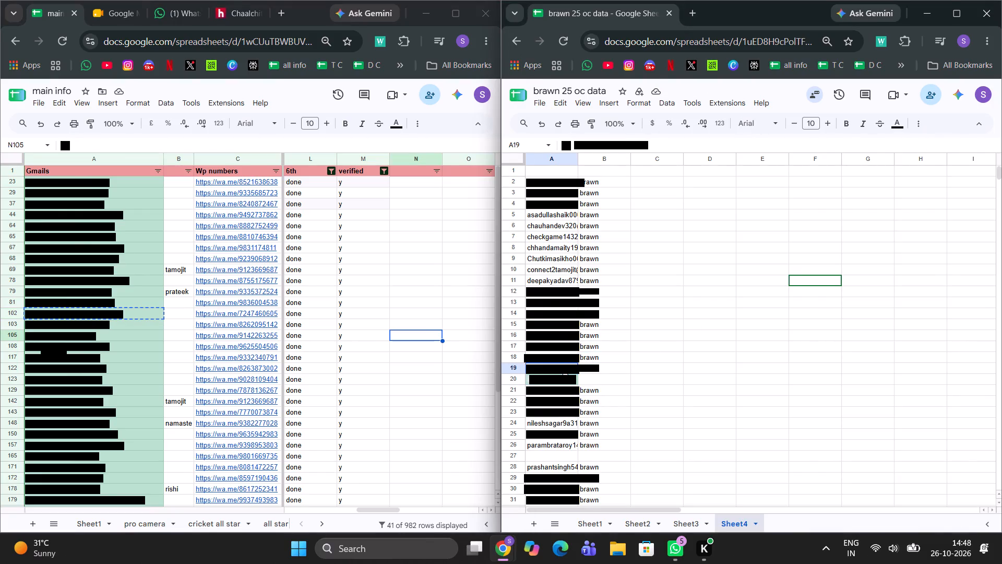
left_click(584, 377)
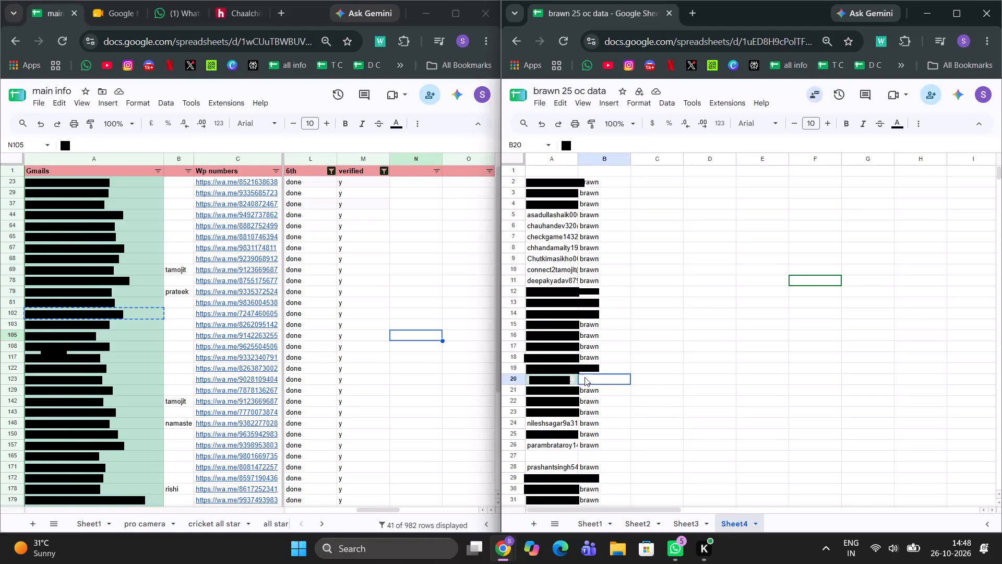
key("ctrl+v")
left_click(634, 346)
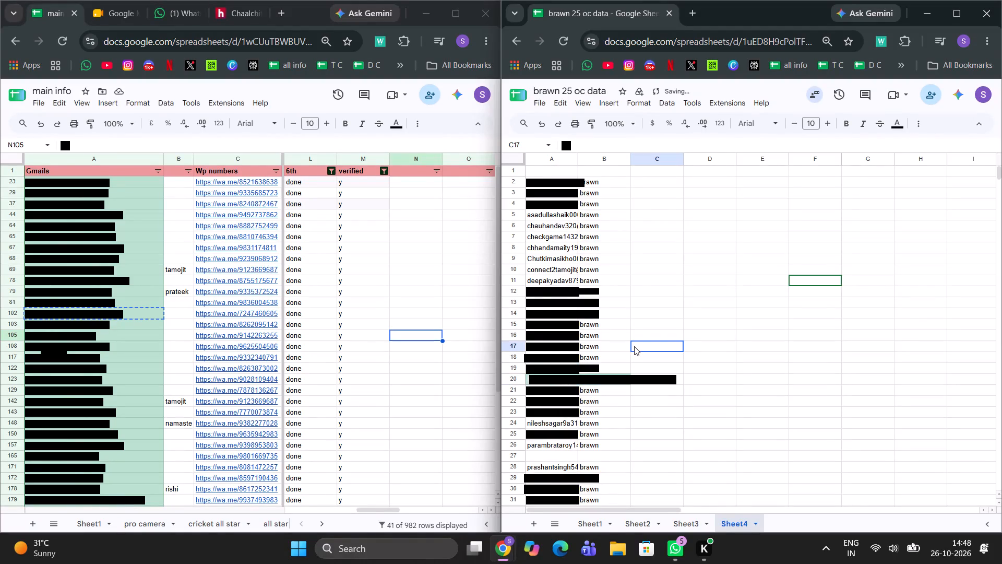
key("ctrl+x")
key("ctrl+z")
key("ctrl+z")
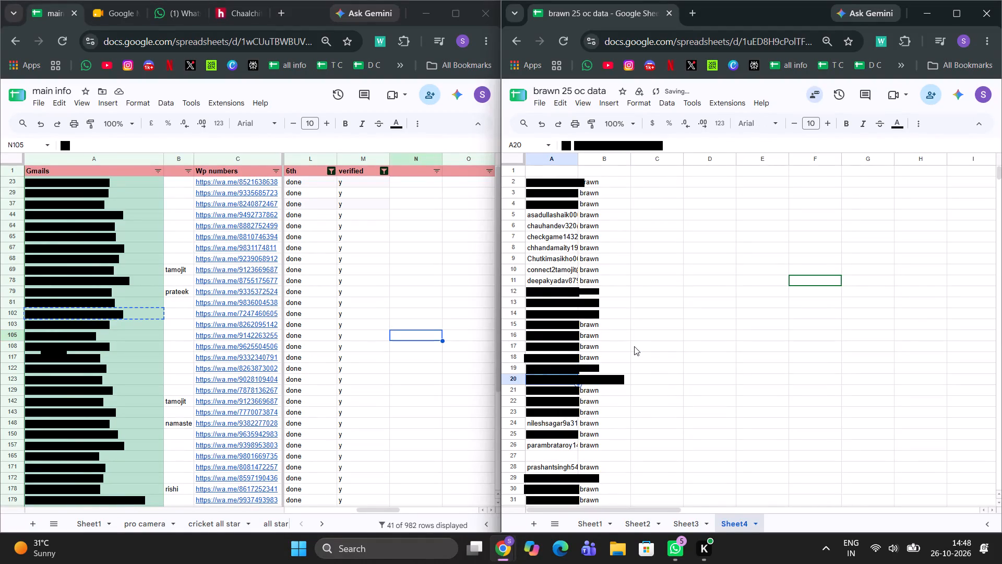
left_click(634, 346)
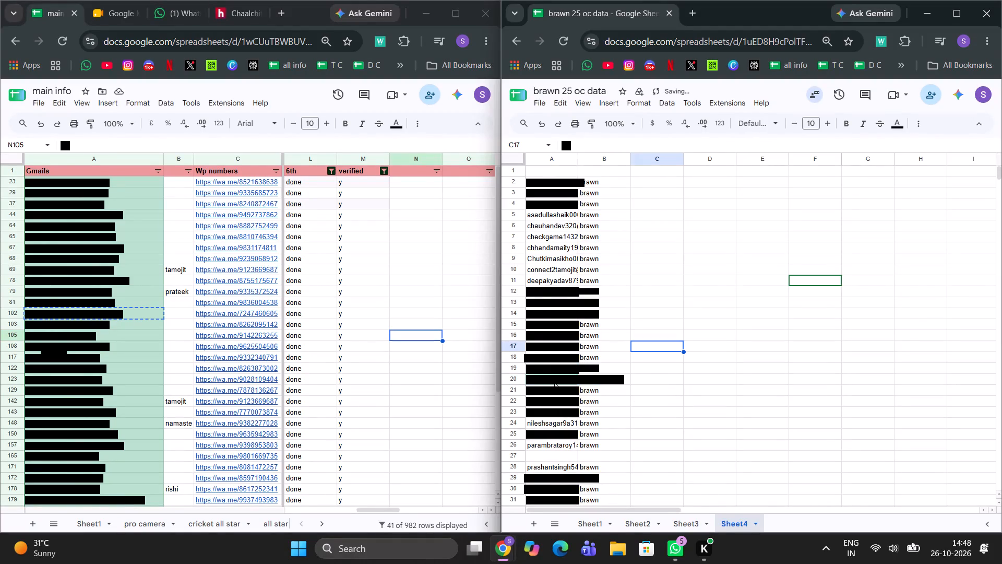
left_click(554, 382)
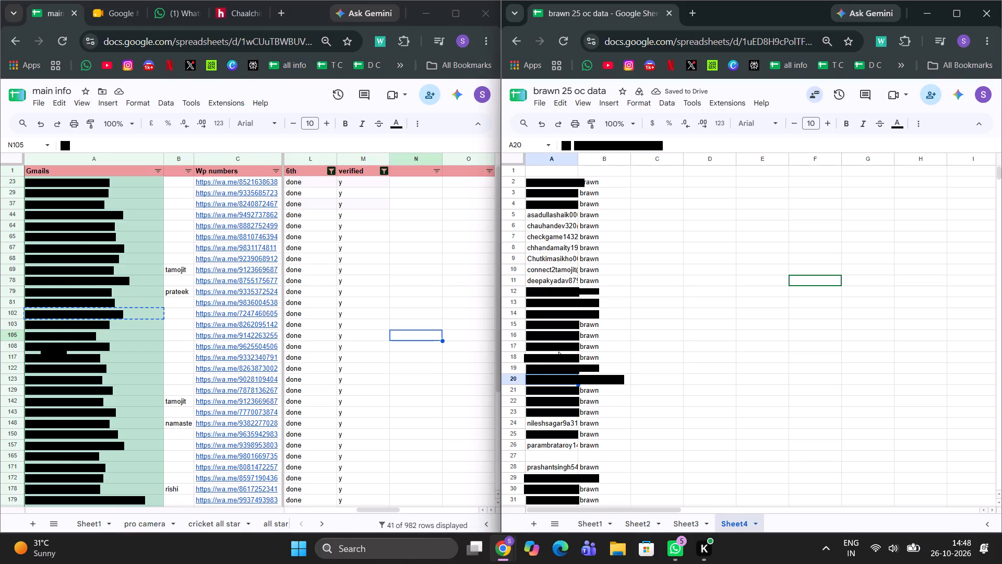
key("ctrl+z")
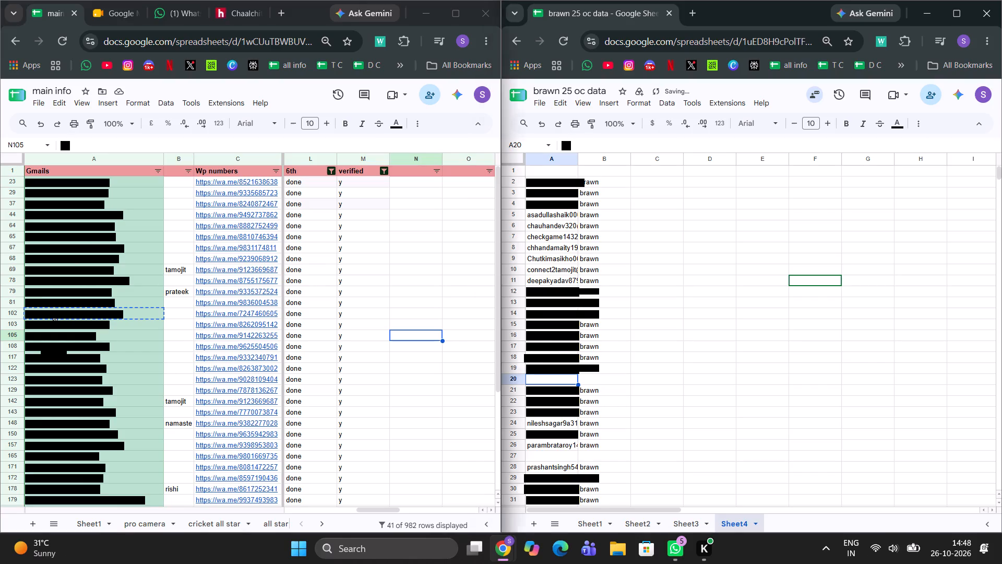
Copy the Gmail text from main info's A102 into Sheet4's A20 and fill the brawn label from B19 down to B20.
triple_click(53, 312)
key("ctrl+c")
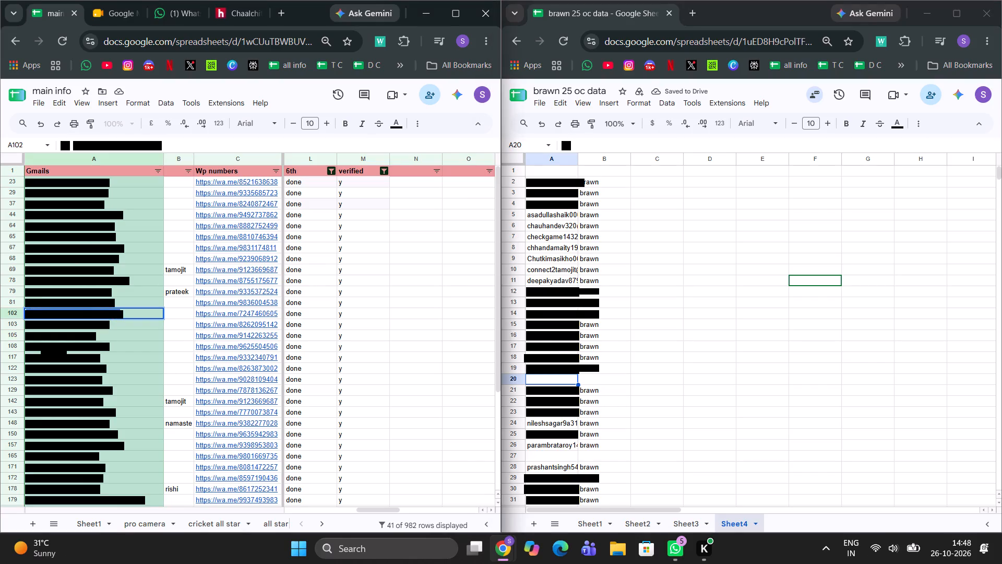
left_click(557, 378)
key("ctrl+v")
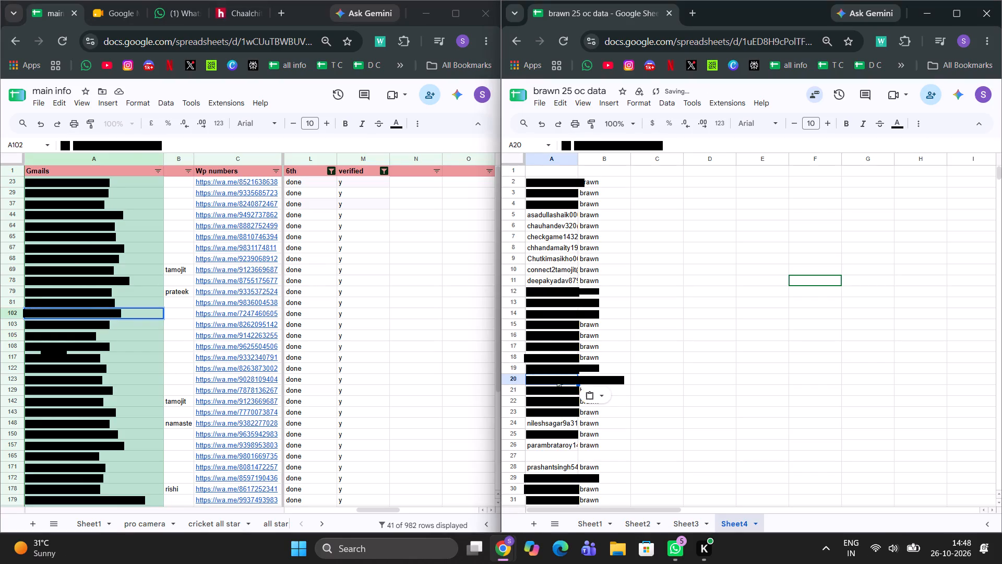
left_click(684, 378)
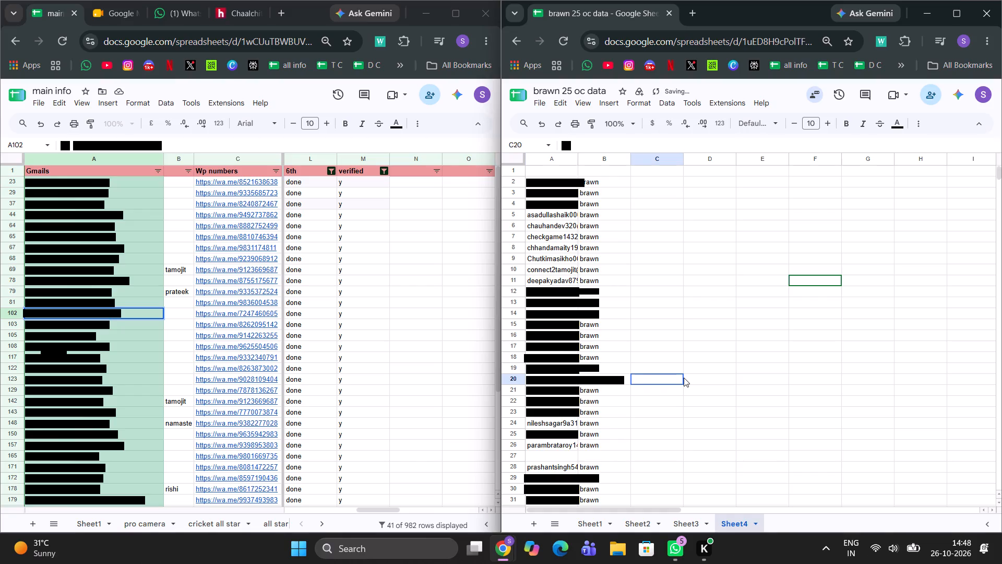
left_click(604, 380)
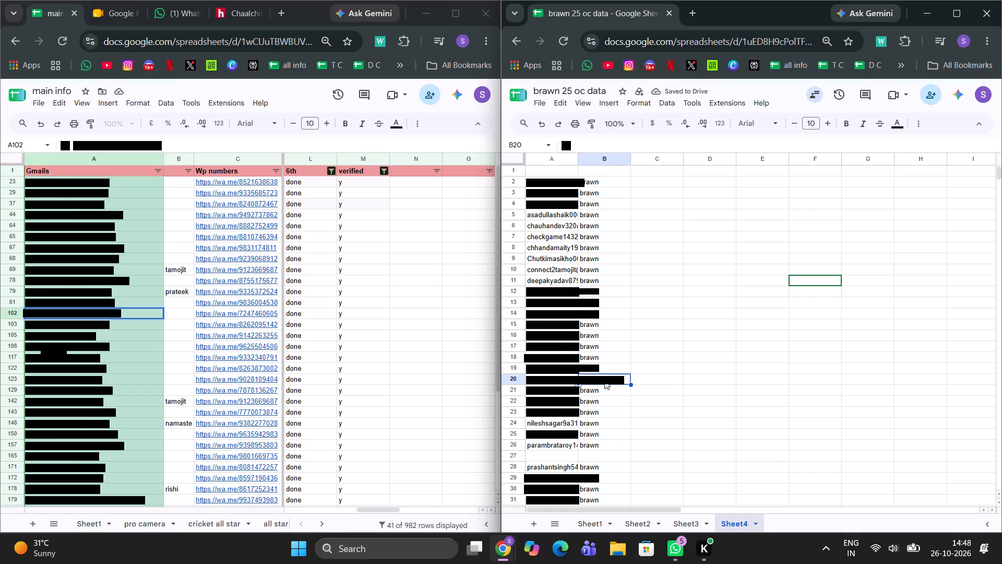
left_click(604, 370)
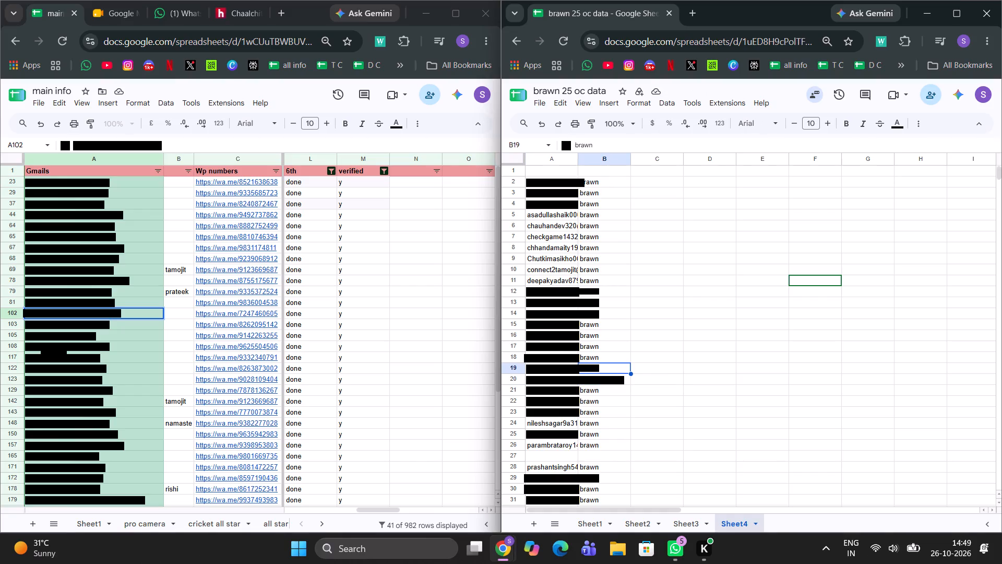
left_click_drag(631, 374, 631, 379)
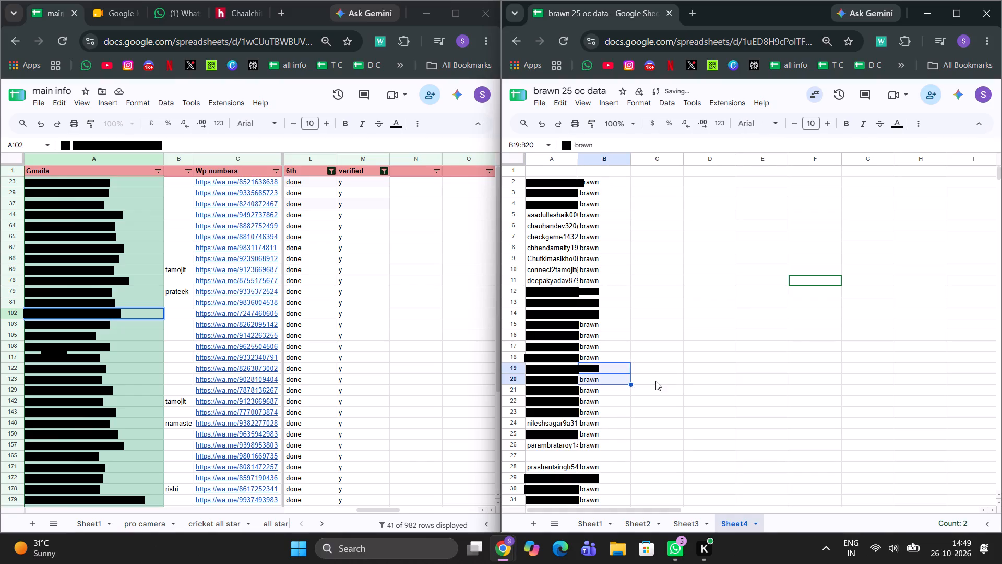
left_click(655, 381)
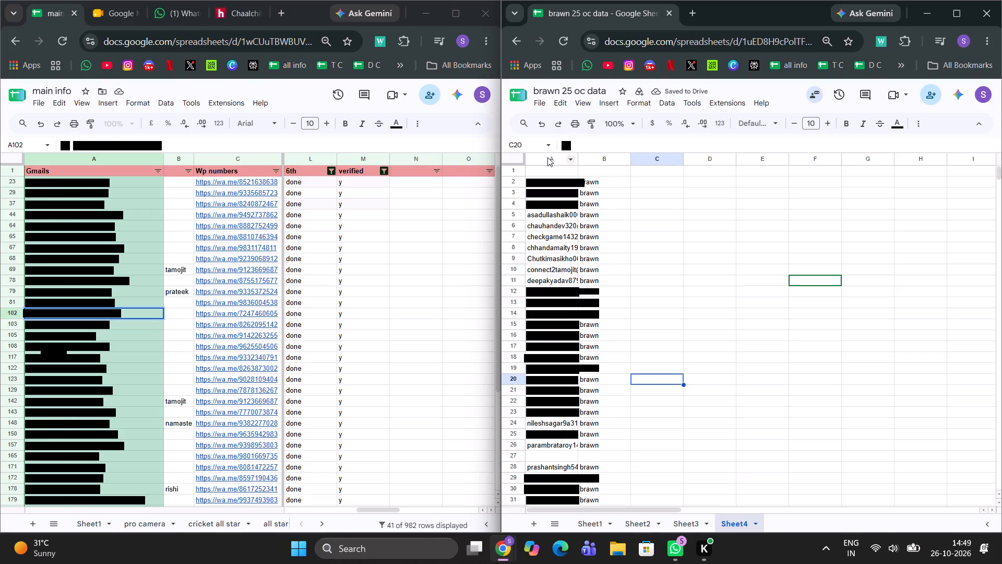
Compare the entry counts of Sheet4's column A and main info's verified column.
left_click(547, 157)
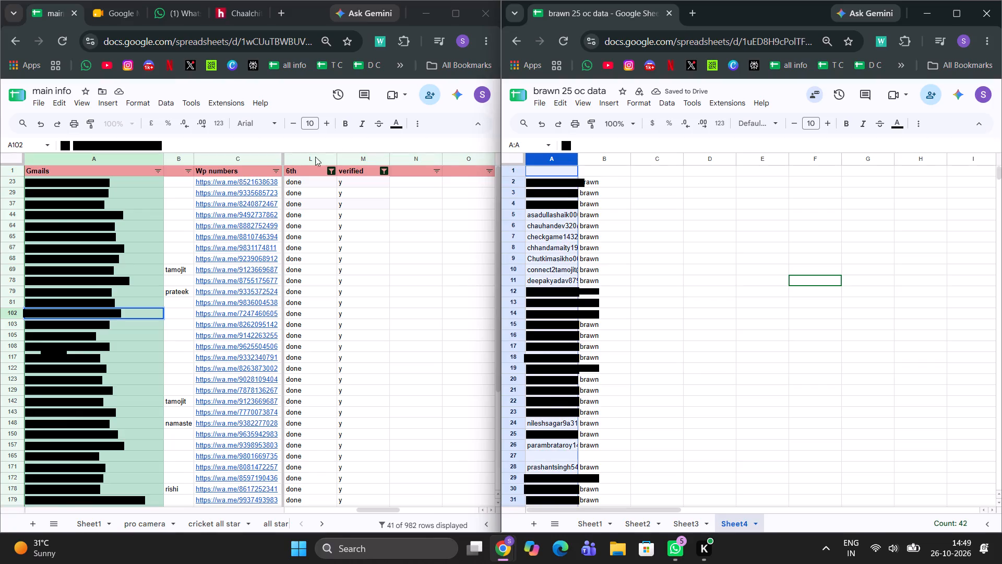
left_click(366, 158)
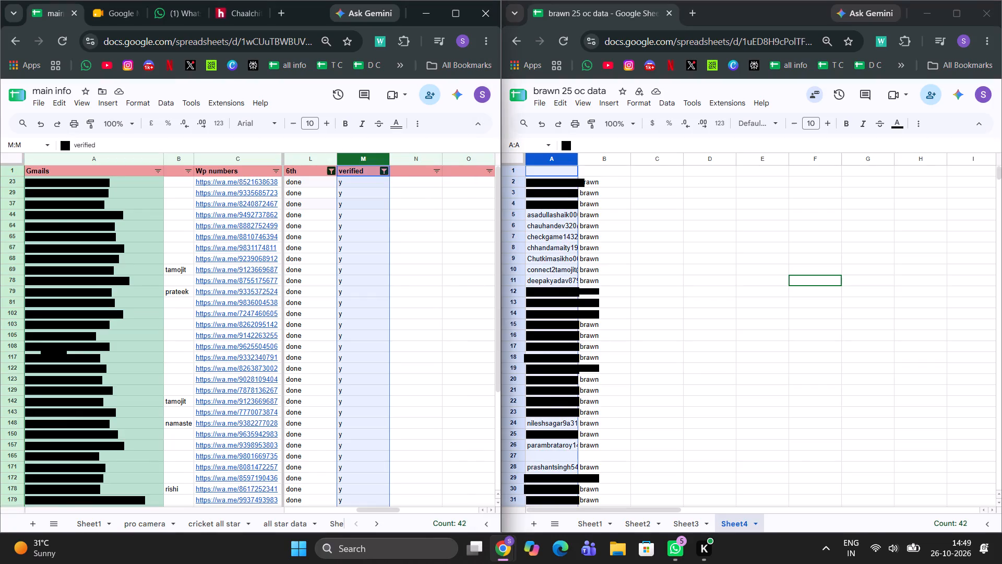
left_click(698, 308)
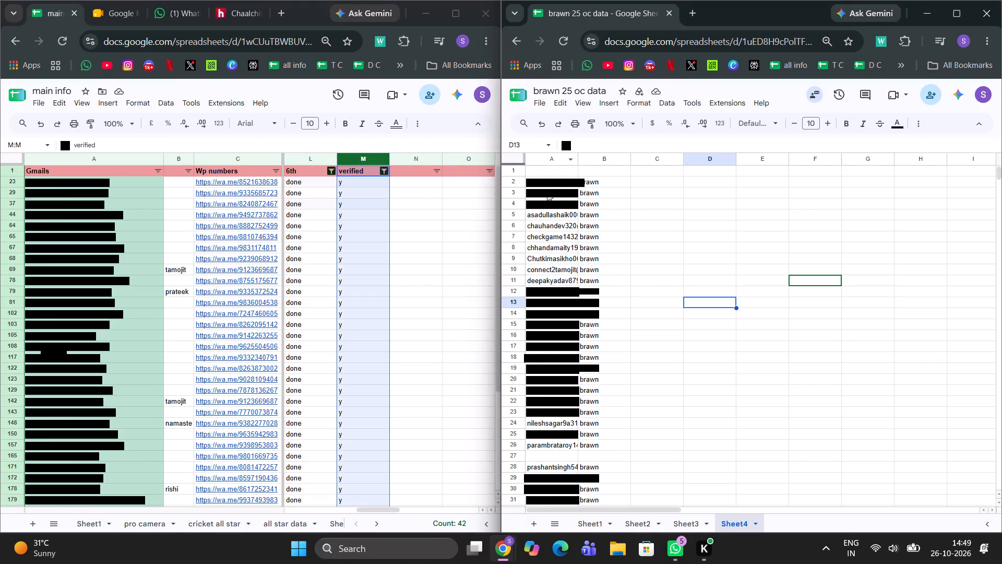
Sort all of Sheet4 by column A from A to Z using a temporary filter, and remove the filter.
left_click_drag(512, 159, 641, 249)
right_click(641, 249)
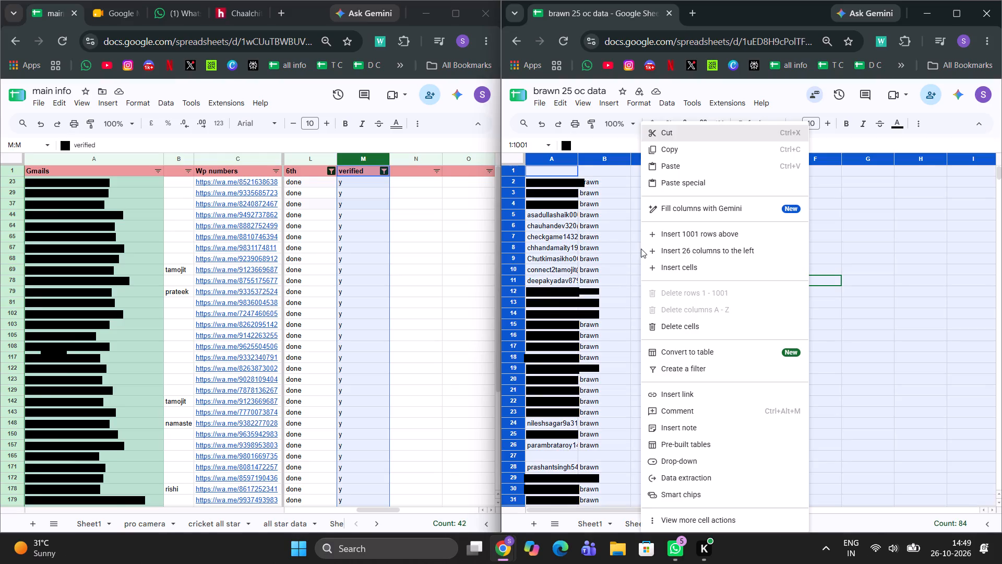
left_click(707, 376)
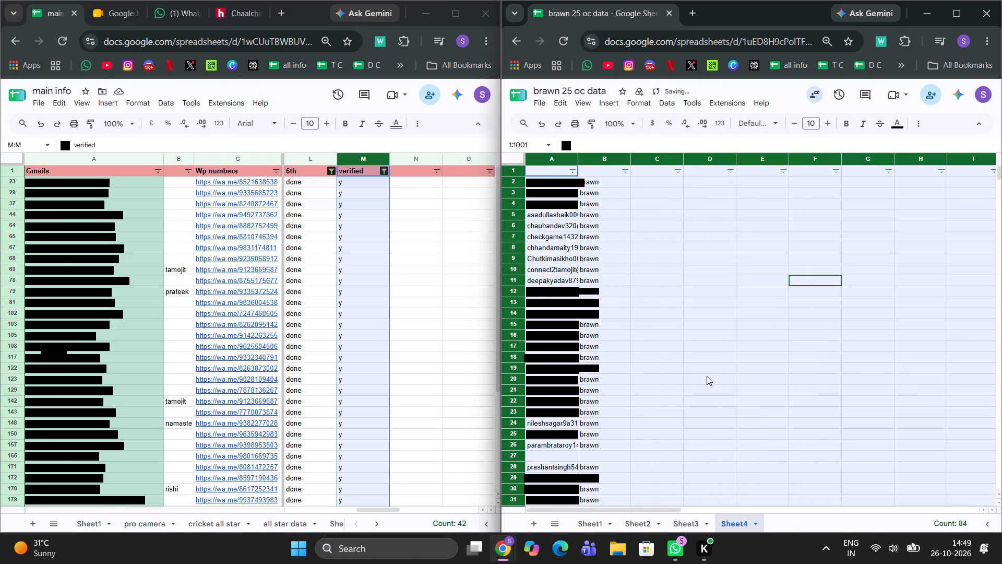
left_click(575, 171)
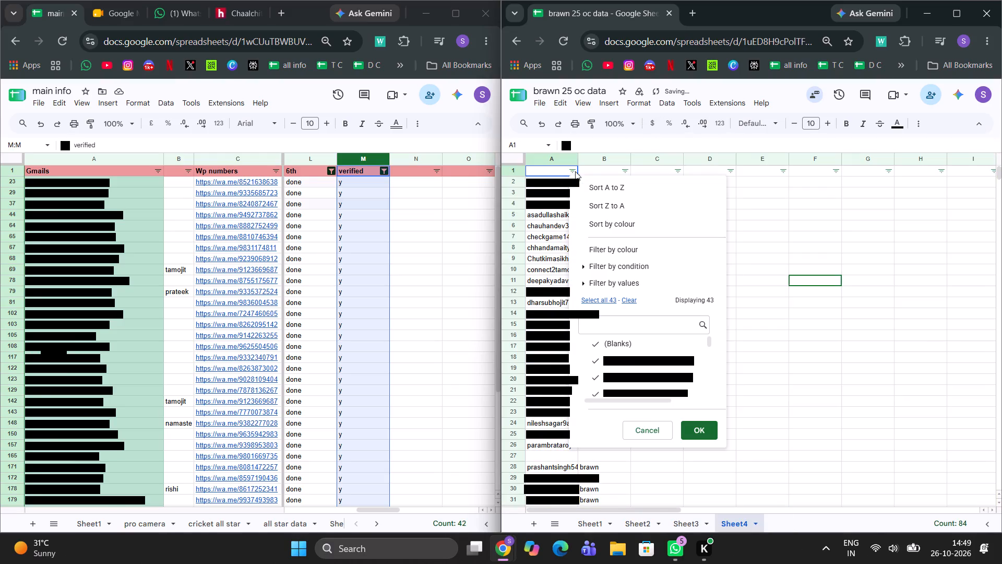
left_click(610, 185)
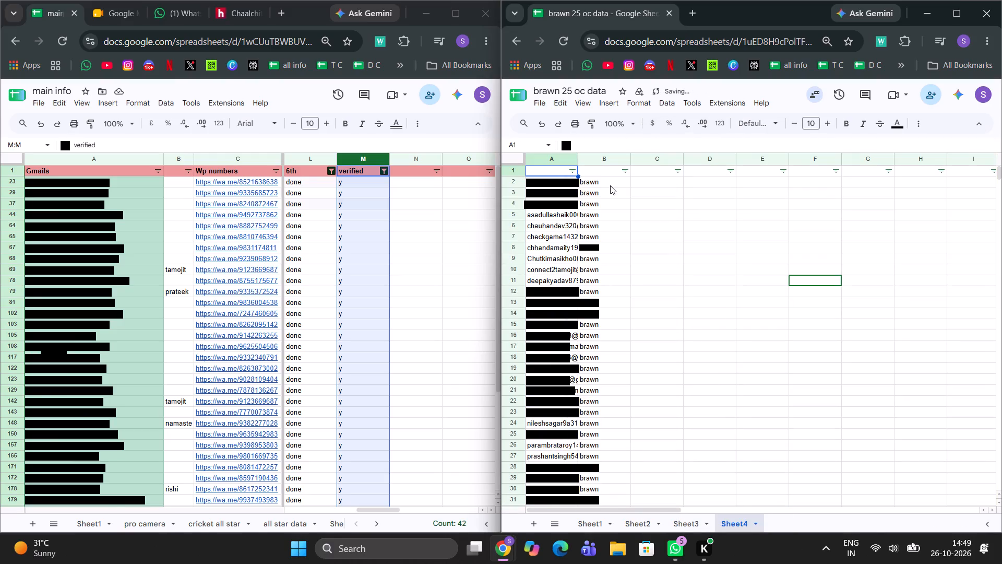
right_click(624, 211)
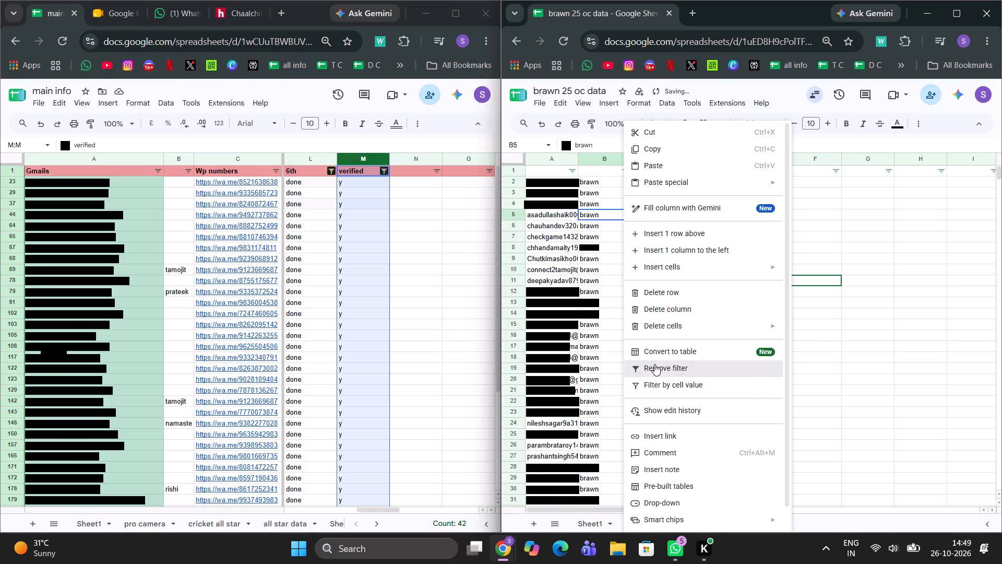
left_click(660, 368)
Copy the sorted Gmails in Sheet4's A2:A43.
left_click(560, 180)
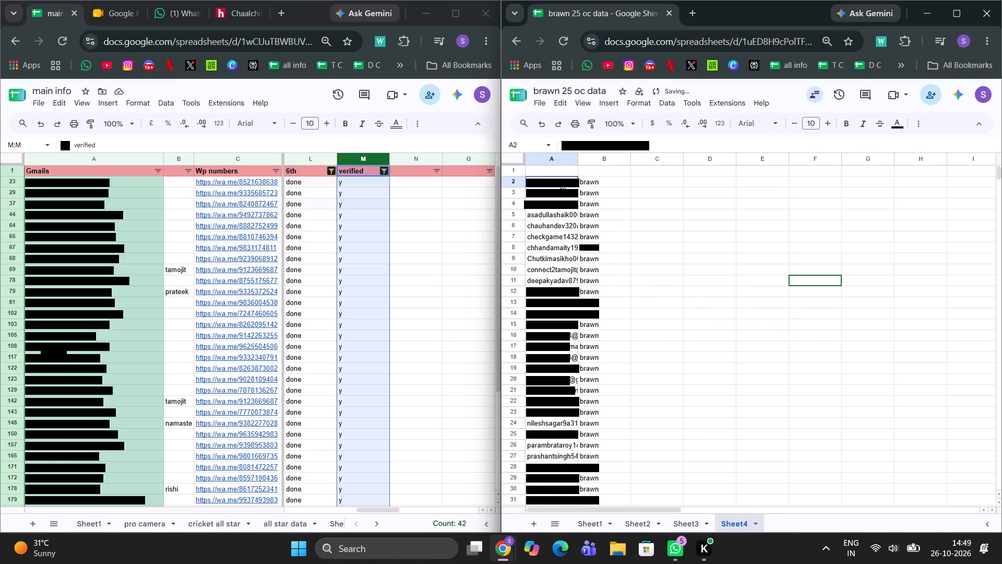
key("shift+Down")
key("shift+Down")
key("shift+Down")
key("shift+Down")
key("shift+Down")
key("shift+Down")
key("shift+Down")
key("shift+Down")
key("shift+Down")
key("shift+Down")
key("shift+Down")
key("shift+Down")
key("shift+Down")
key("shift+Down")
key("shift+Down")
key("shift+Down")
key("shift+Down")
key("shift+Down")
key("shift+Down")
key("shift+Down")
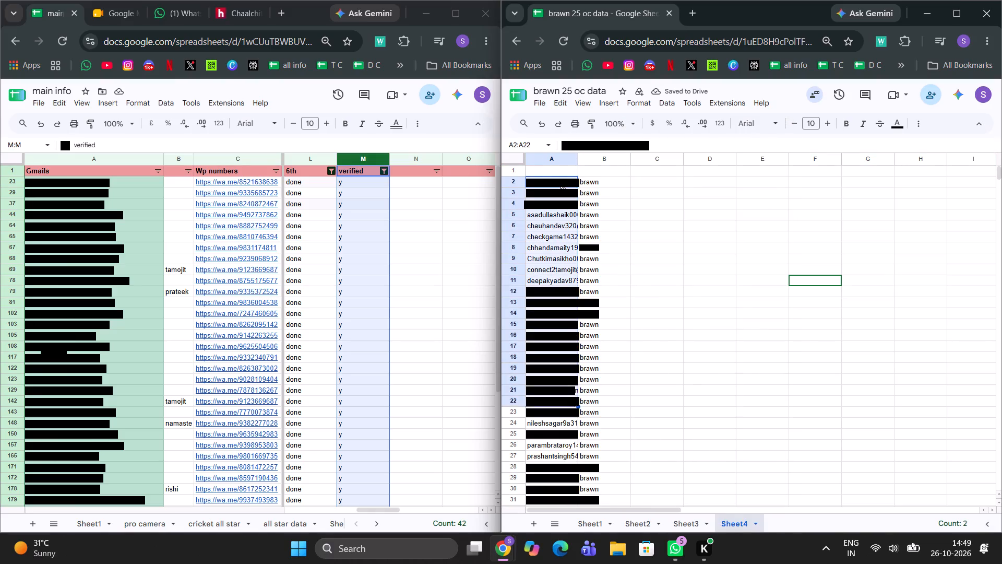
key("shift+Up")
key("shift+Up")
key("shift+Up")
key("shift+Up")
key("shift+Up")
key("shift+Up")
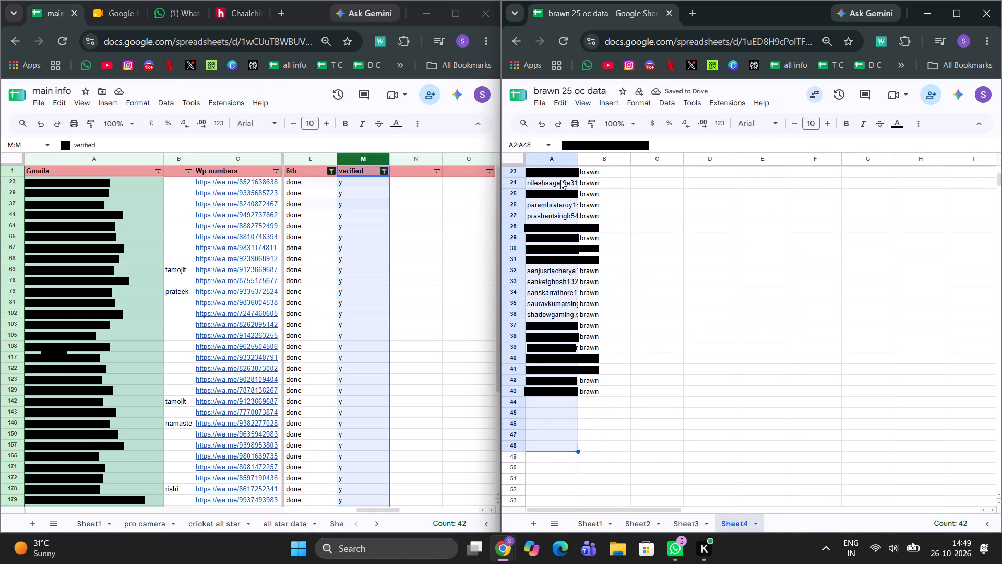
key("shift+Up")
key("shift+Up")
key("shift+Up")
key("shift+Up")
key("ctrl+c")
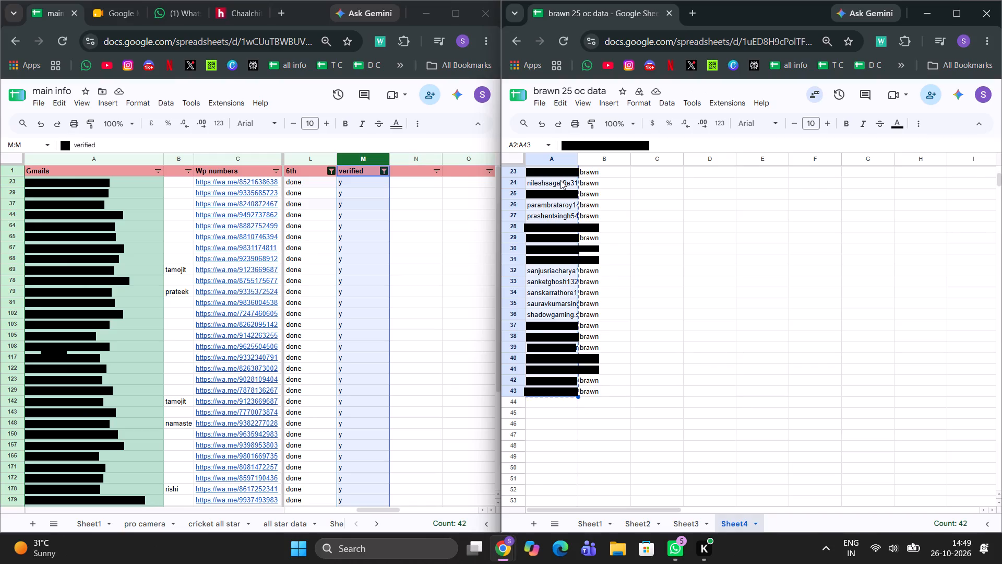
left_click(721, 551)
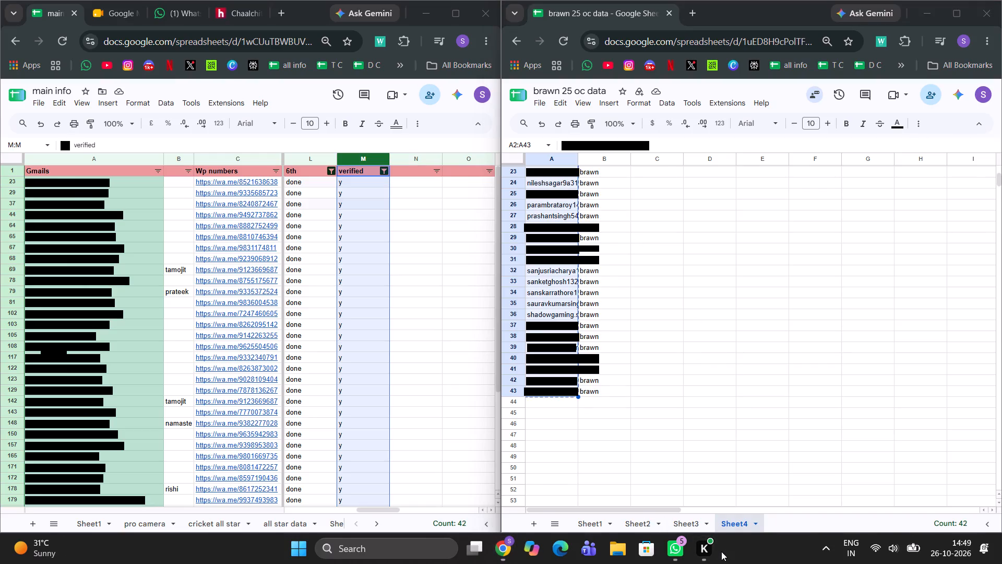